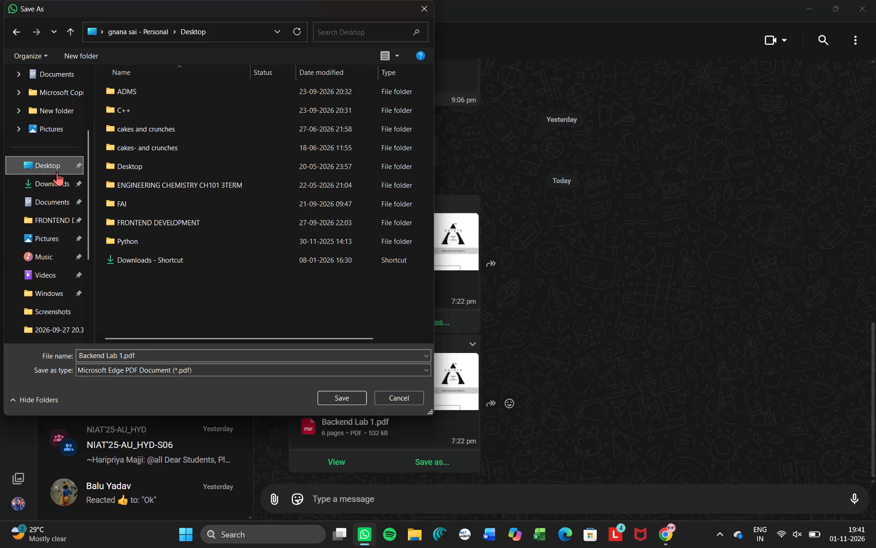
Save the PDF in the Downloads folder under the file name Backend Lab 1.pdf.
click(57, 182)
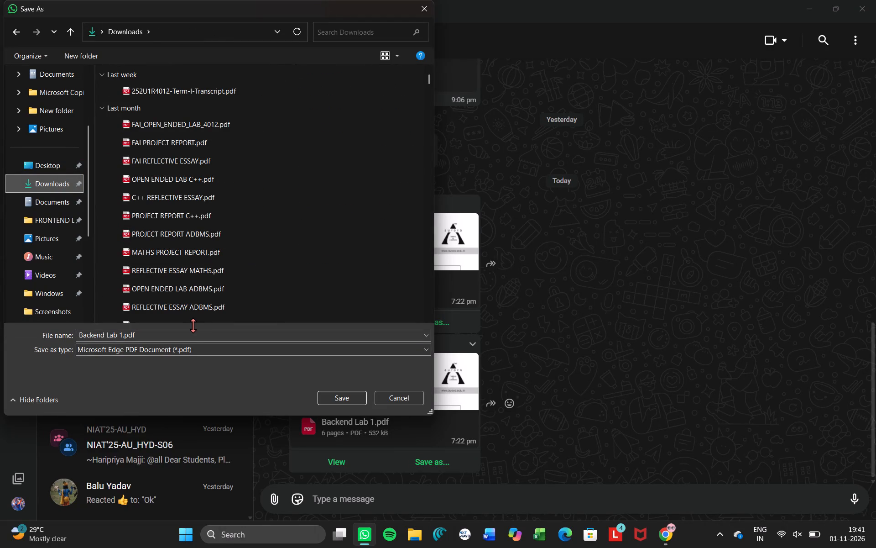
click(193, 325)
drag(195, 330, 341, 397)
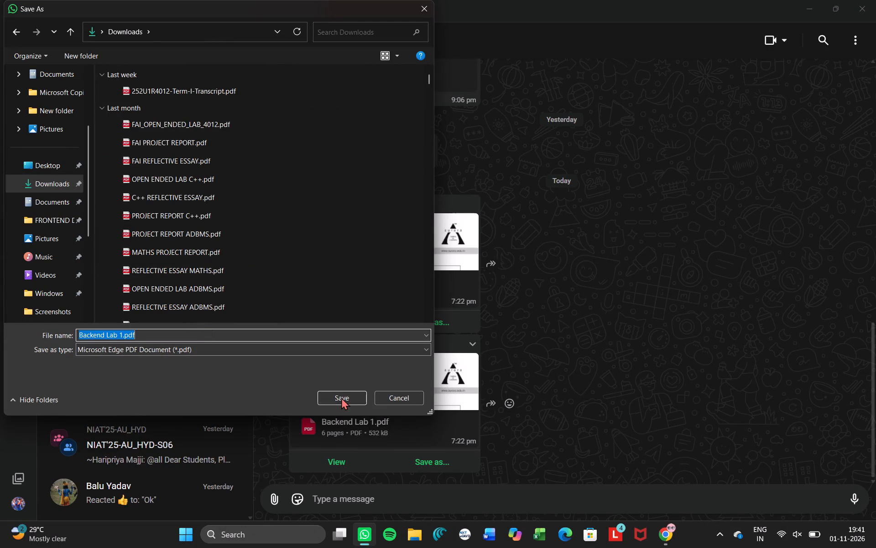
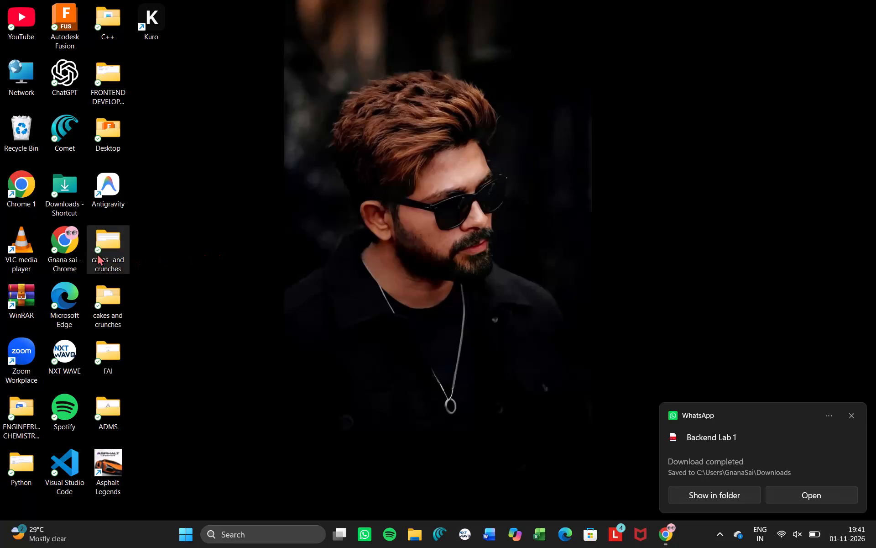
In Chrome, search Google for i love pdf and open the iLovePDF site's PDF to Word converter.
double_click(66, 245)
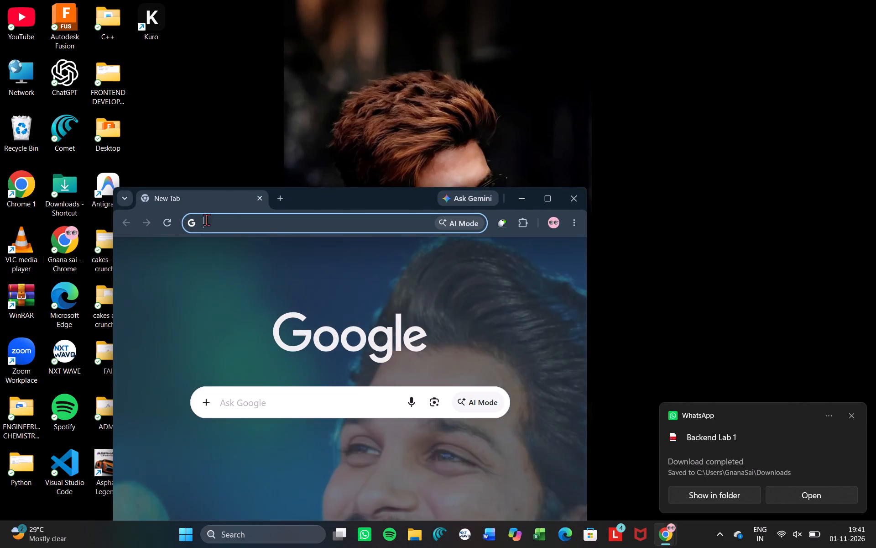
click(545, 201)
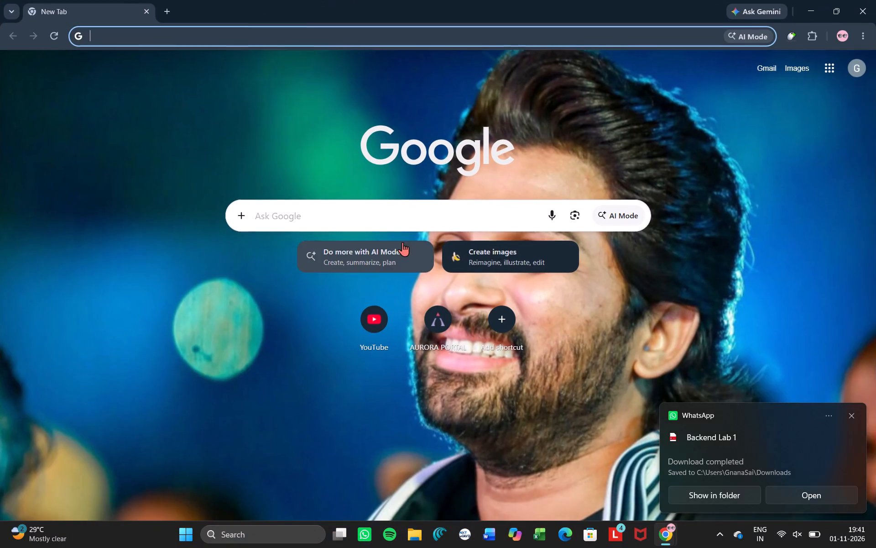
drag(358, 214, 295, 360)
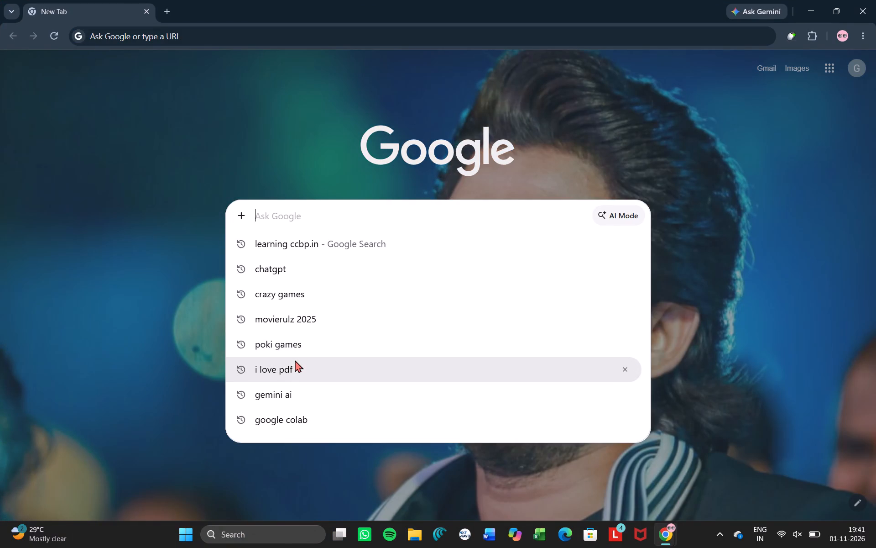
drag(295, 360, 296, 361)
click(296, 361)
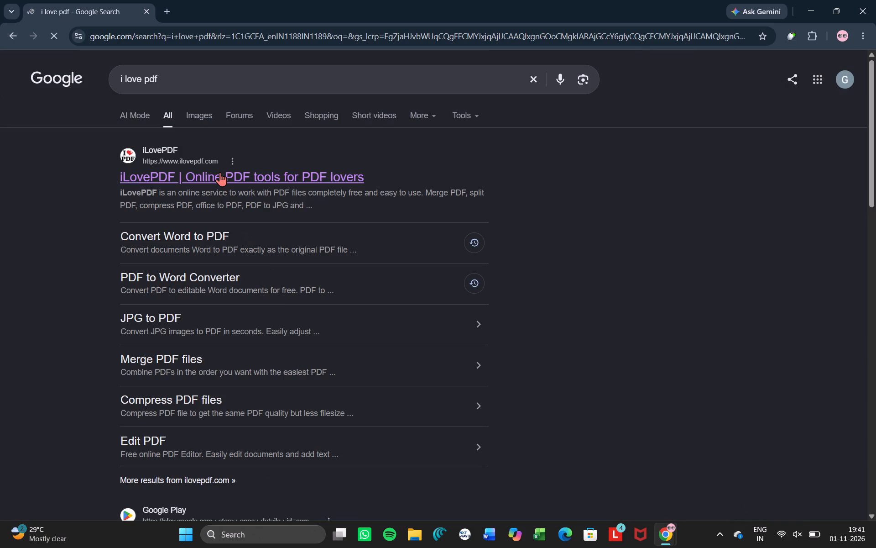
click(220, 172)
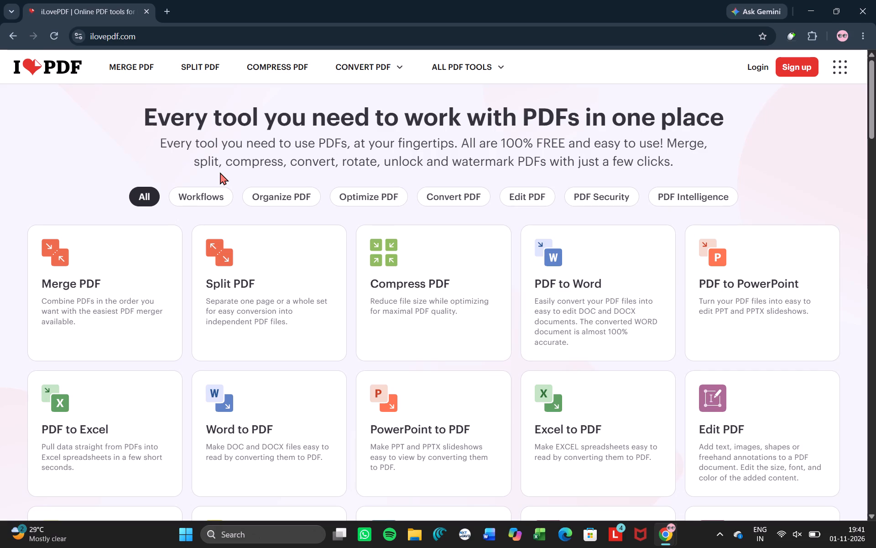
click(579, 268)
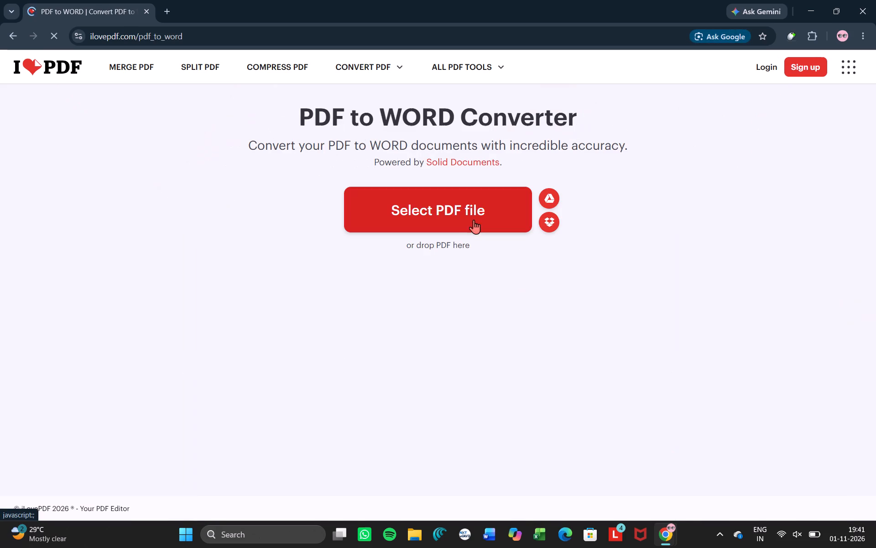
Convert Backend Lab 1.pdf from the Downloads folder to Word, download the converted document and close the browser window.
click(455, 209)
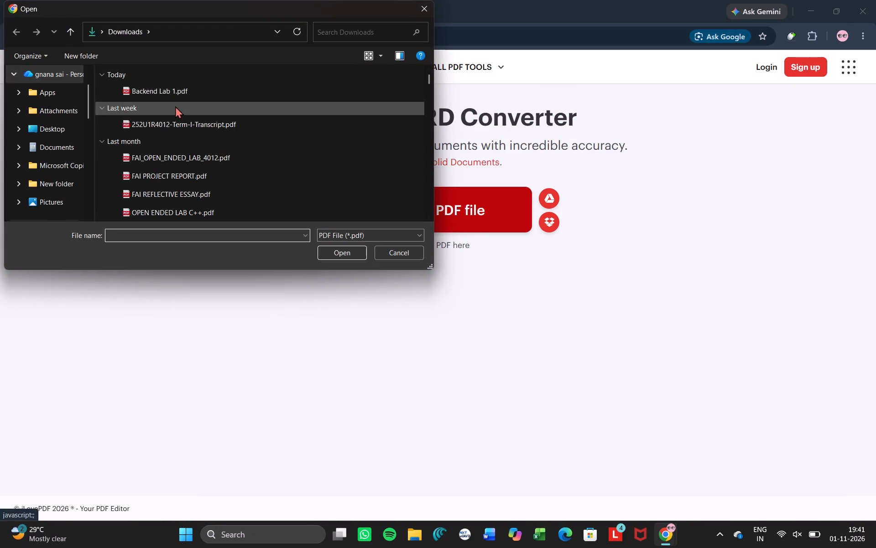
click(163, 91)
click(341, 256)
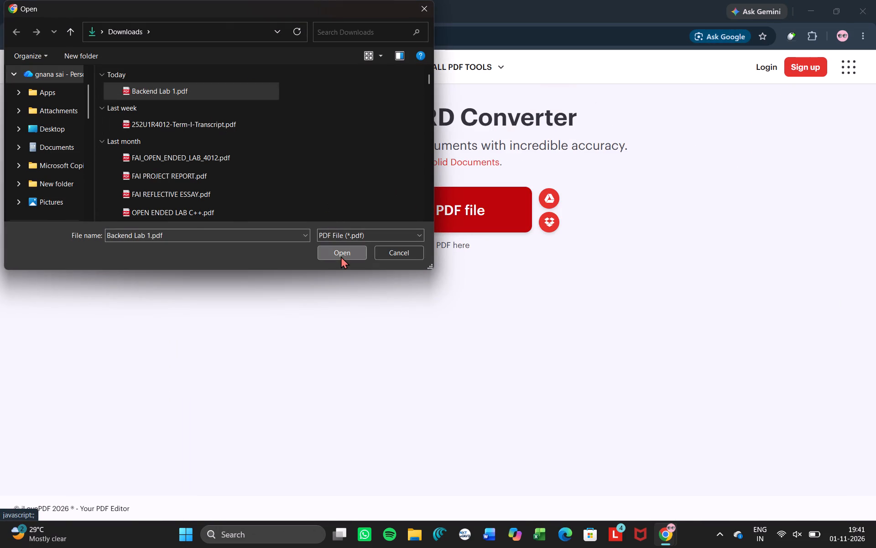
click(782, 475)
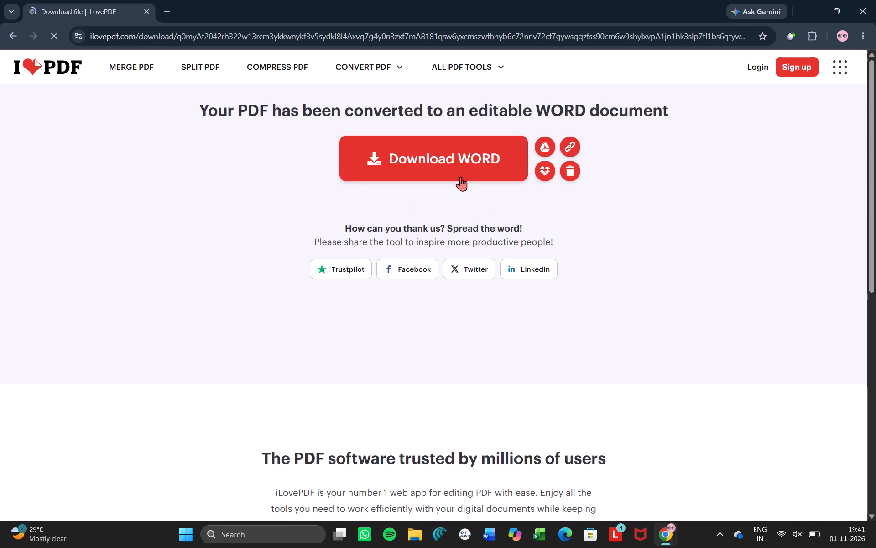
click(460, 176)
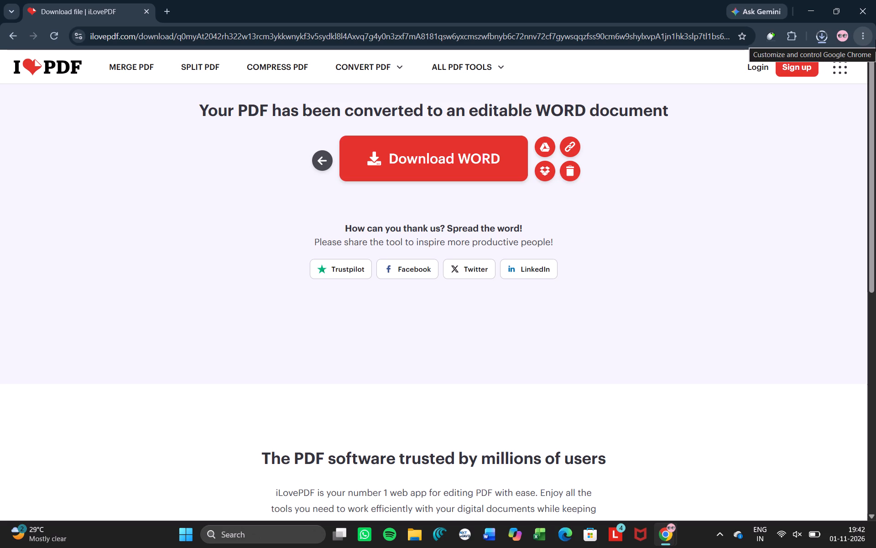
click(875, 0)
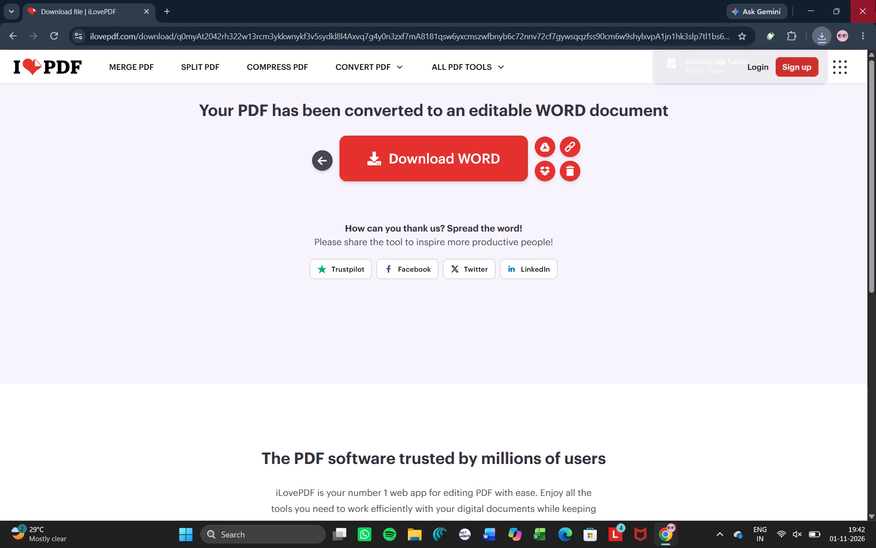
Delete Backend Lab 1.pdf from the Downloads folder in File Explorer.
click(414, 537)
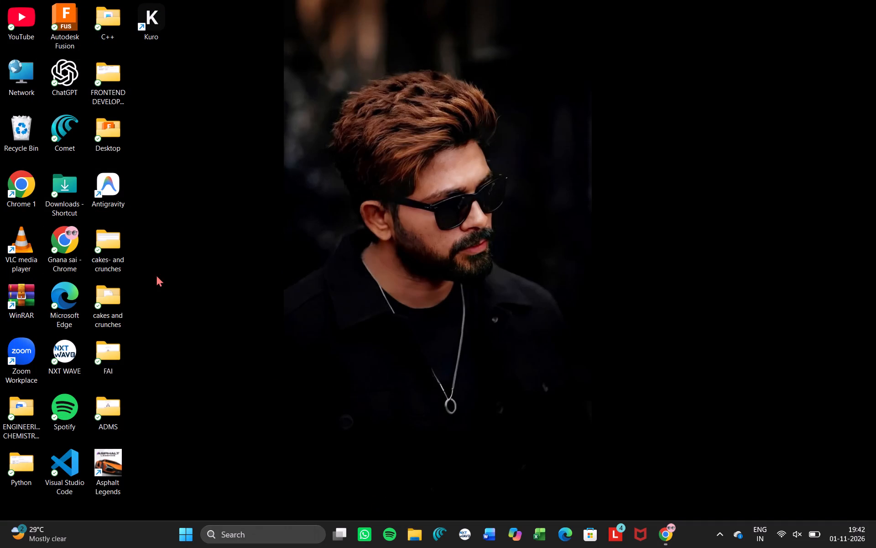
click(51, 247)
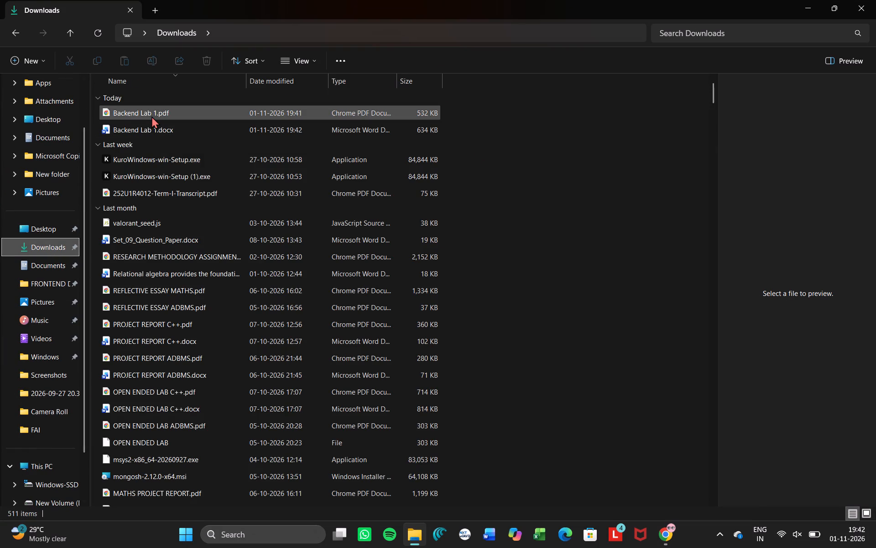
click(151, 116)
click(203, 57)
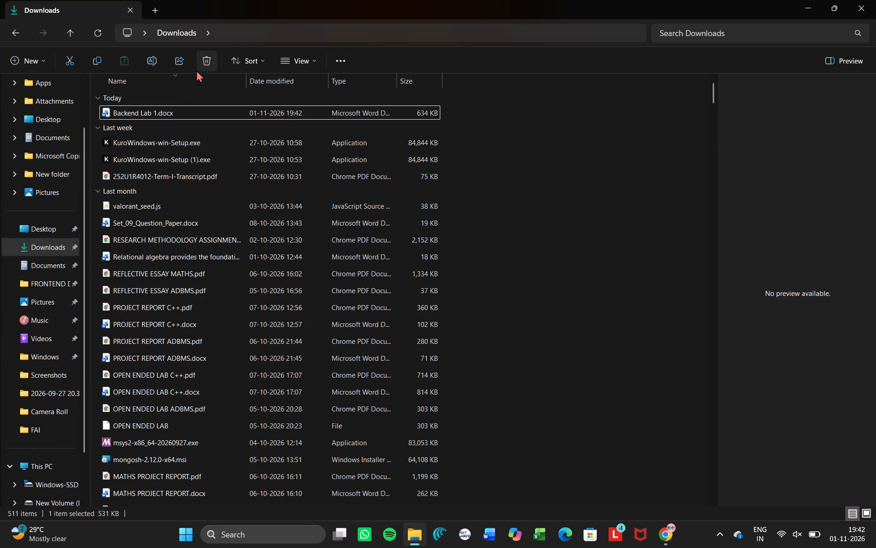
Open Backend Lab 1.docx from Downloads in Word and enable editing.
double_click(171, 116)
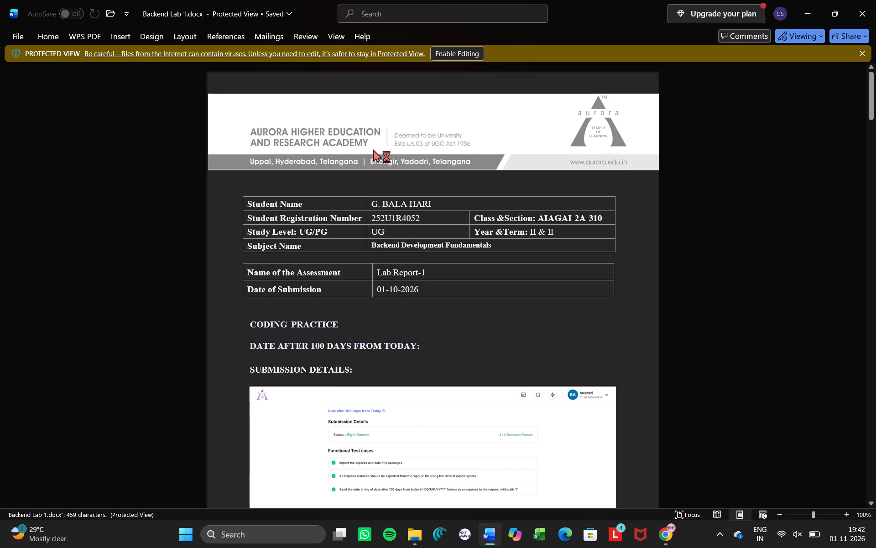
click(455, 57)
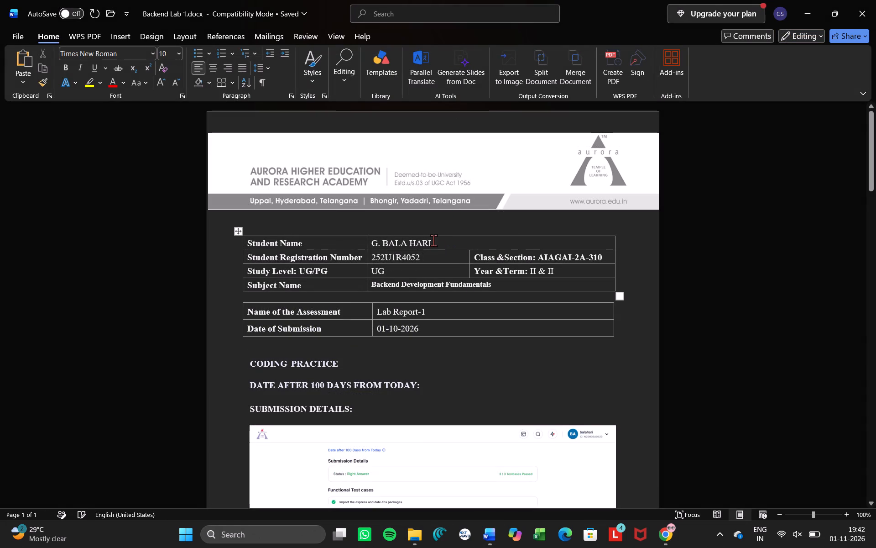
Replace the Student Name entry in the details table with the submitting student's own full name in capitals.
click(433, 240)
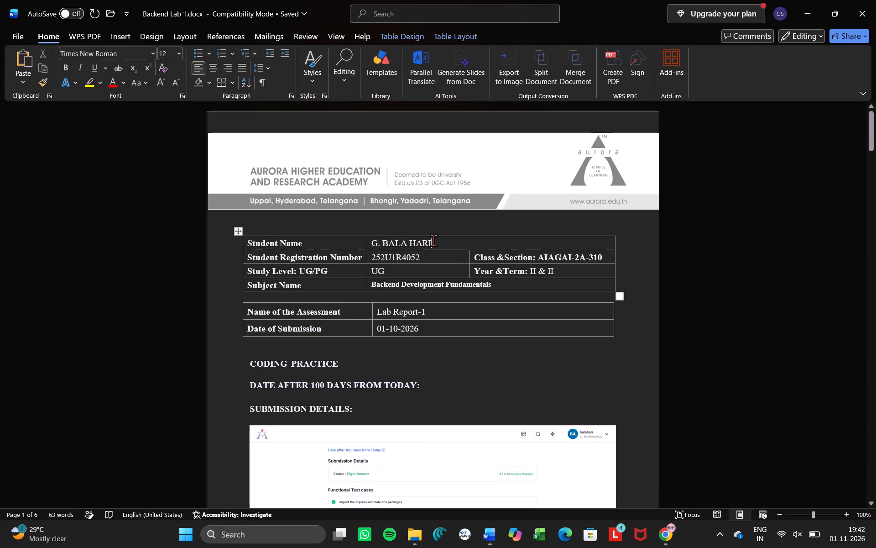
key(BackSpace)
key(BackSpace)
key(BackSpace)
key(BackSpace)
key(BackSpace)
key(BackSpace)
key(BackSpace)
key(BackSpace)
key(BackSpace)
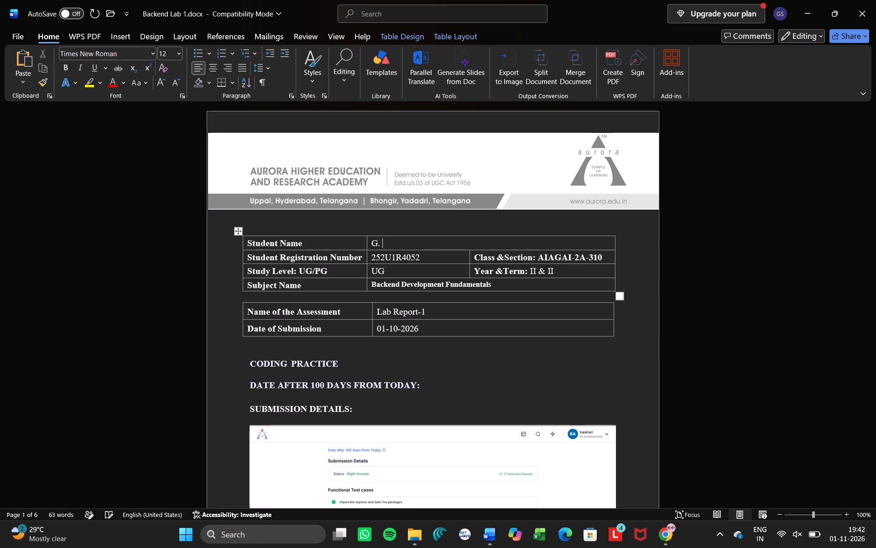
key(BackSpace)
key(BackSpace)
key(BackSpace)
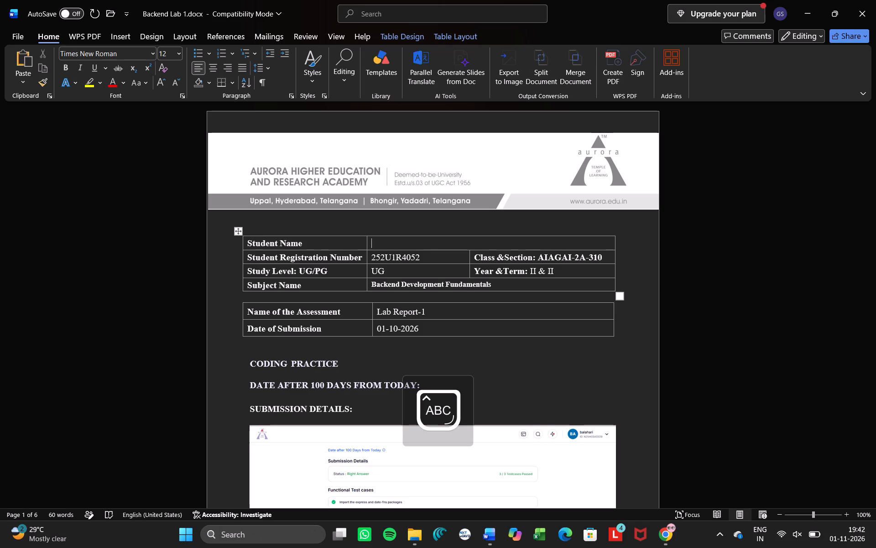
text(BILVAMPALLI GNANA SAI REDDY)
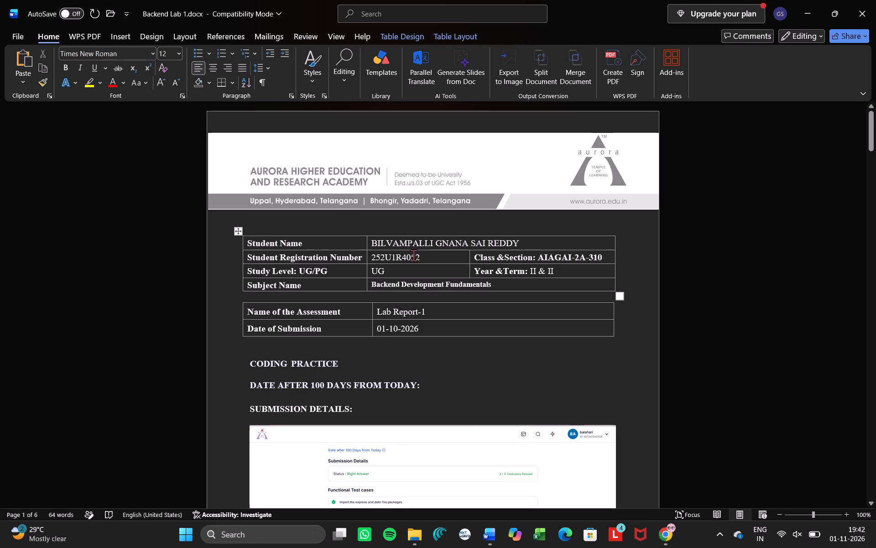
Correct the Student Registration Number in the details table to the submitting student's own number.
click(412, 255)
key(Right)
key(BackSpace)
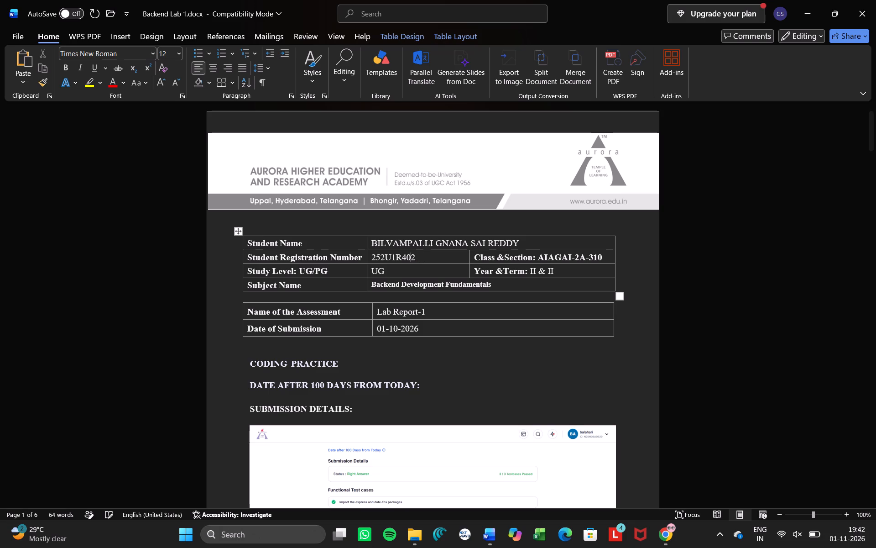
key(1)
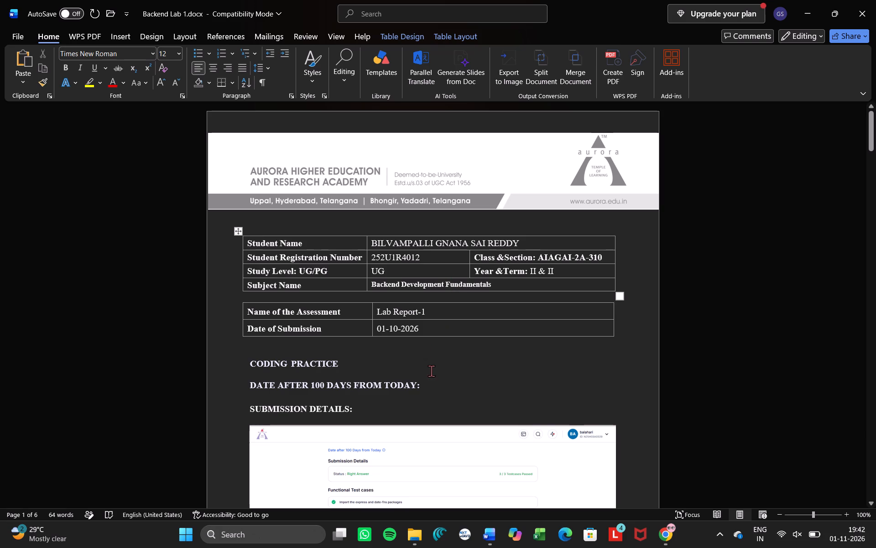
Examine the coding practice headings and submission screenshots on the first two pages of the lab report.
scroll(431, 380, down, 1)
ctrl+scroll(431, 380, up, 2)
ctrl+scroll(431, 380, down, 2)
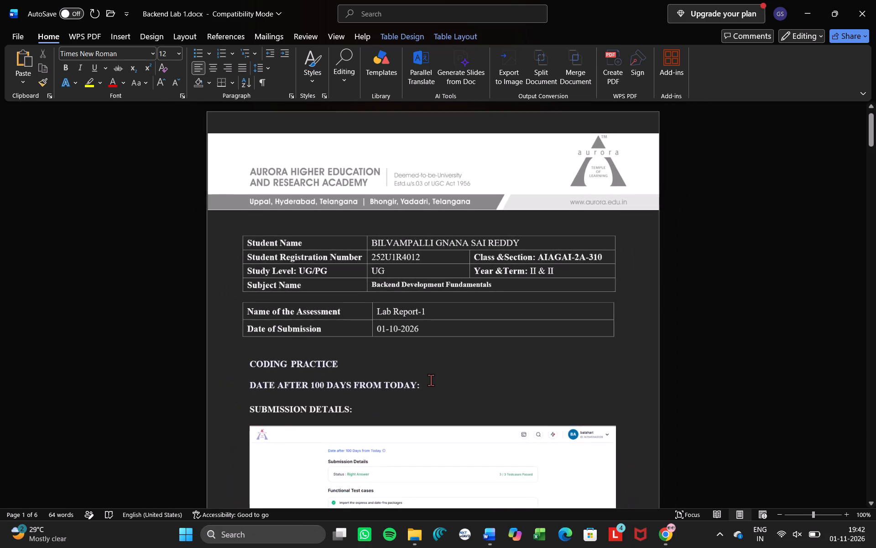
scroll(431, 380, down, 1)
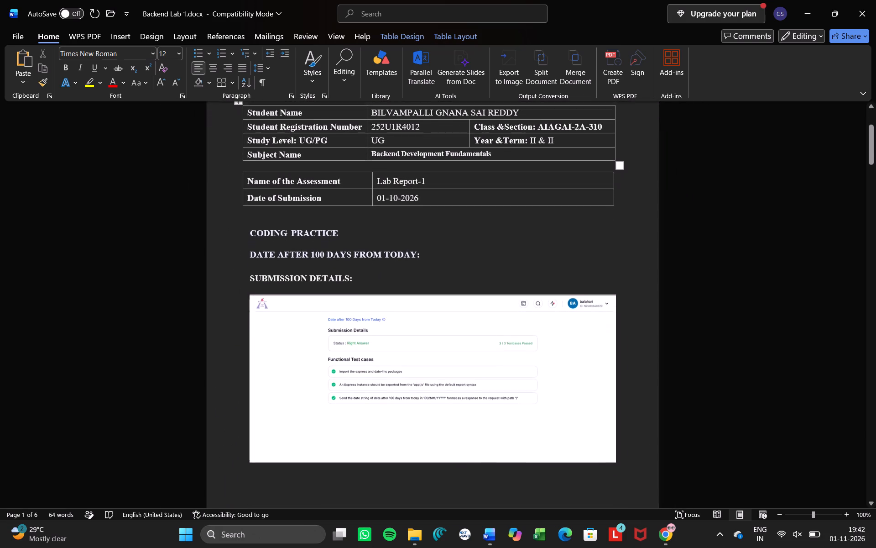
scroll(431, 380, down, 1)
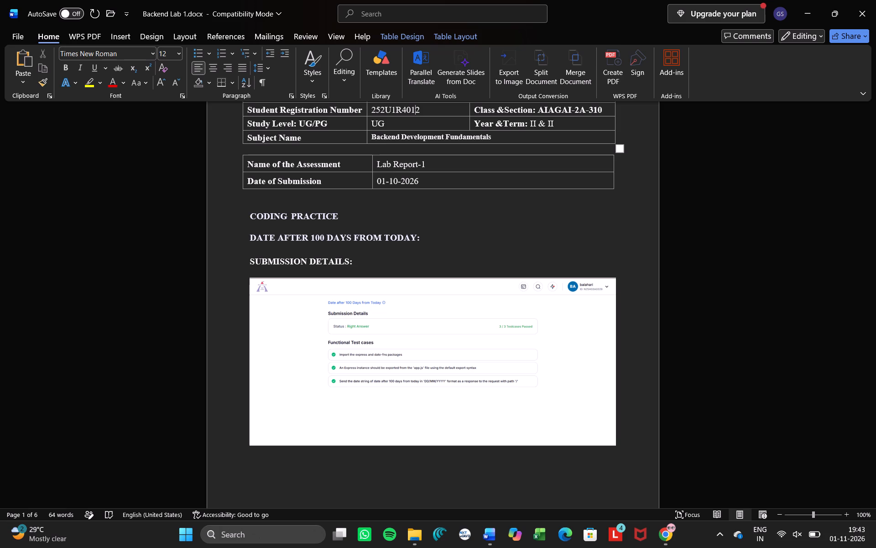
scroll(431, 380, down, 2)
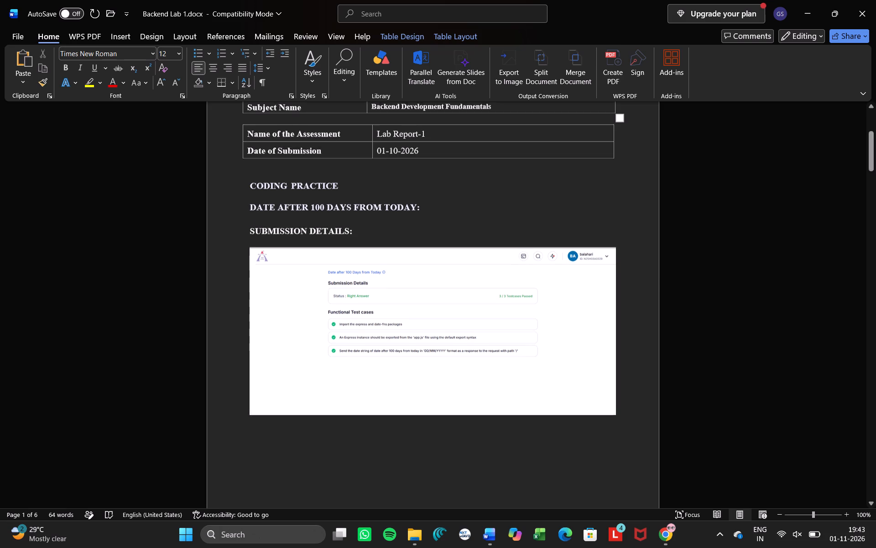
scroll(431, 380, down, 3)
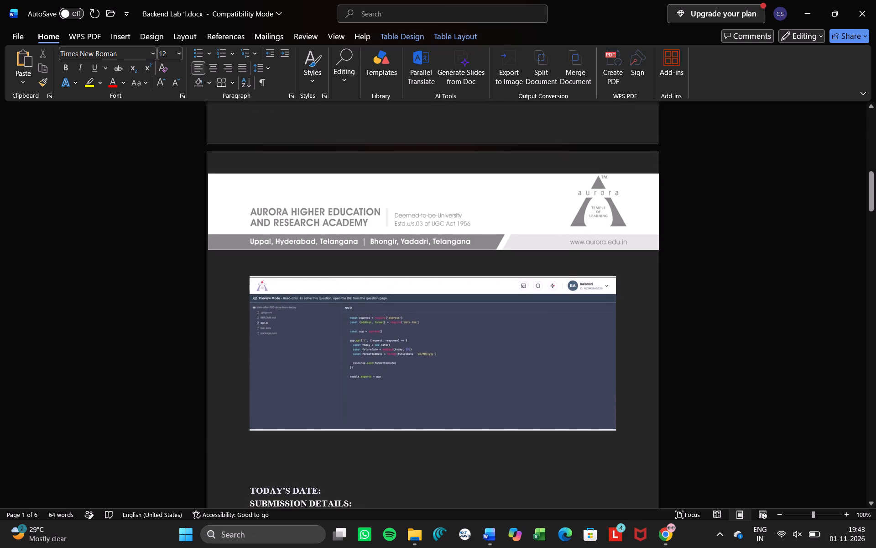
scroll(431, 380, up, 1)
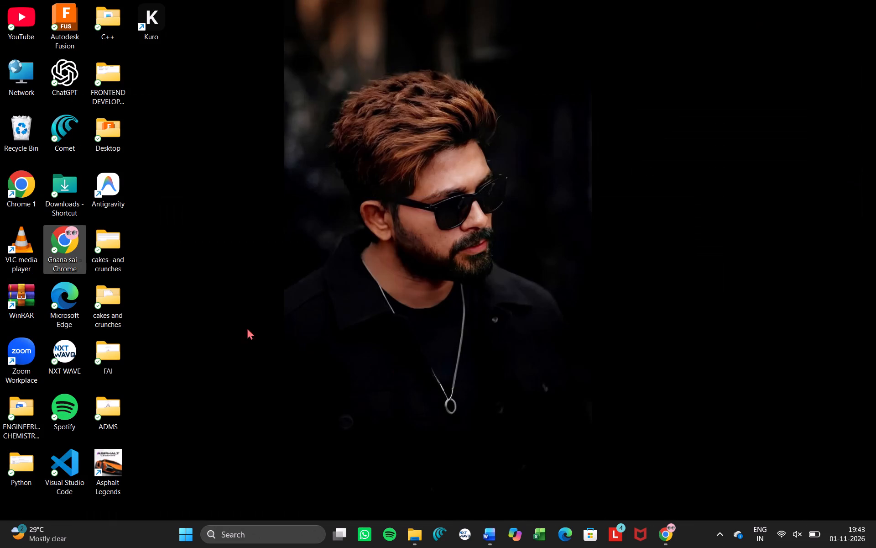
Switch to a new Chrome window, search Google for learning ccbp.in and open the learning portal.
double_click(72, 246)
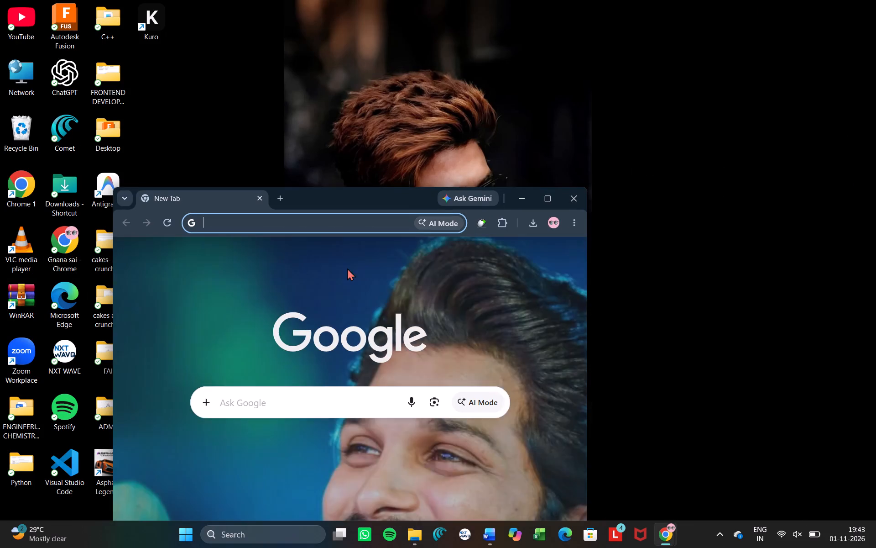
click(545, 204)
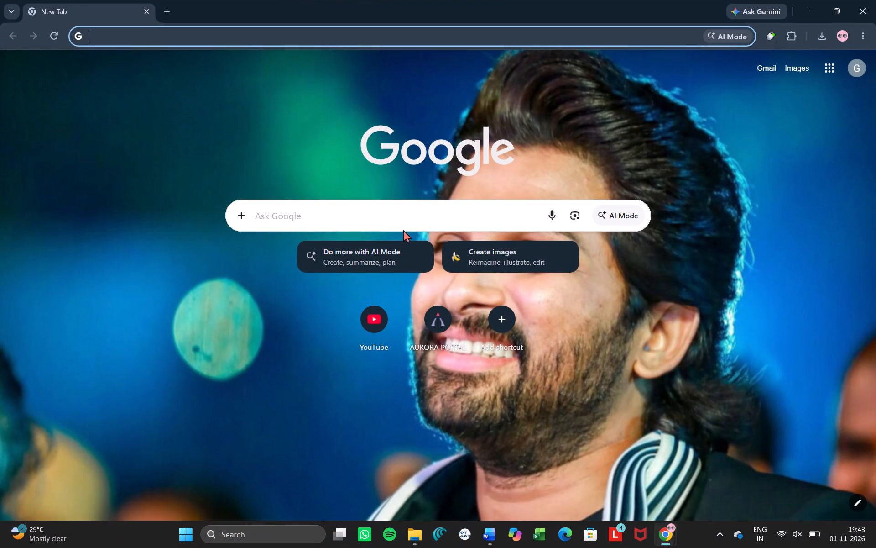
drag(356, 210, 312, 268)
click(312, 268)
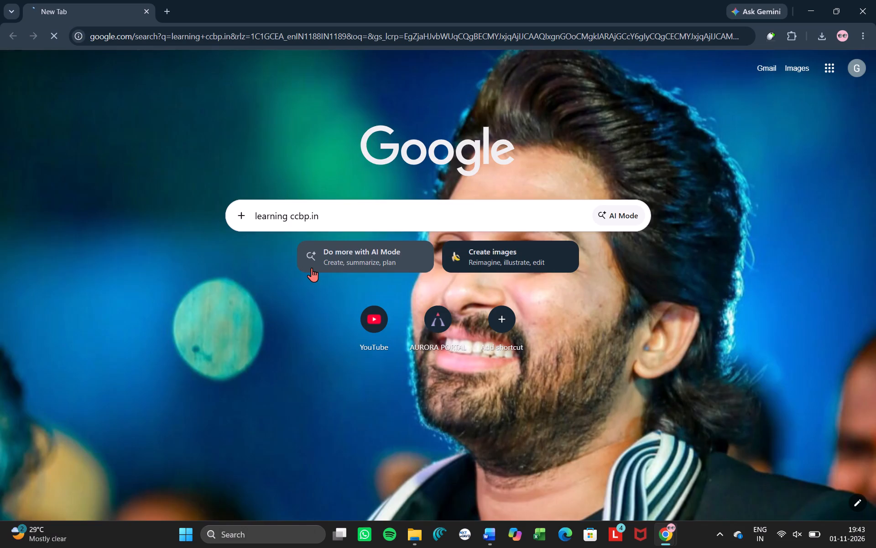
click(214, 184)
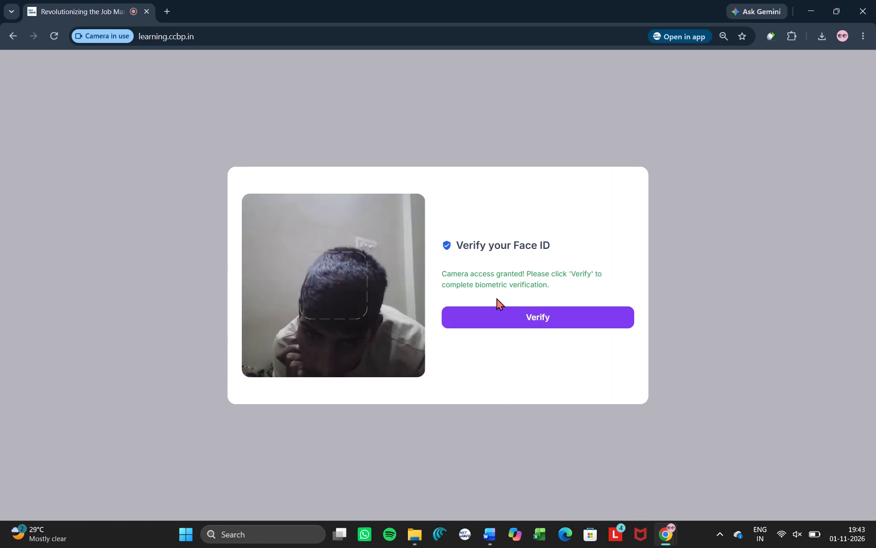
Complete the Face ID verification to access the learning portal.
click(493, 321)
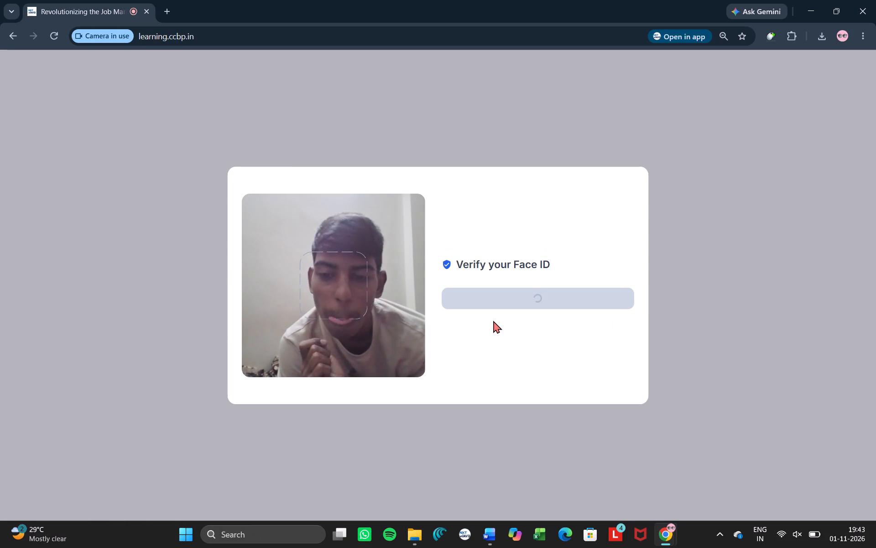
click(493, 321)
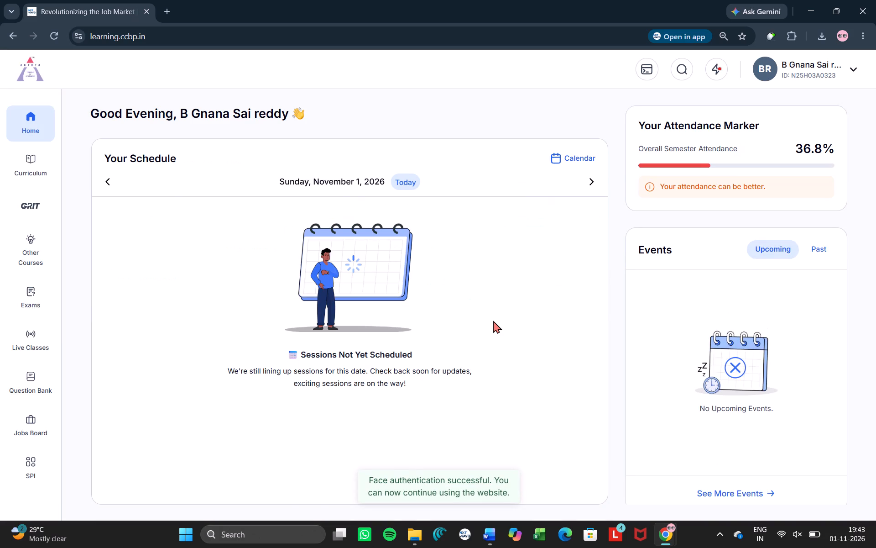
Open the portal's Curriculum page listing the subjects in each semester.
click(42, 178)
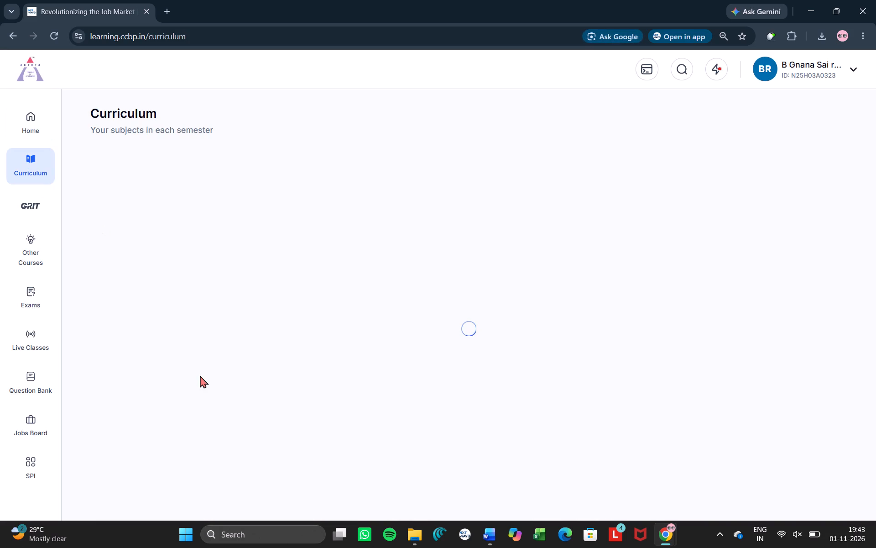
Look through the Year 2 - Term 1 subjects in the curriculum for the backend course.
click(234, 358)
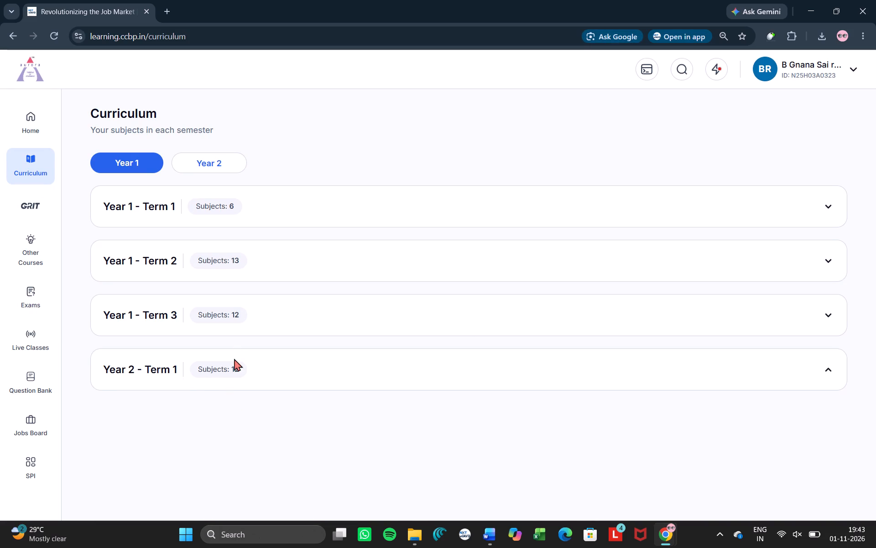
scroll(234, 358, down, 5)
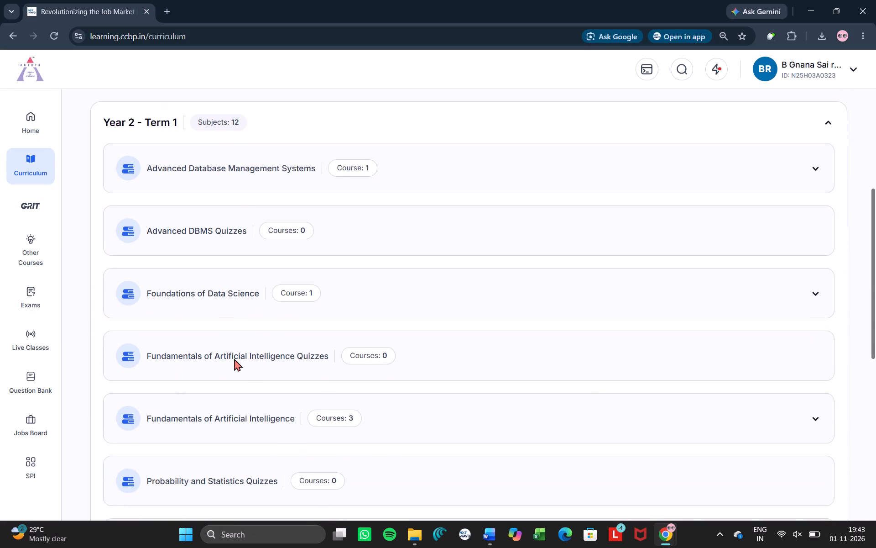
scroll(234, 358, down, 4)
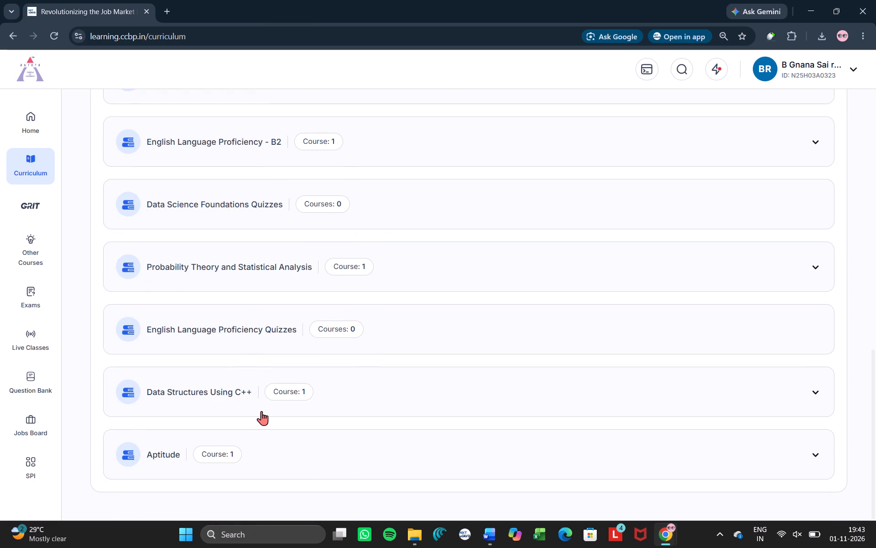
scroll(261, 411, down, 9)
scroll(261, 411, up, 1)
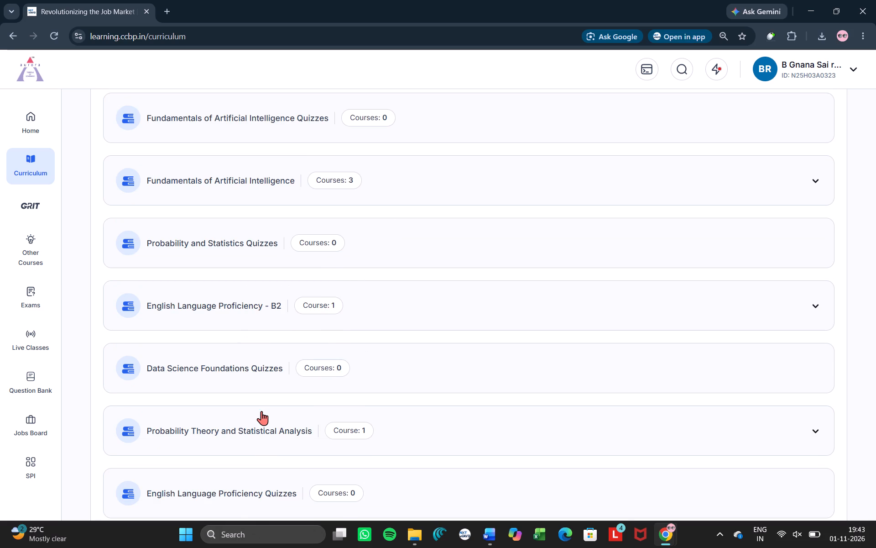
scroll(261, 411, down, 2)
Return to the portal's home page and open the Backend Development course from the Continue from Where You Left Off cards.
click(24, 118)
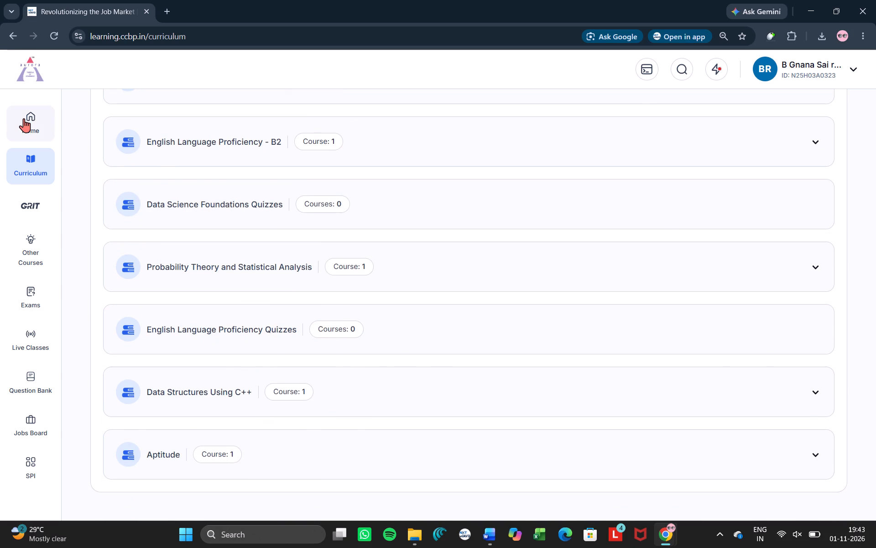
scroll(265, 204, up, 4)
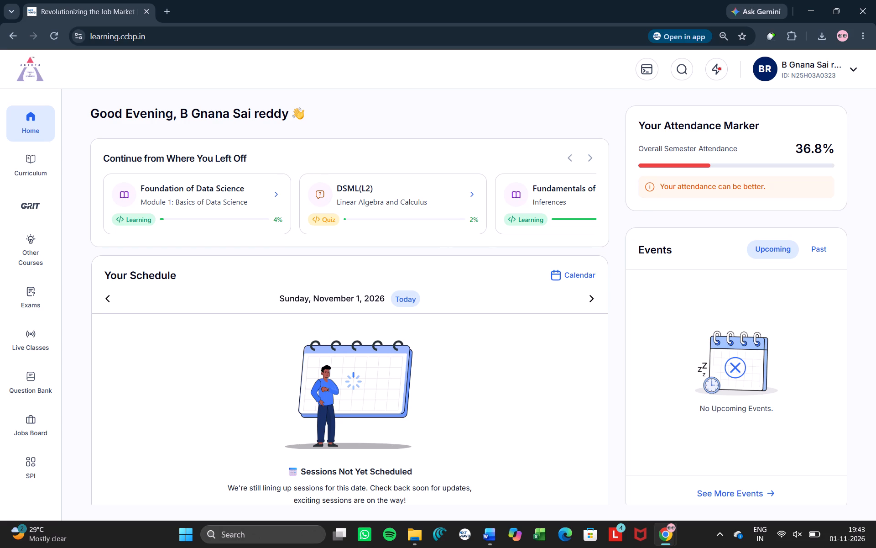
click(586, 158)
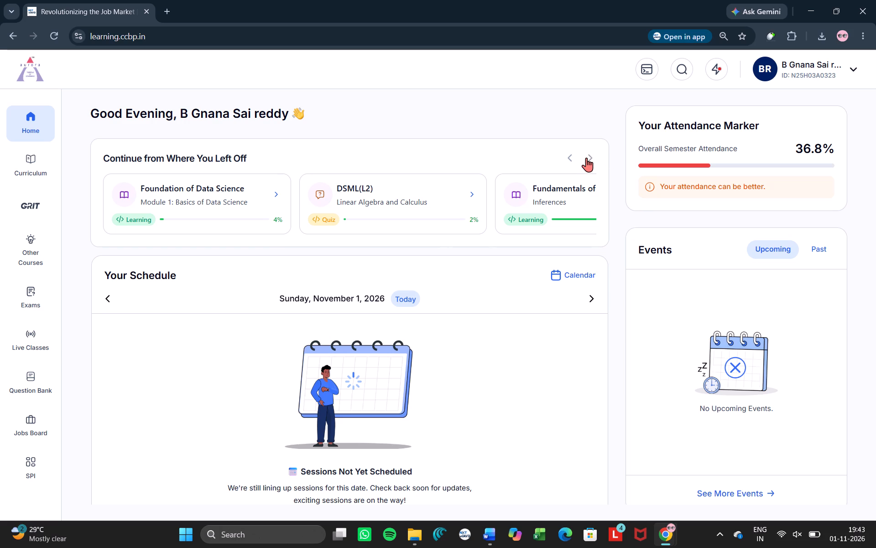
click(586, 158)
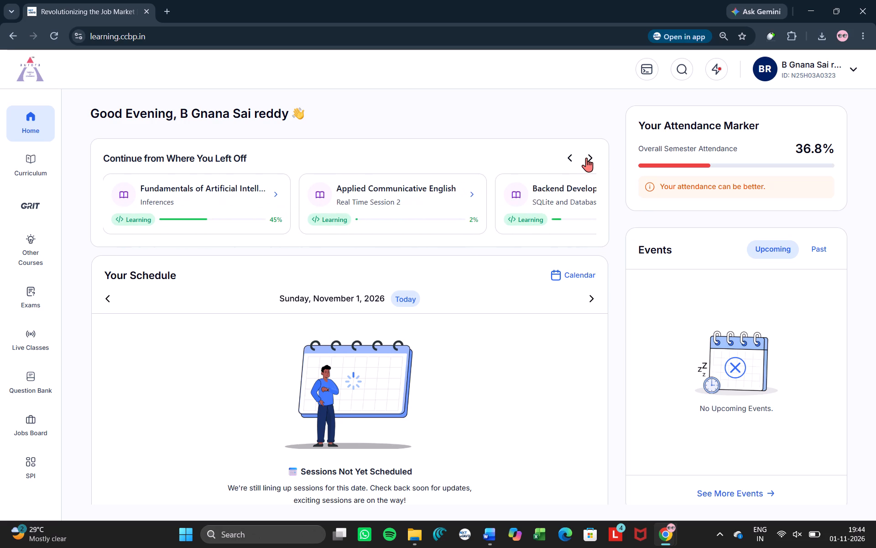
click(586, 158)
click(378, 216)
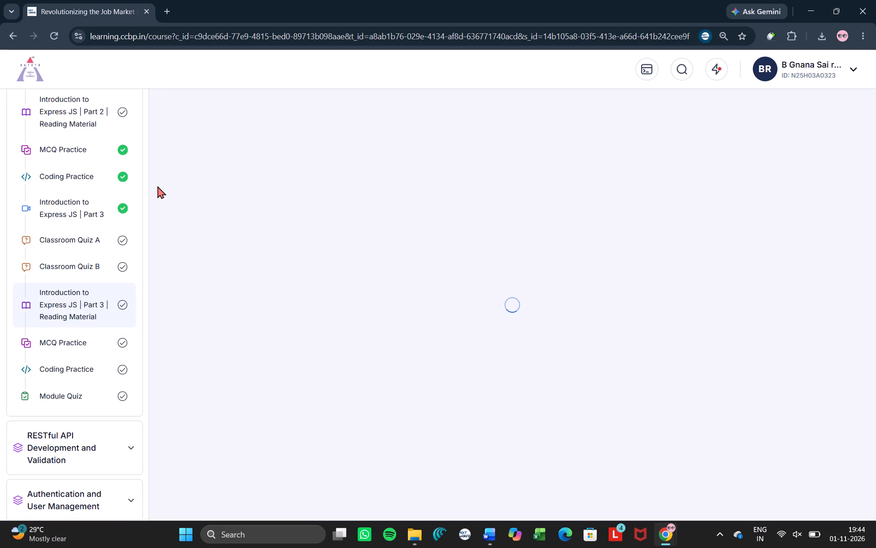
Open the first Coding Practice set in the NodeJS and ExpressJS module.
scroll(40, 172, up, 6)
click(54, 140)
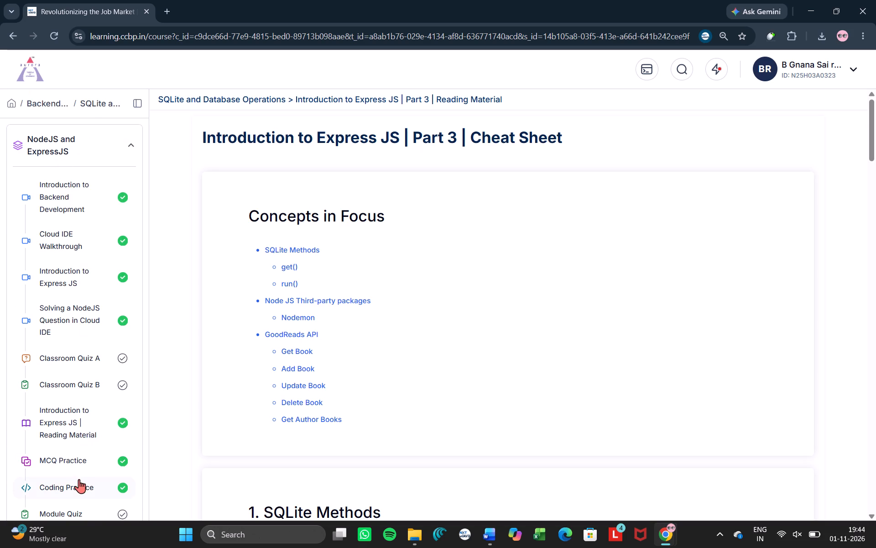
click(77, 476)
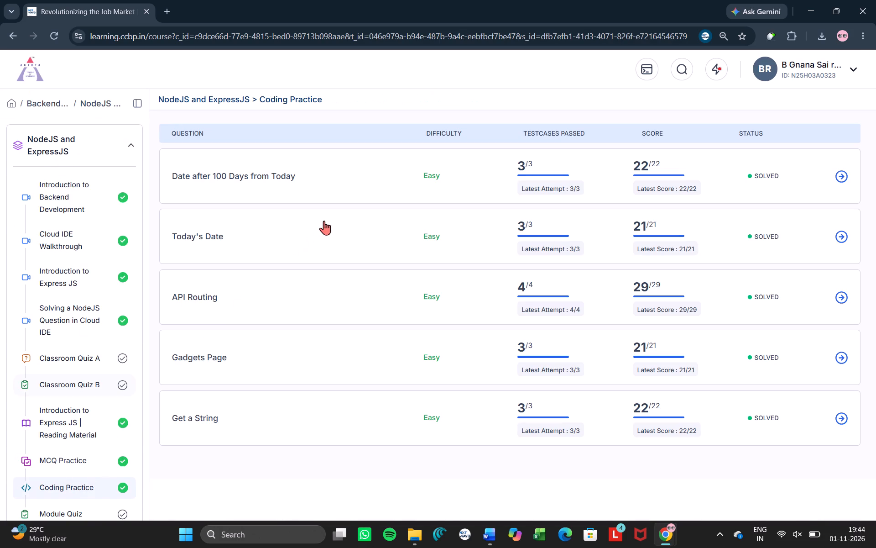
Open the Date after 100 Days from Today question and launch its online IDE.
click(332, 173)
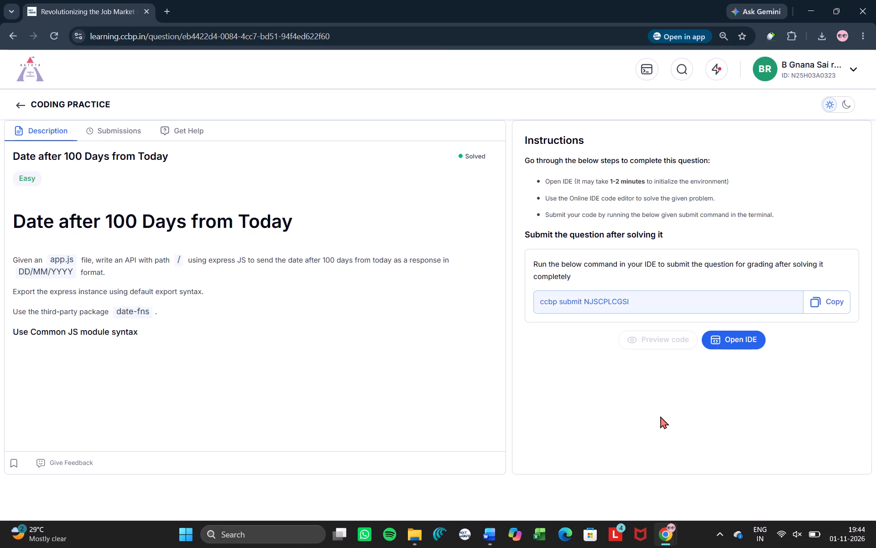
click(751, 334)
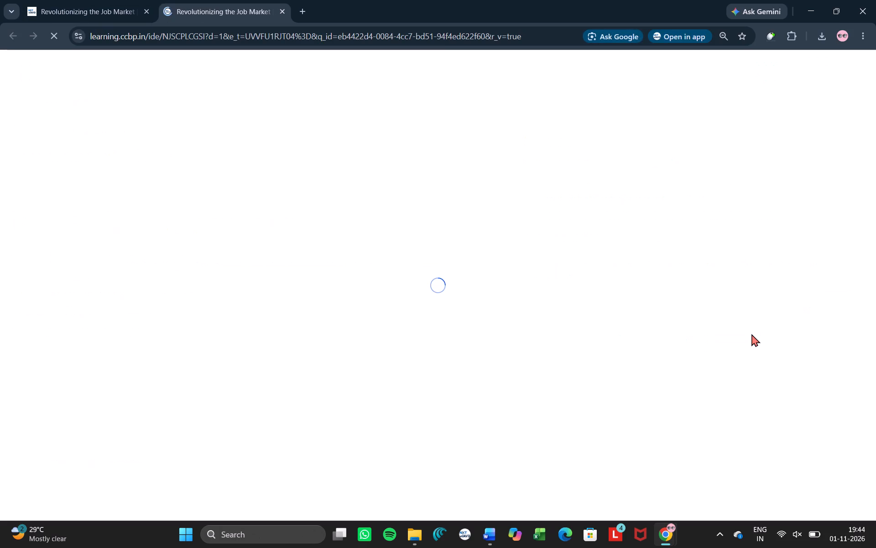
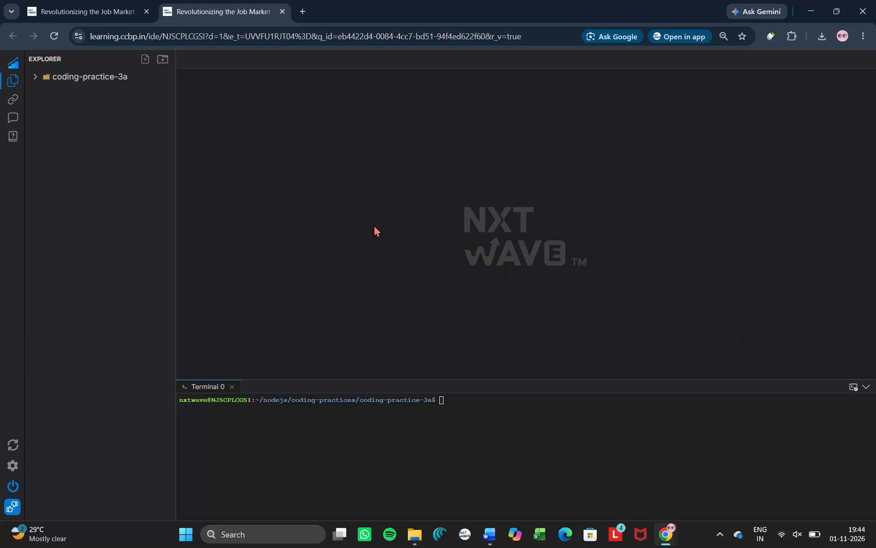
Expand the coding-practice-3a folder and open app.js in the editor.
click(107, 74)
click(98, 111)
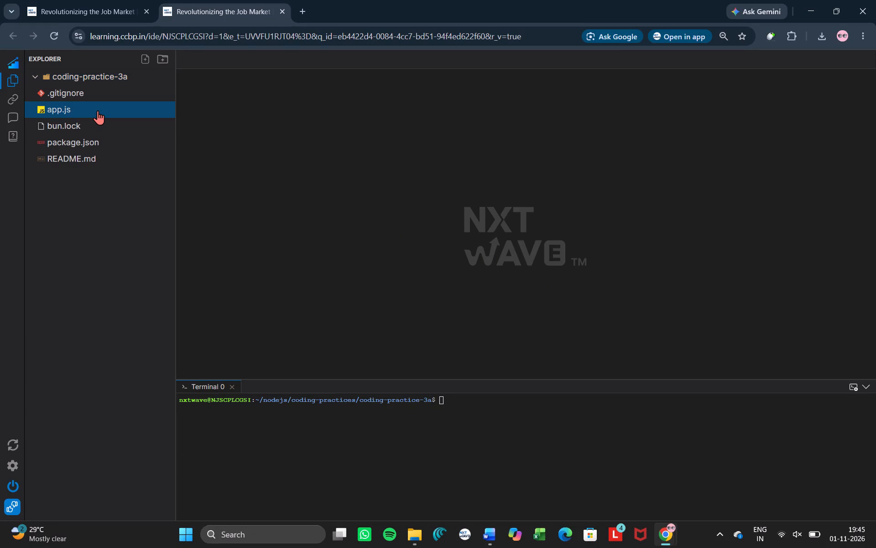
click(98, 111)
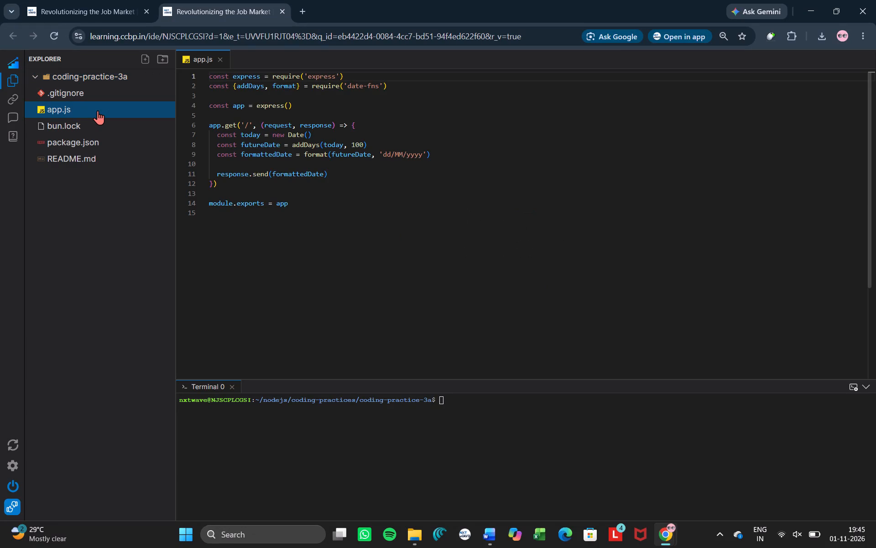
Copy the question's submit command, ccbp submit NJSCPLCGSI, and run it in the IDE terminal.
click(68, 0)
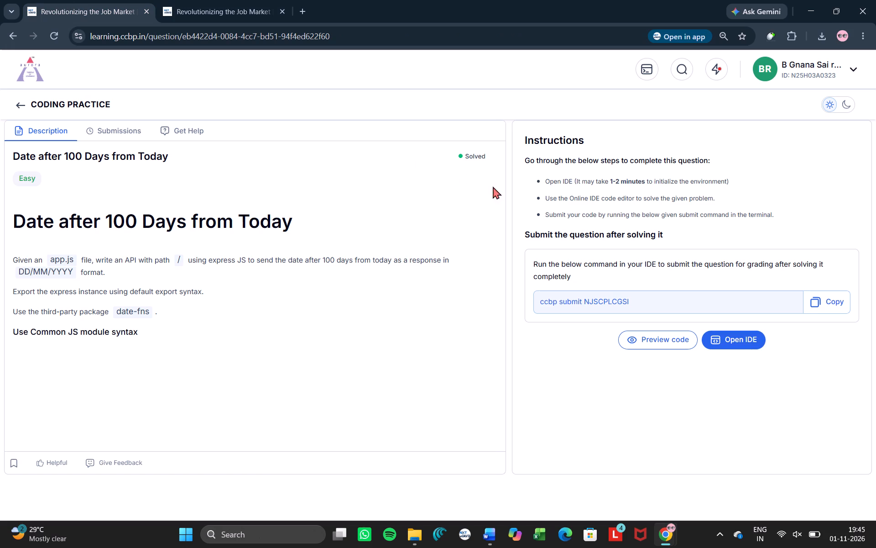
click(820, 299)
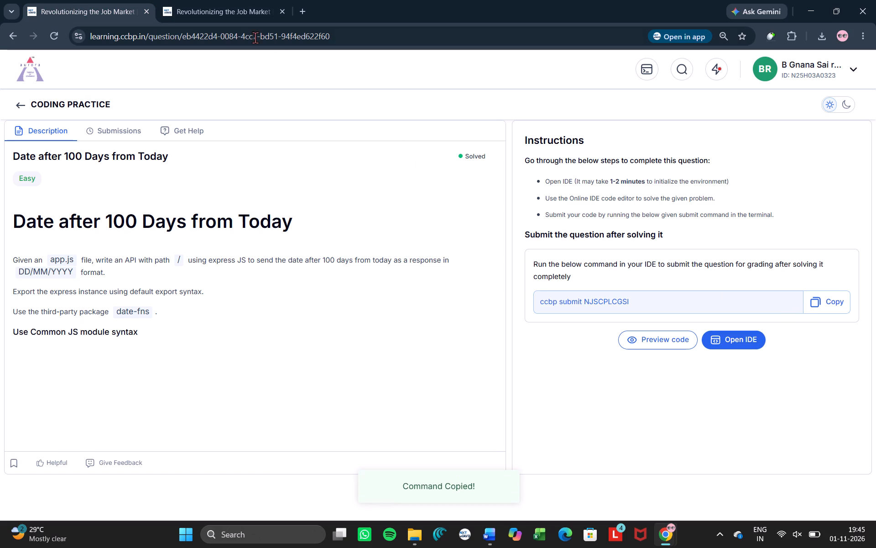
click(227, 22)
click(491, 408)
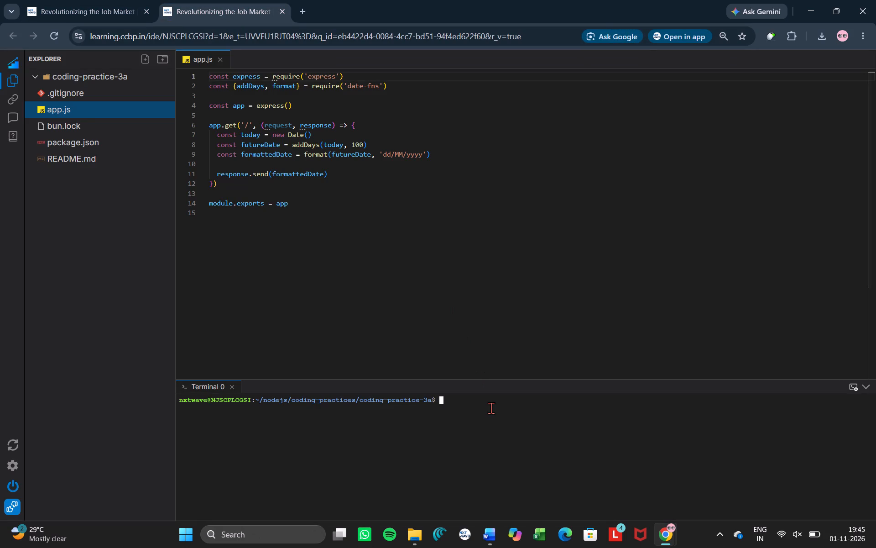
key(ctrl+shift+v)
key(Return)
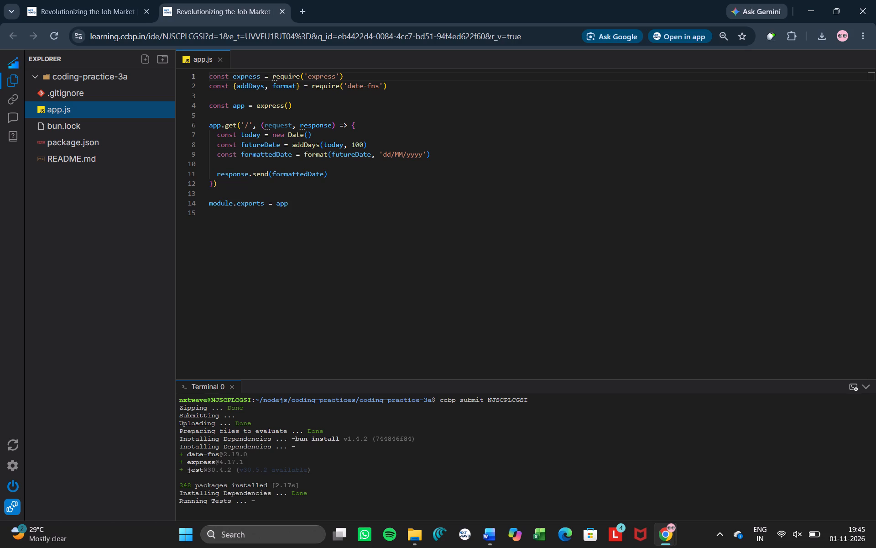
key(4)
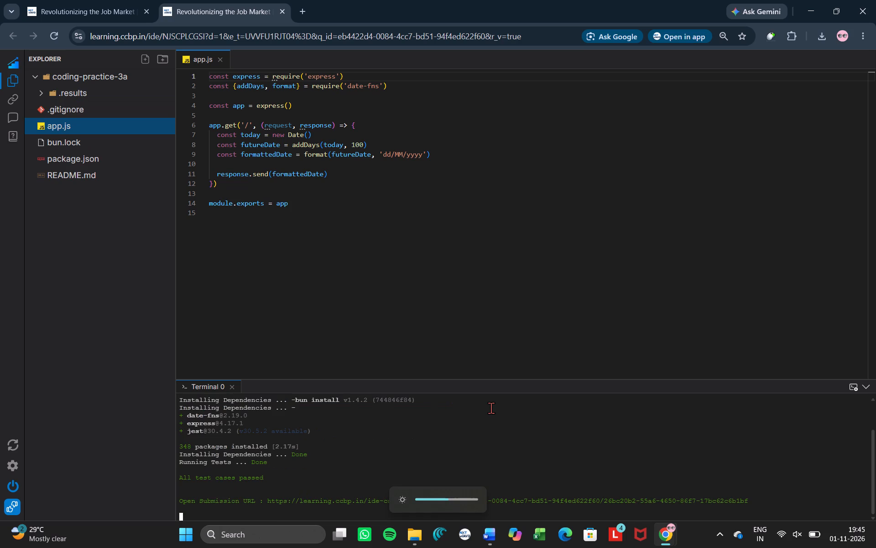
Open the submission page from the URL in the terminal and check the matching screenshot spot in the Word report.
click(328, 499)
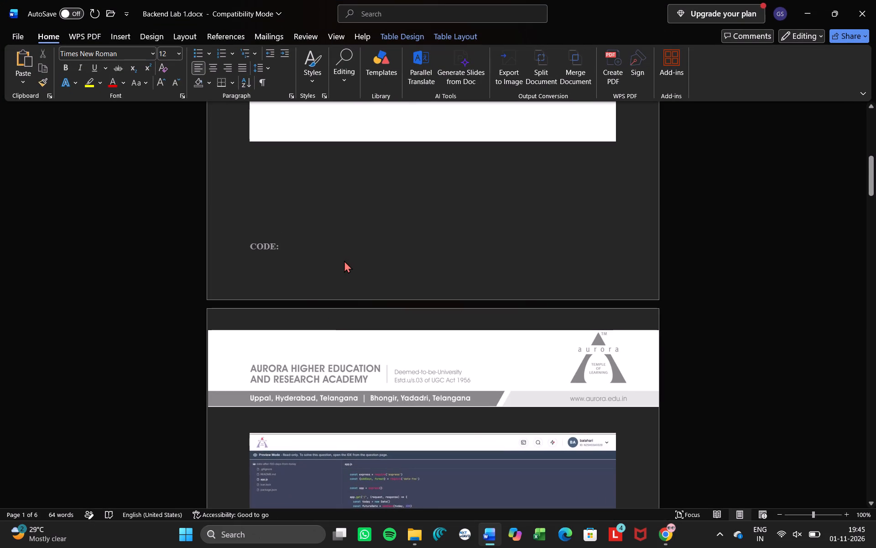
scroll(344, 260, up, 1)
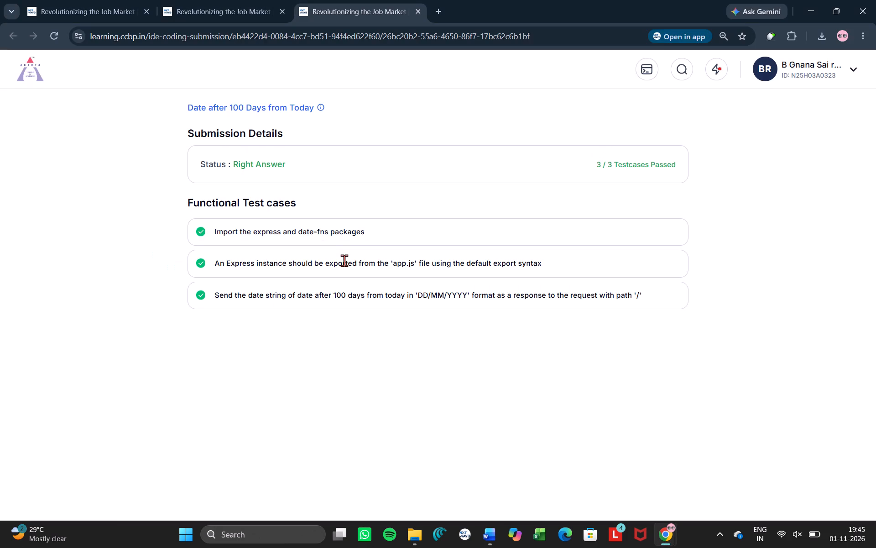
Capture a full-width screenshot of the submission page, from the site header to below the functional test cases.
key(shift+super+s)
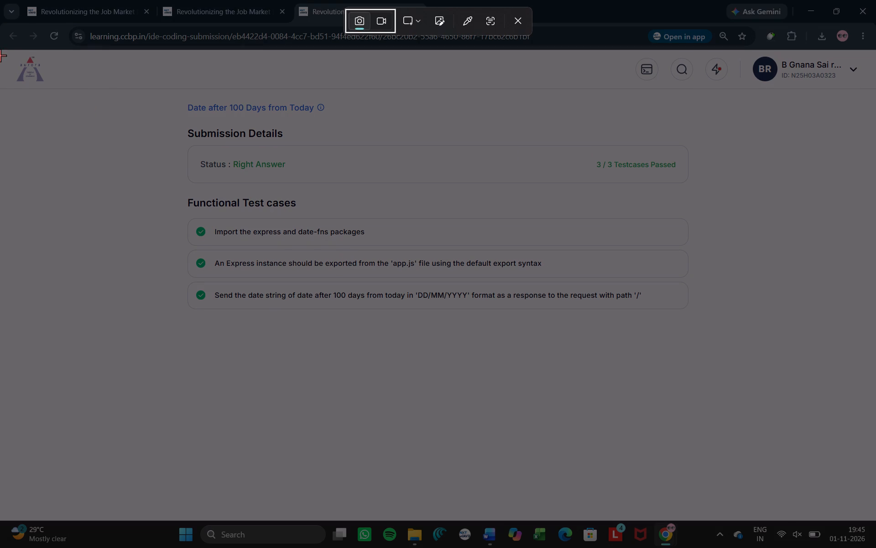
click(0, 51)
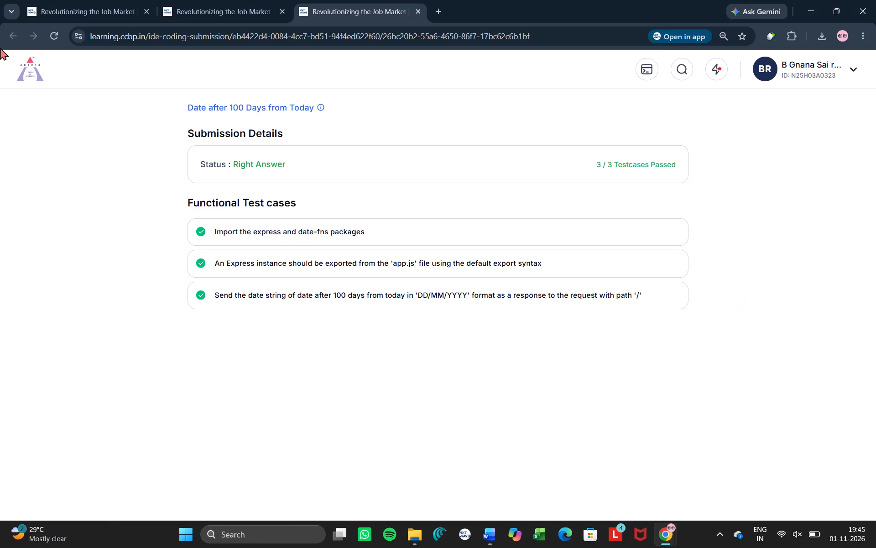
key(shift+super+s)
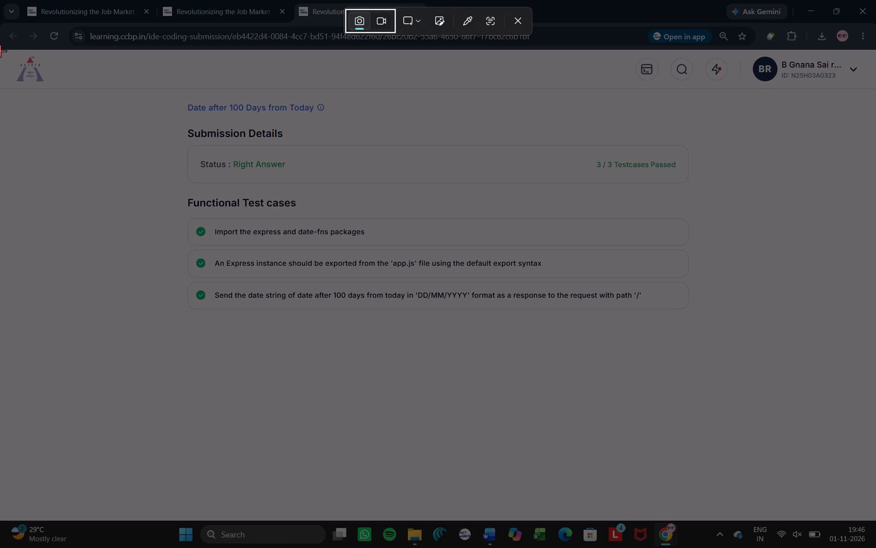
click(0, 51)
drag(0, 51, 669, 263)
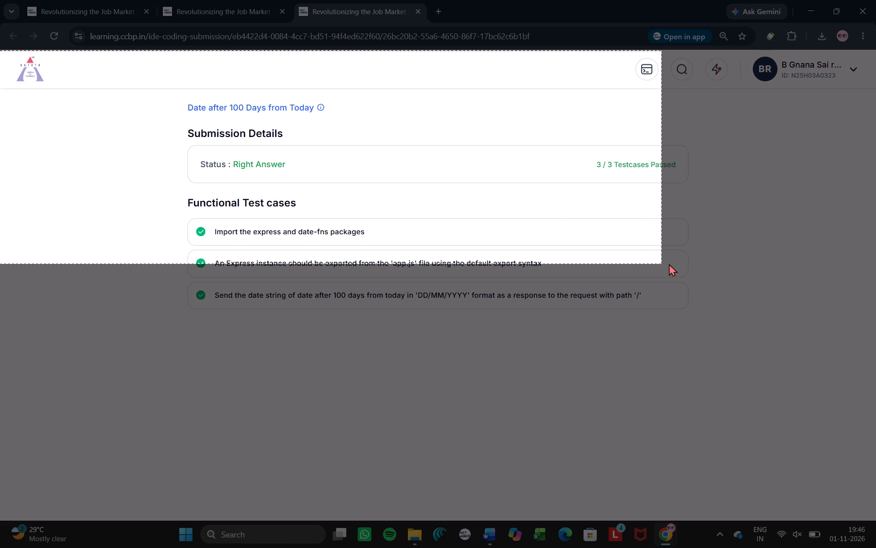
drag(669, 263, 875, 264)
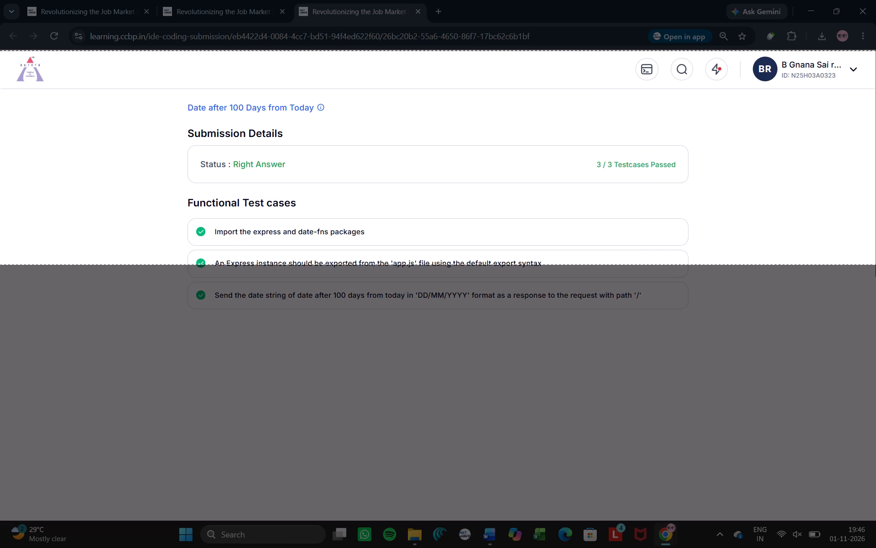
drag(875, 264, 875, 327)
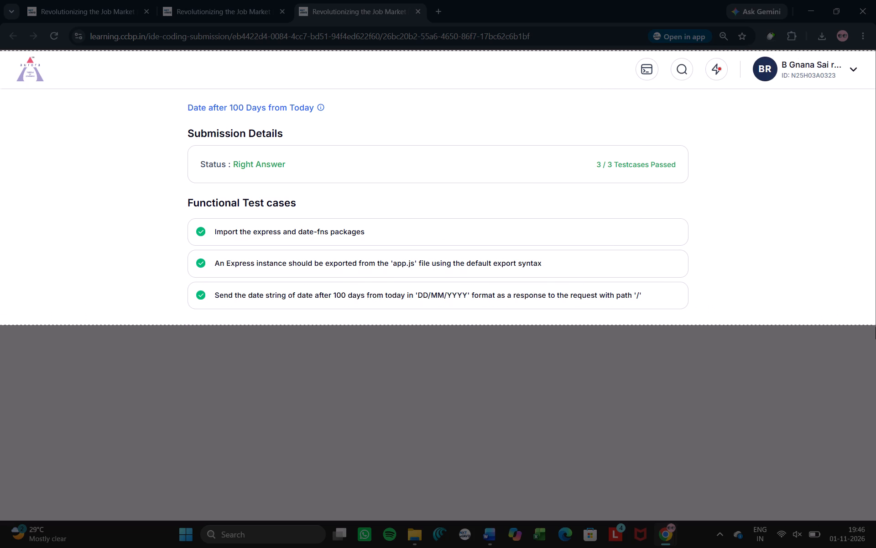
drag(875, 327, 875, 430)
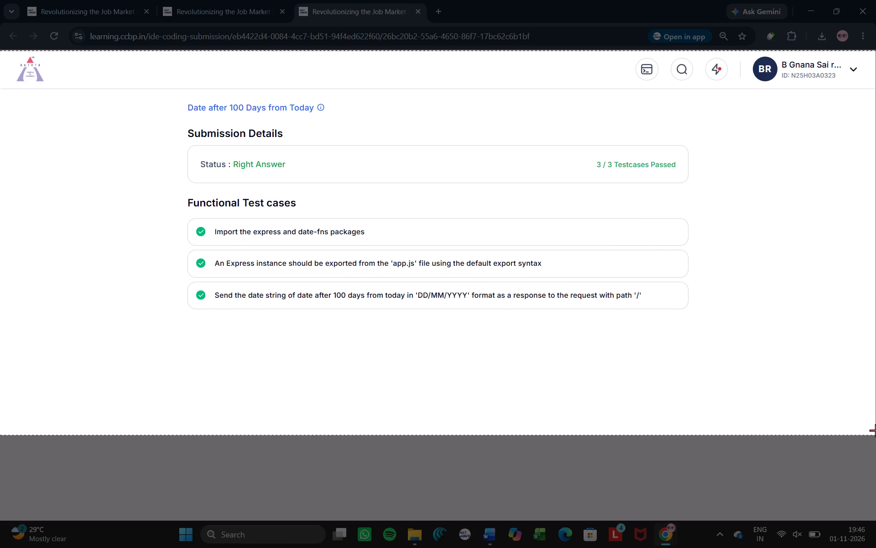
drag(875, 430, 864, 395)
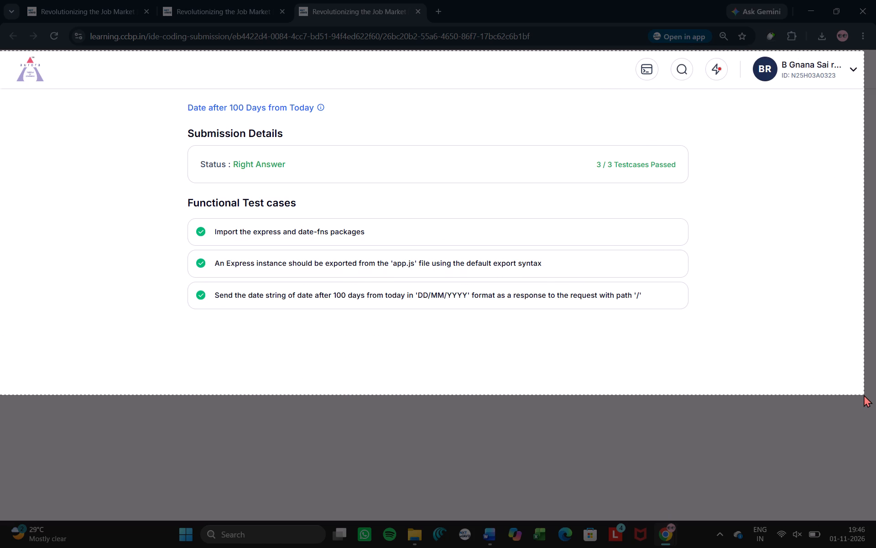
drag(864, 395, 875, 390)
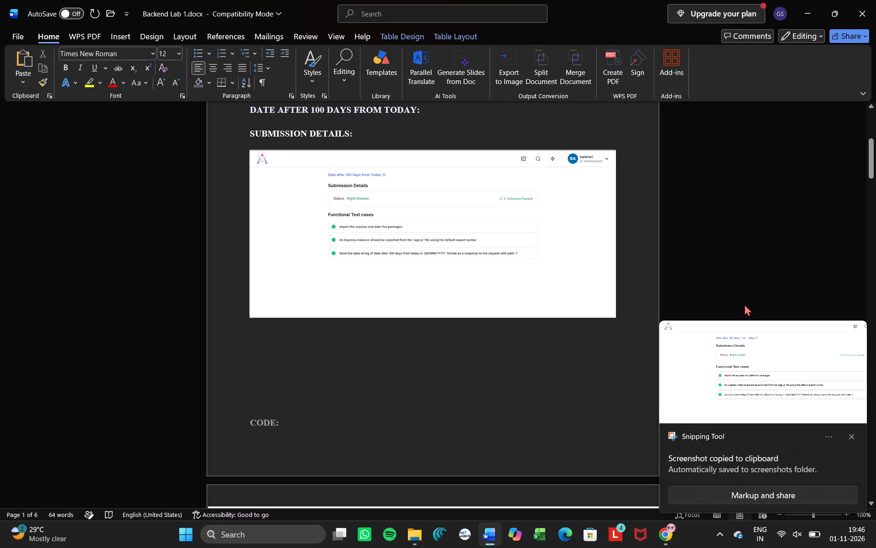
In the Word report, replace the old picture under SUBMISSION DETAILS for Date after 100 Days from Today with the new screenshot.
click(563, 257)
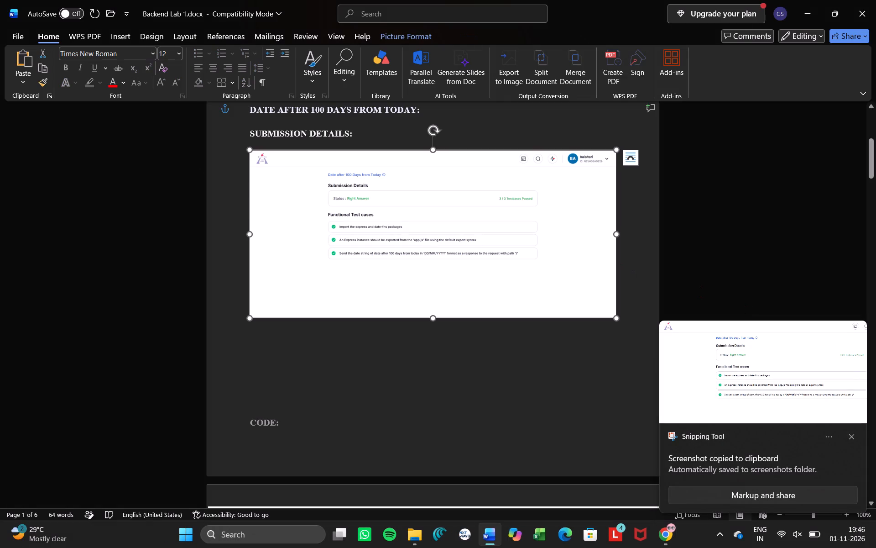
key(BackSpace)
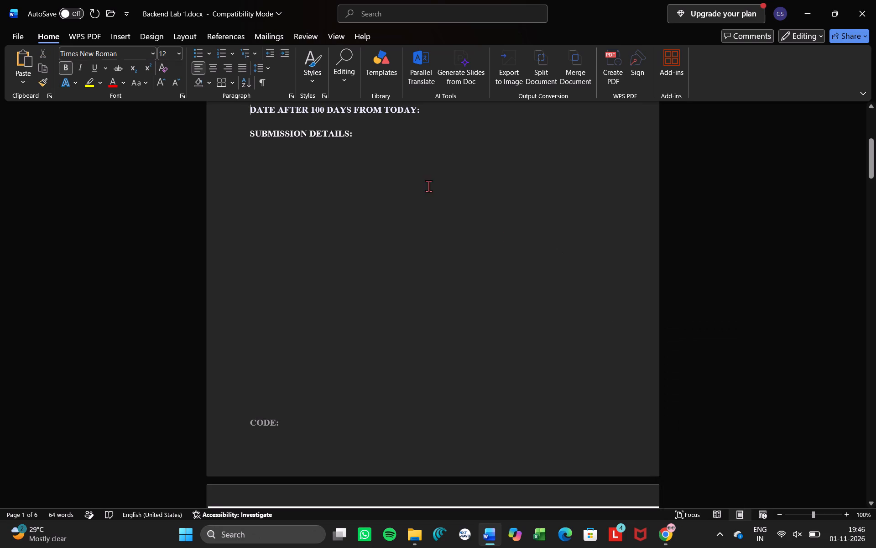
click(383, 134)
key(Return)
key(ctrl+v)
Examine the report's existing CODE screenshot and compare it with the IDE's app.js and terminal output, clearing the stray character at the prompt.
scroll(383, 134, down, 1)
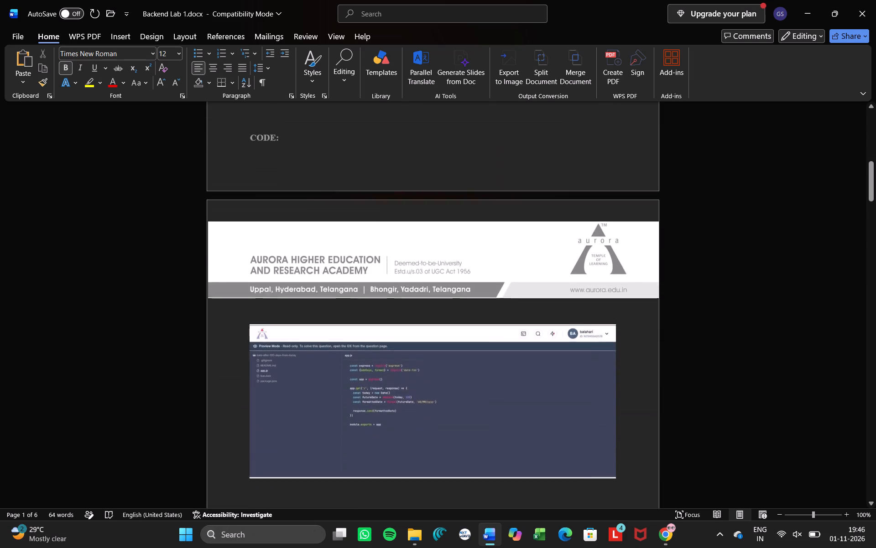
scroll(383, 134, down, 1)
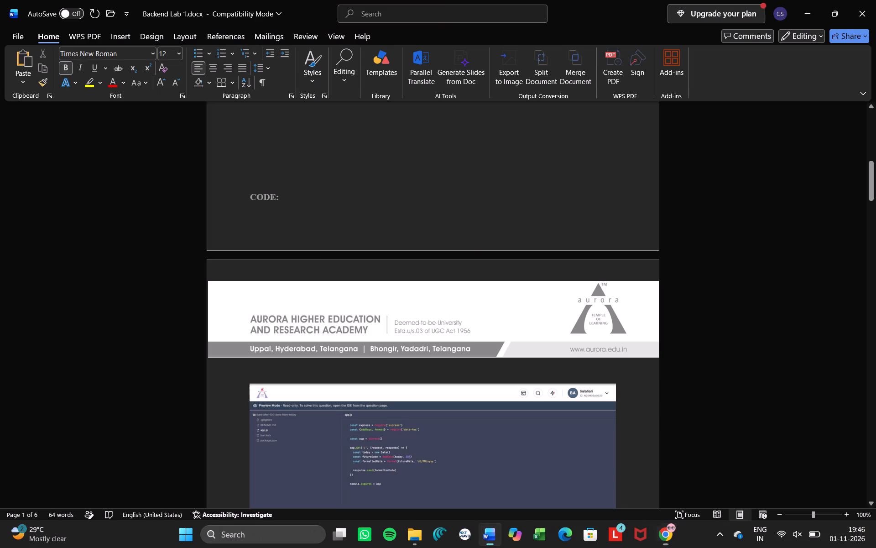
scroll(409, 212, down, 1)
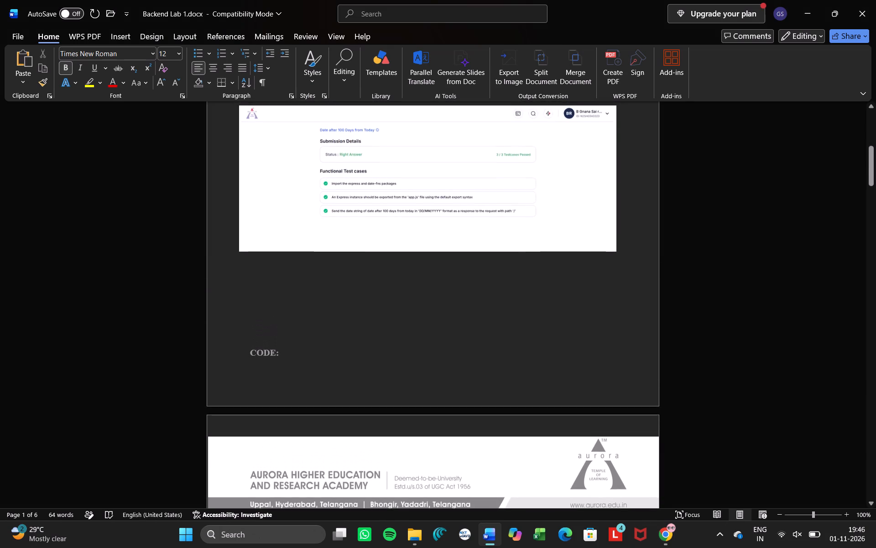
scroll(409, 212, down, 1)
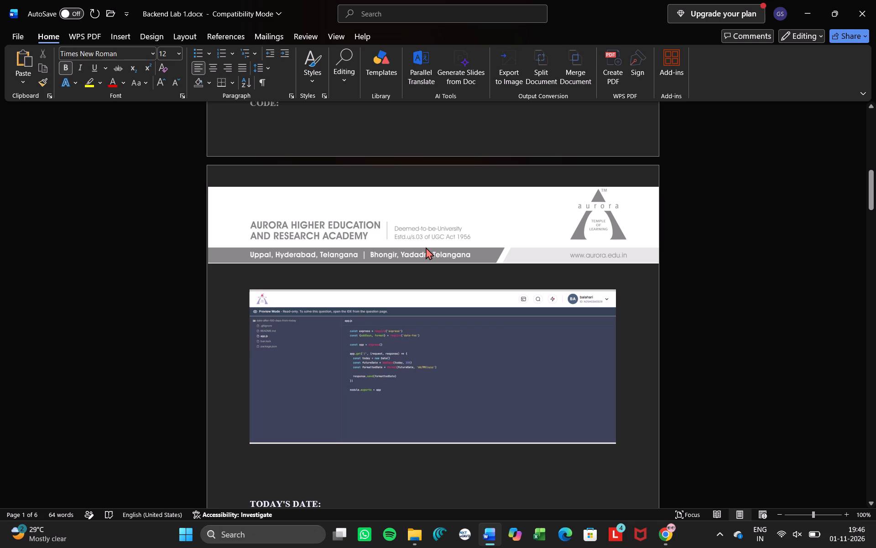
scroll(437, 250, right, 1)
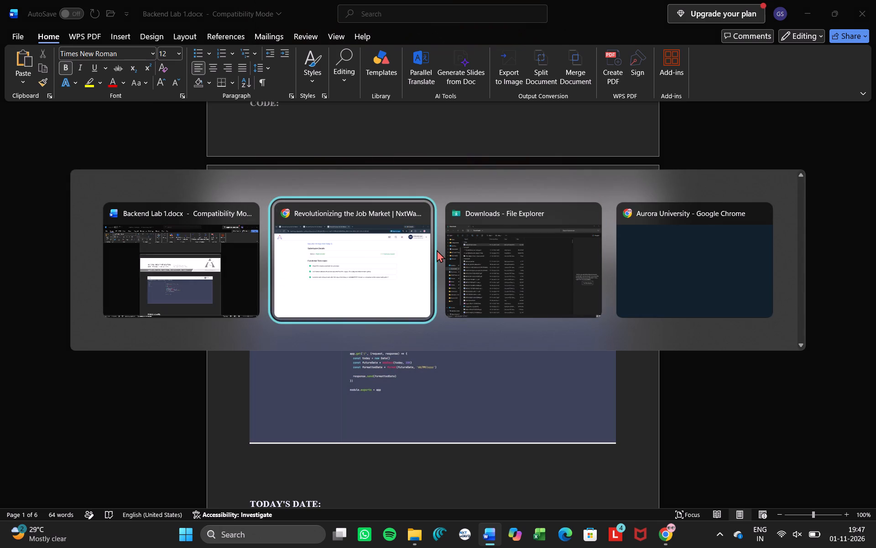
click(224, 0)
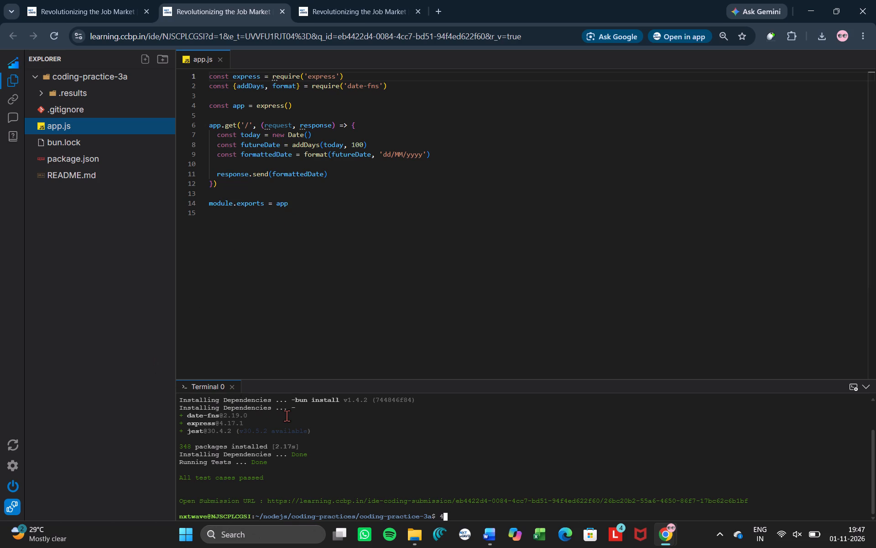
scroll(287, 416, down, 5)
scroll(287, 416, up, 2)
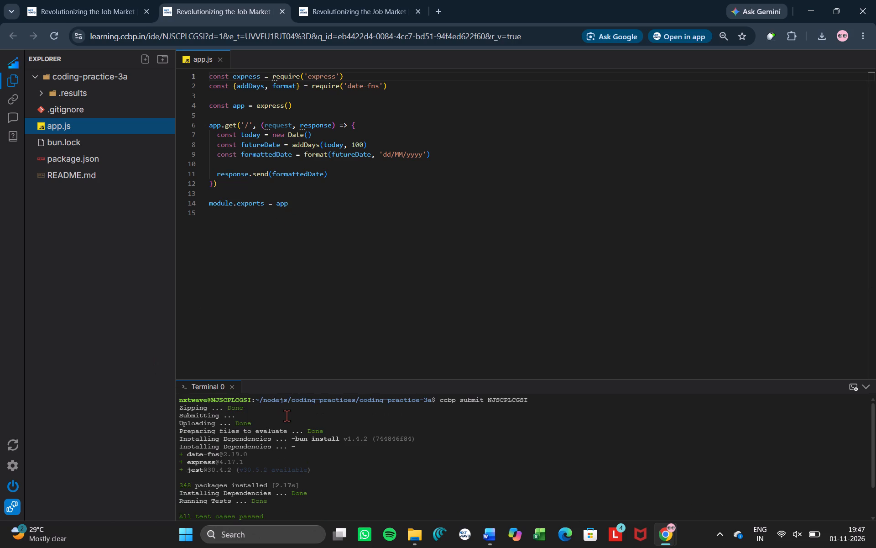
scroll(287, 416, down, 7)
key(BackSpace)
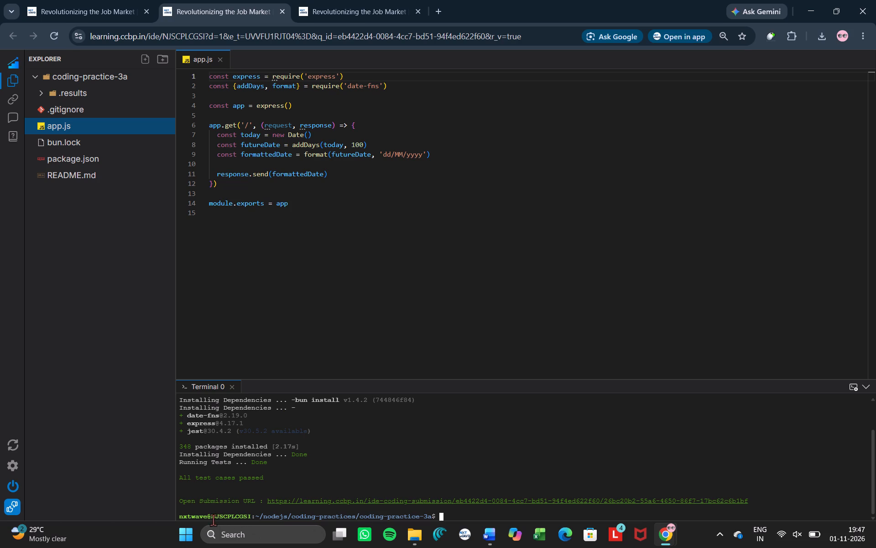
scroll(249, 492, up, 2)
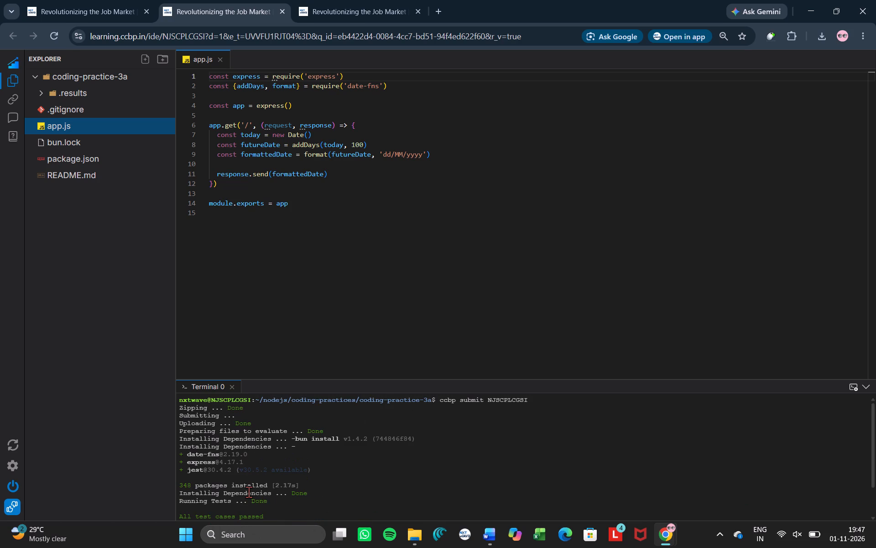
scroll(249, 492, down, 5)
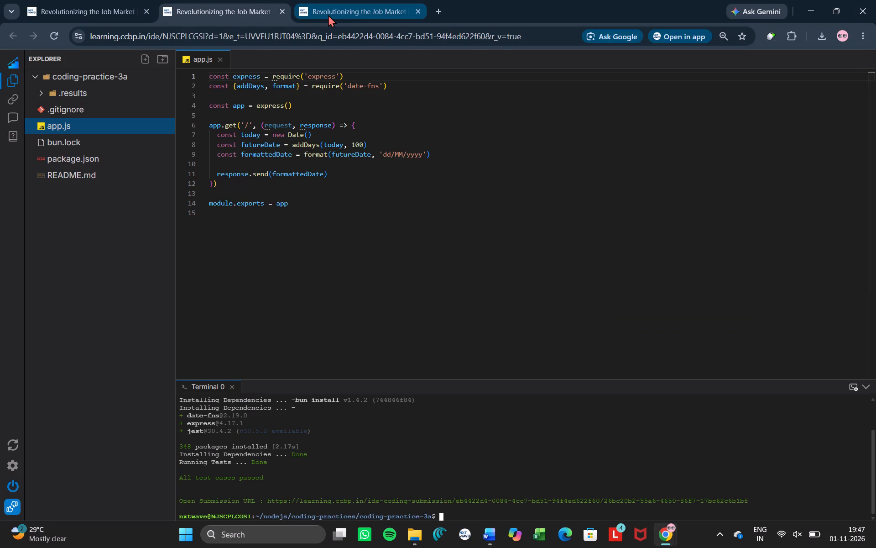
Open the Date after 100 Days from Today question description from the submission page.
click(328, 15)
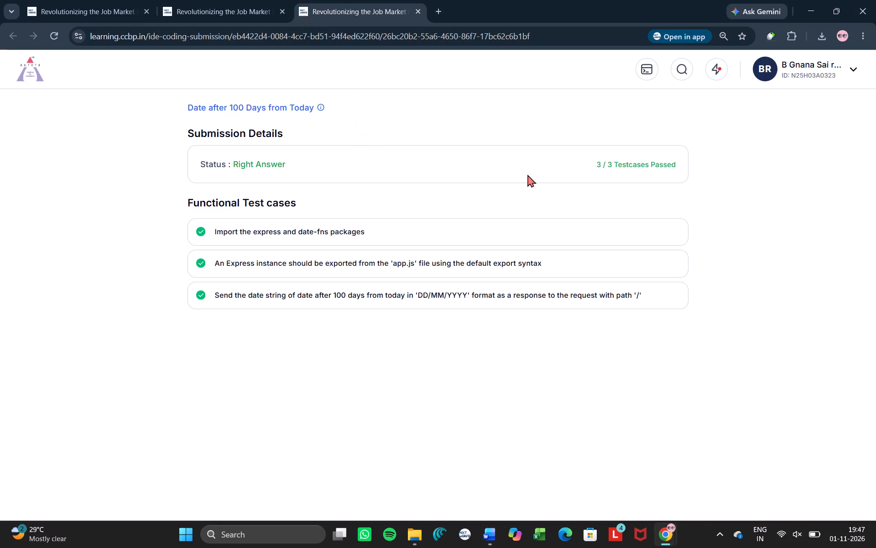
click(243, 103)
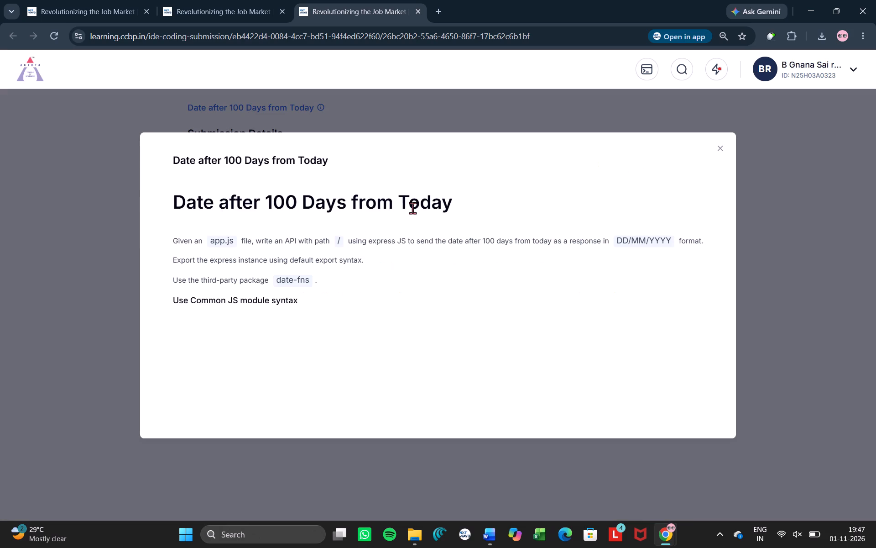
Recheck the Date after 100 Days from Today question description, and examine the report's Today's Date section and its CODE picture.
click(721, 149)
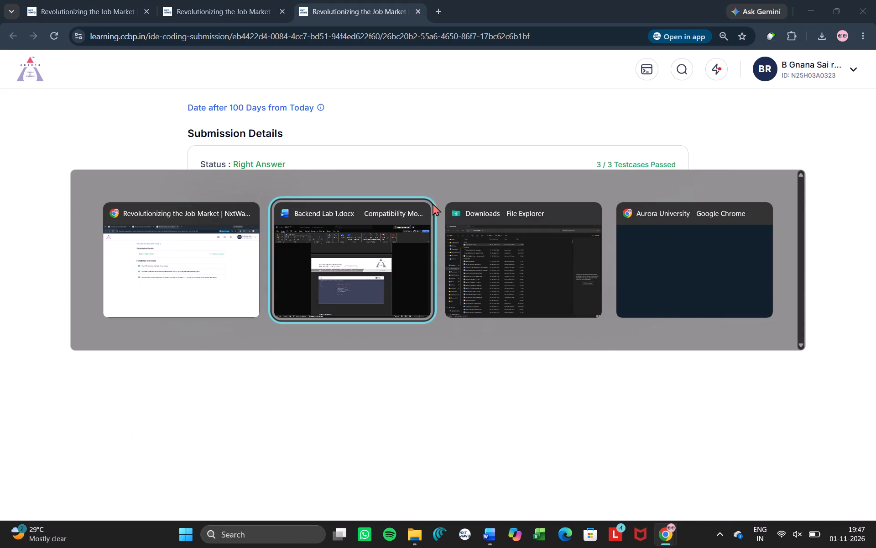
click(318, 108)
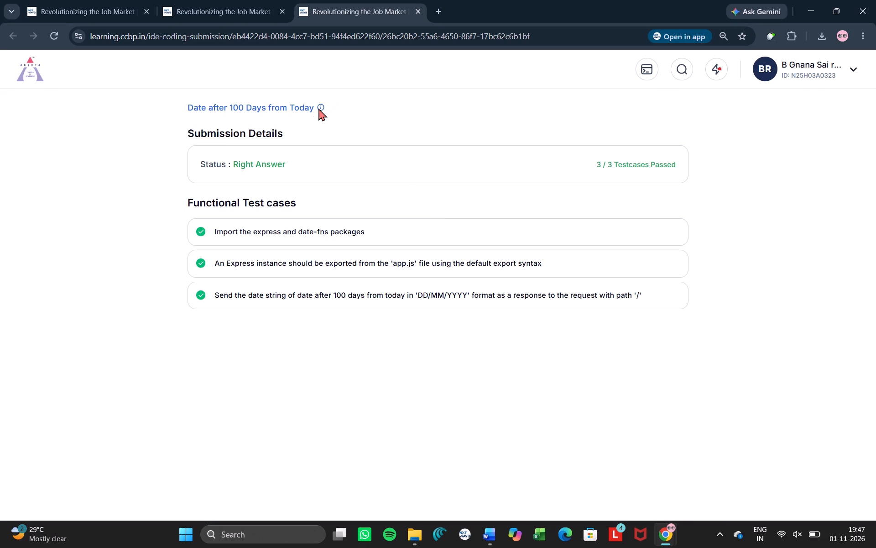
click(318, 108)
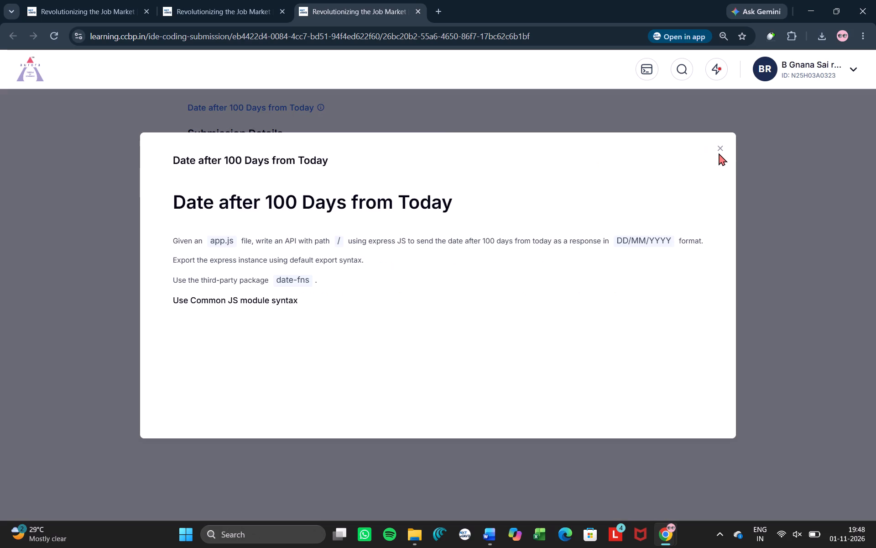
click(717, 149)
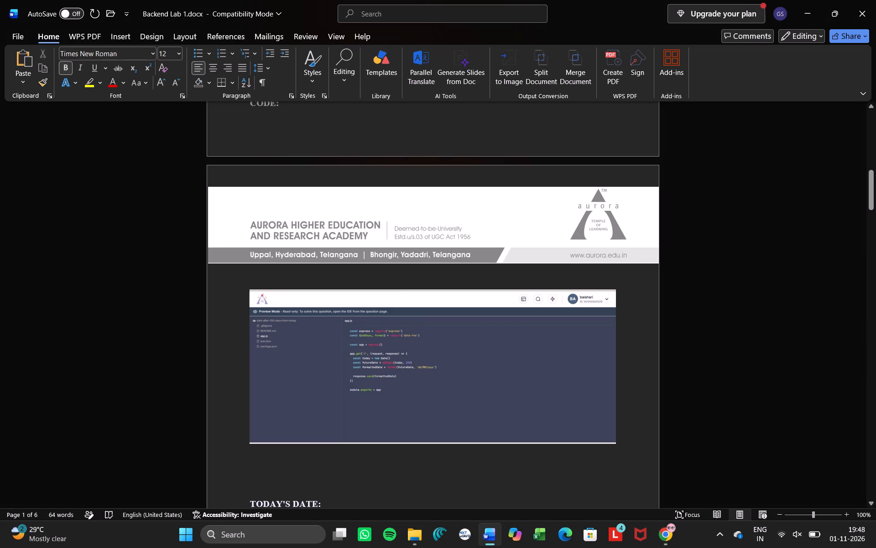
scroll(461, 435, down, 5)
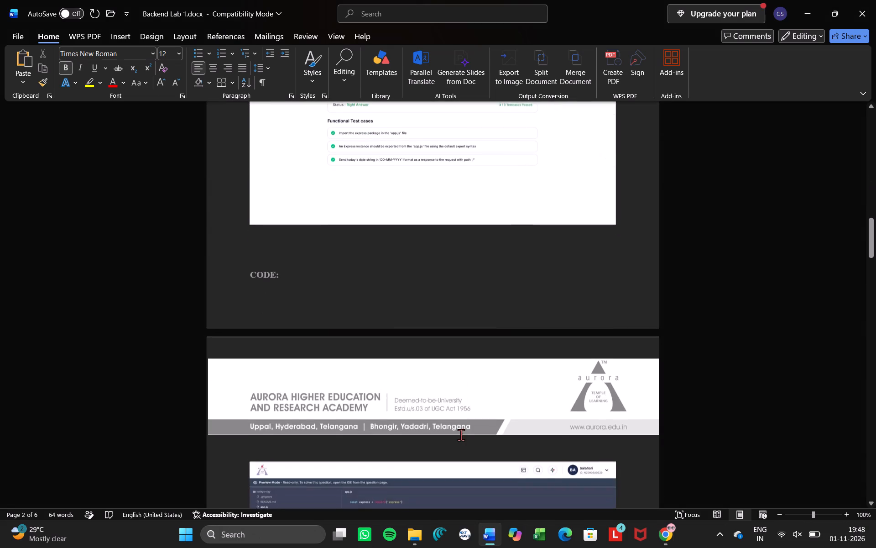
scroll(461, 435, down, 3)
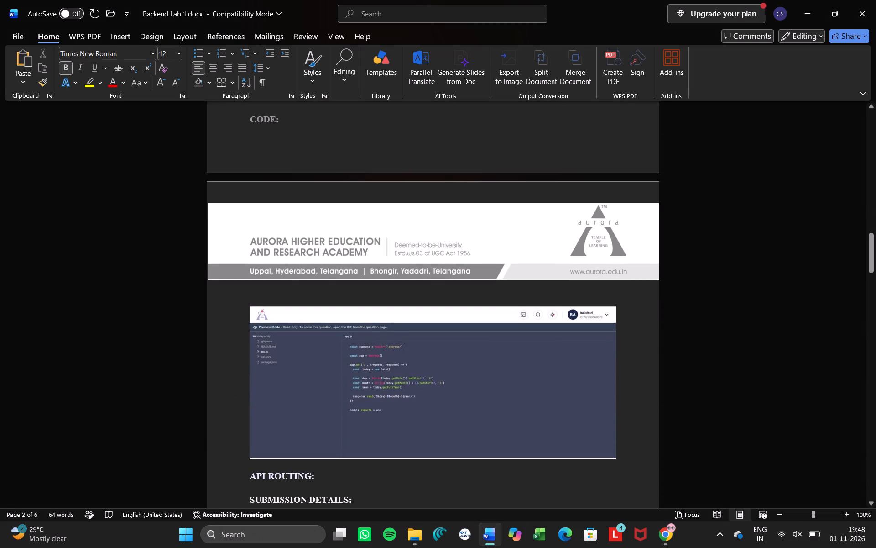
scroll(461, 435, down, 1)
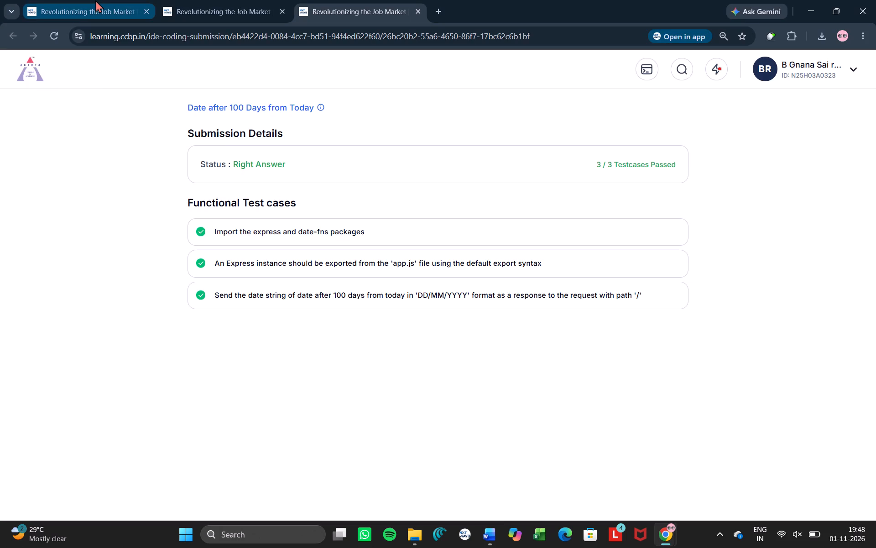
Open the read-only code preview of Date after 100 Days from Today and close the submission and IDE tabs.
click(95, 0)
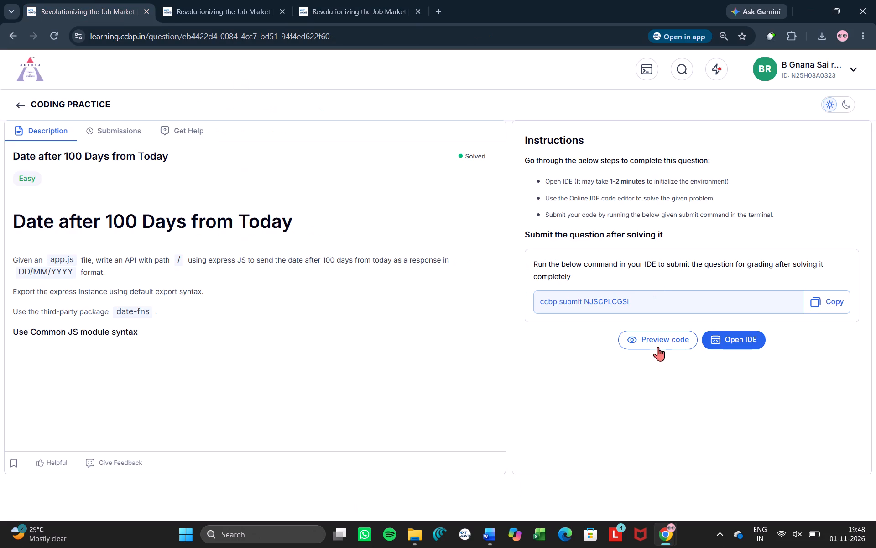
click(657, 346)
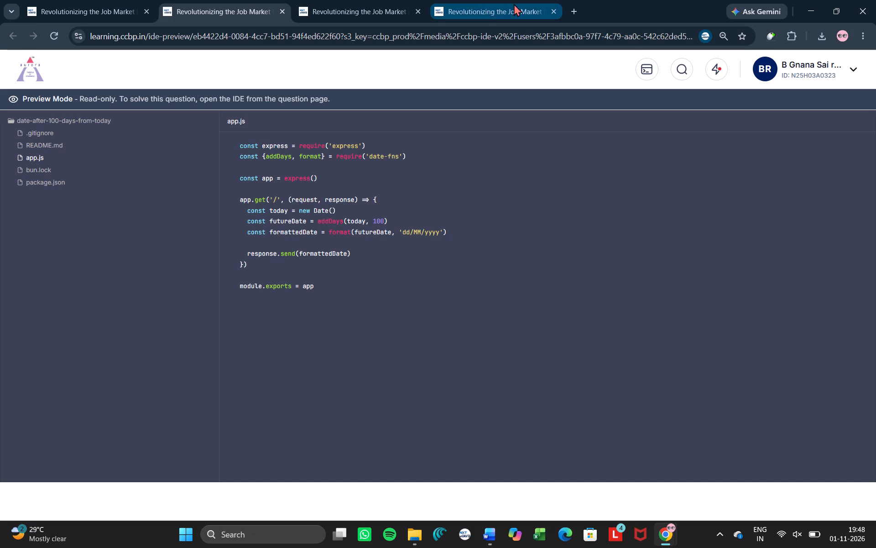
click(555, 11)
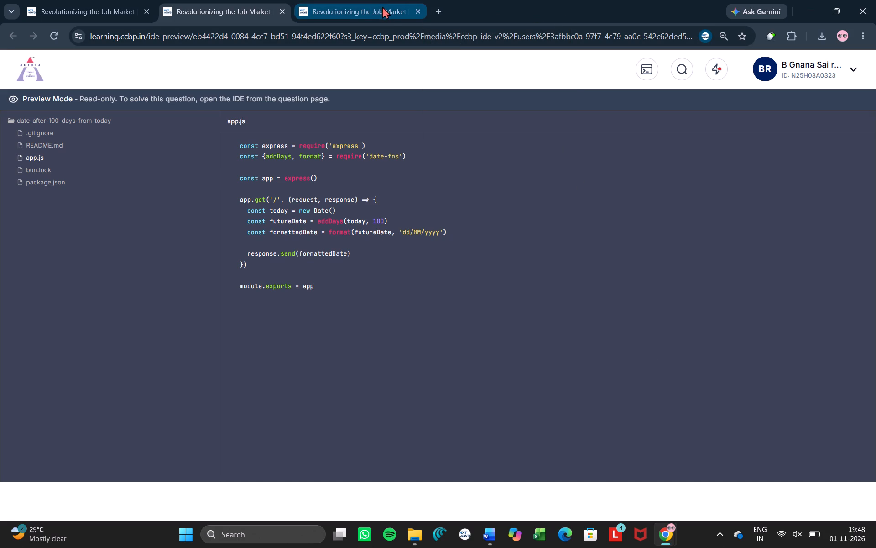
click(420, 8)
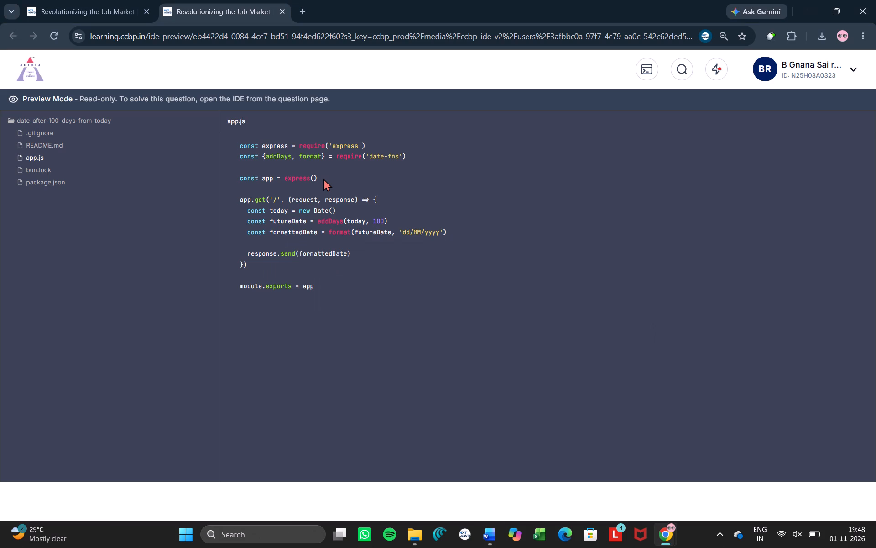
Capture a full-width screenshot of the app.js code preview, from the site header to the bottom edge of the code area.
key(shift+super+s)
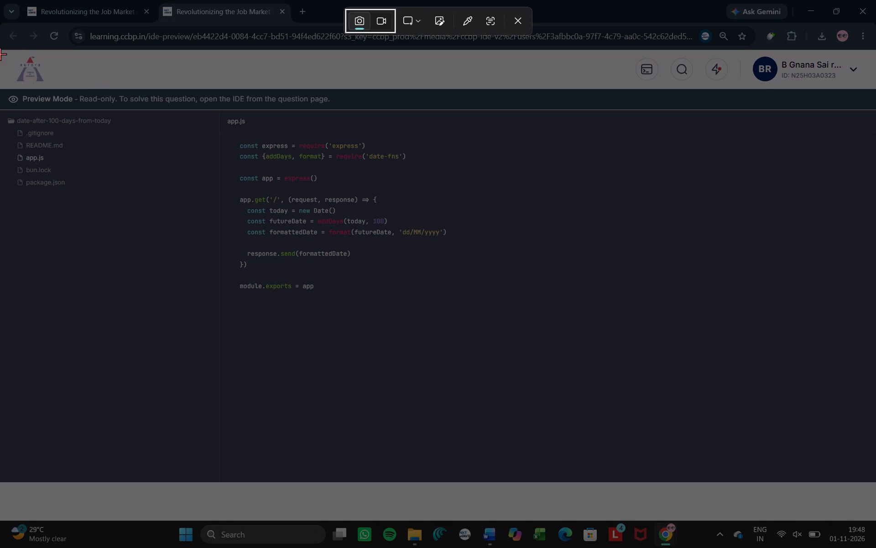
click(0, 51)
drag(0, 52, 640, 316)
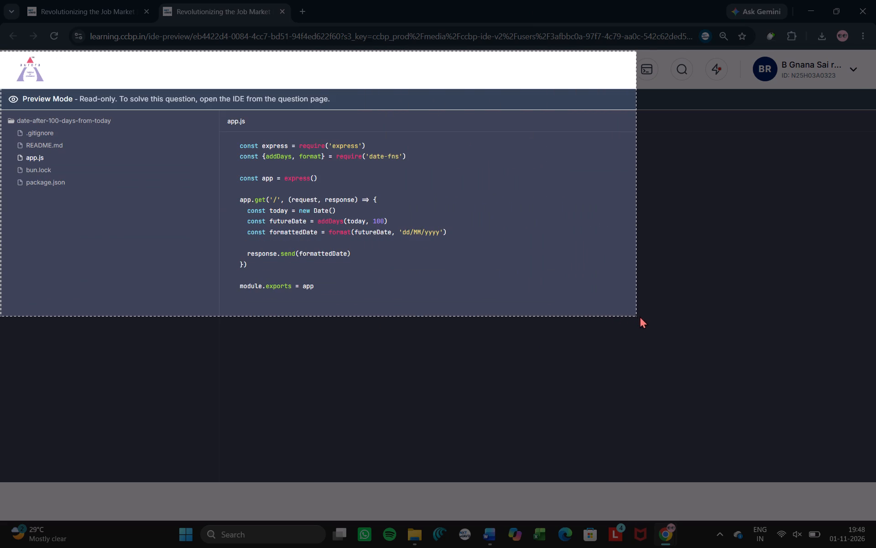
drag(640, 316, 875, 374)
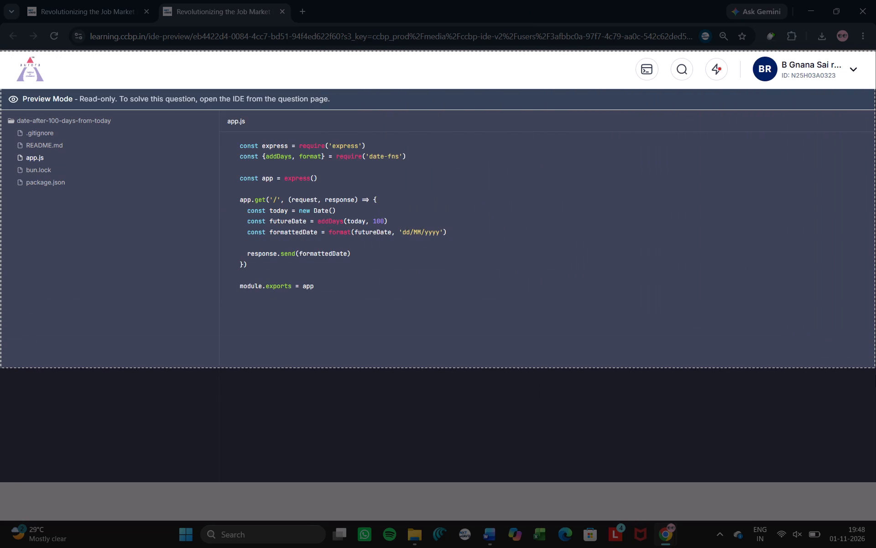
drag(875, 374, 875, 532)
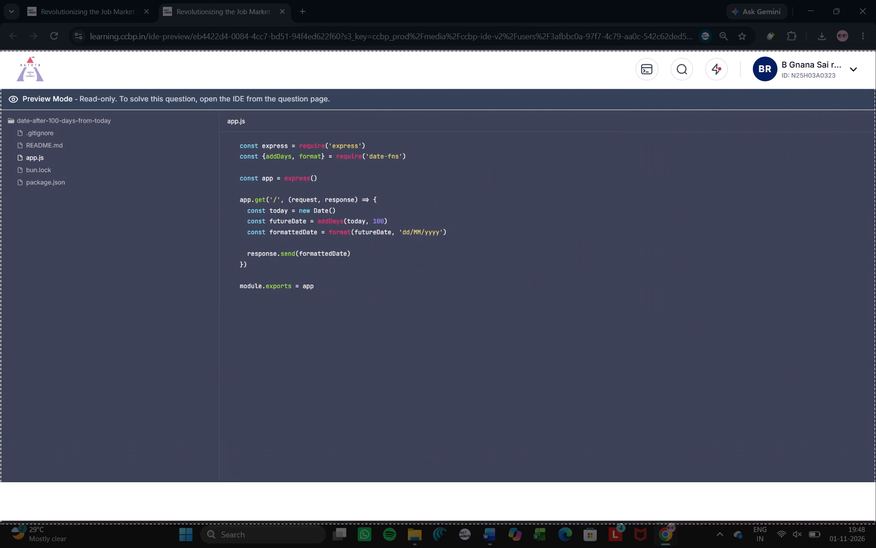
drag(875, 532, 860, 495)
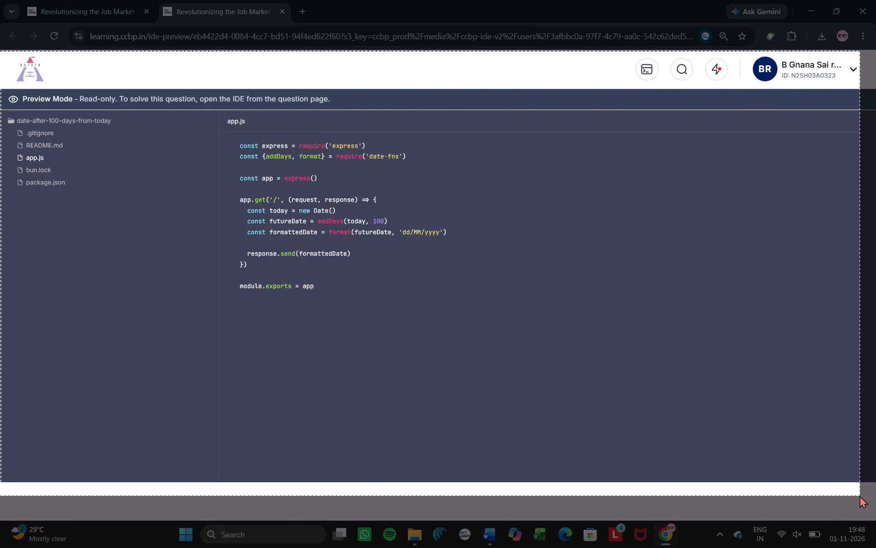
drag(860, 495, 875, 483)
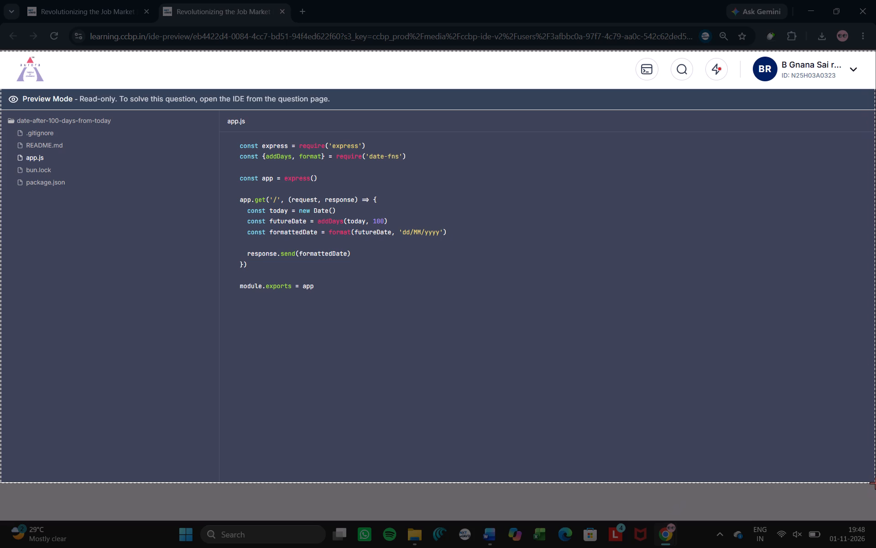
drag(875, 483, 875, 485)
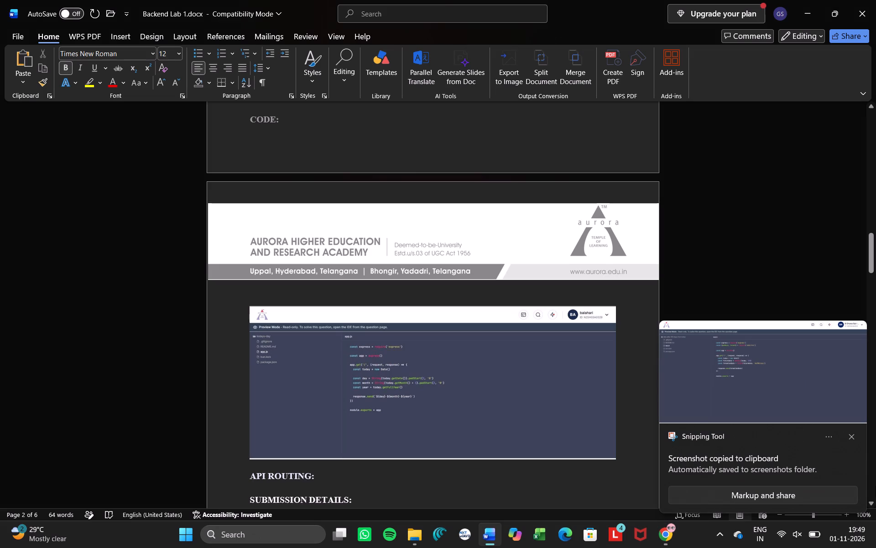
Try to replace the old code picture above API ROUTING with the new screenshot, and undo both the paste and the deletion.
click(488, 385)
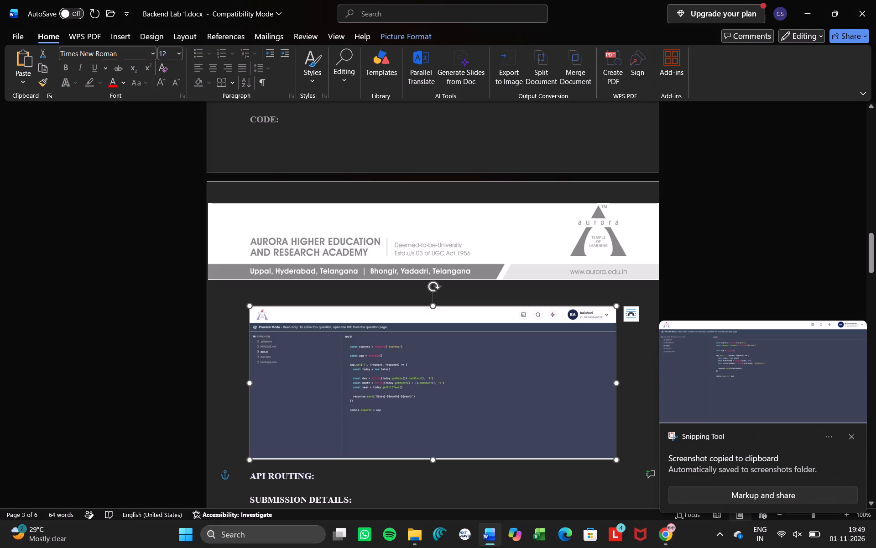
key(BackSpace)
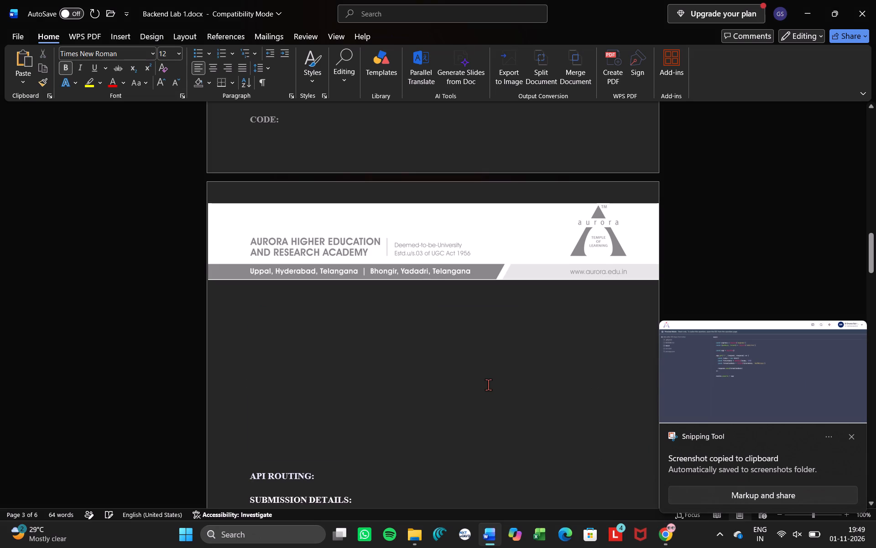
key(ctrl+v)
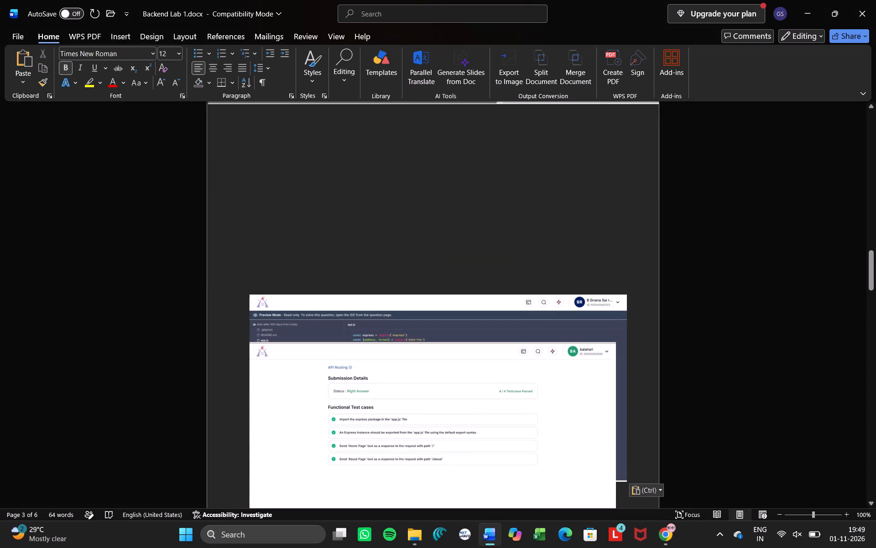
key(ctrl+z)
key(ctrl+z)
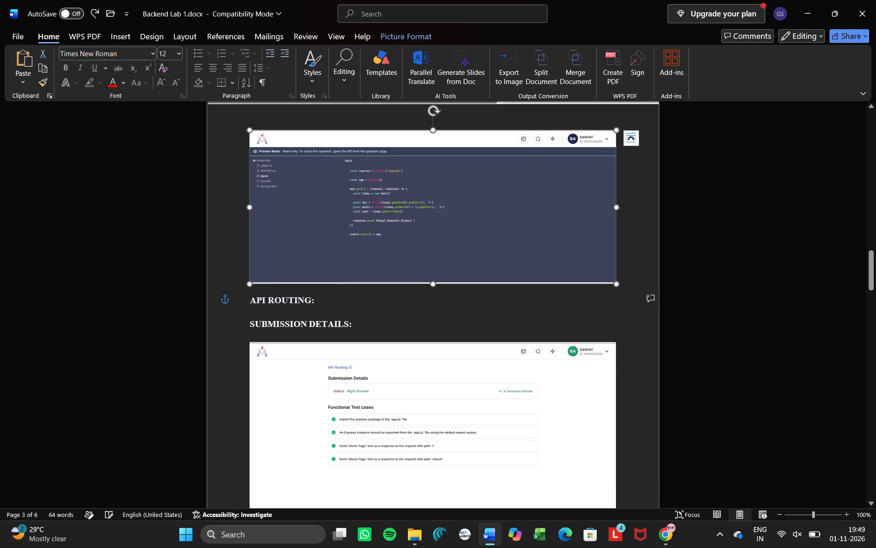
Delete the old code picture above API ROUTING and paste the code preview screenshot just below that page's letterhead.
click(338, 199)
key(BackSpace)
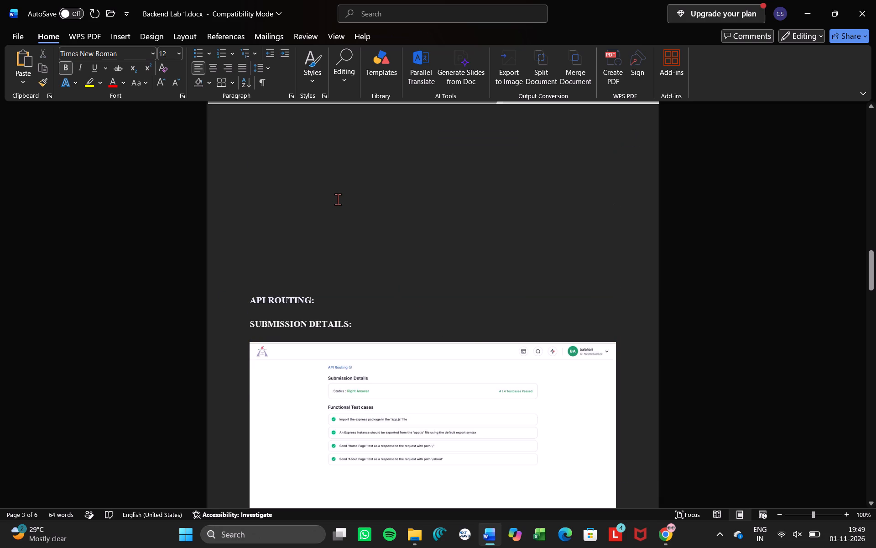
scroll(338, 199, up, 1)
click(278, 222)
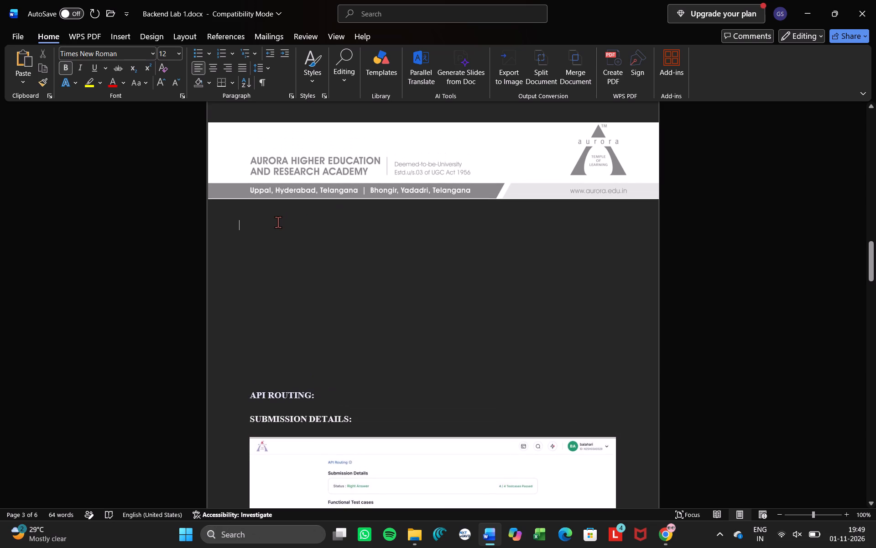
key(ctrl+v)
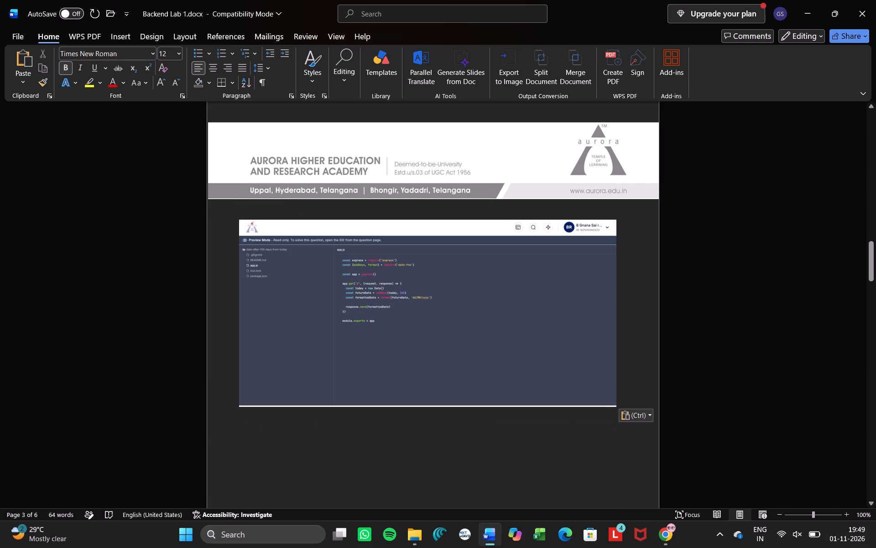
Examine the report from the API ROUTING section back to the first page to check which section each screenshot sits in.
scroll(319, 266, right, 2)
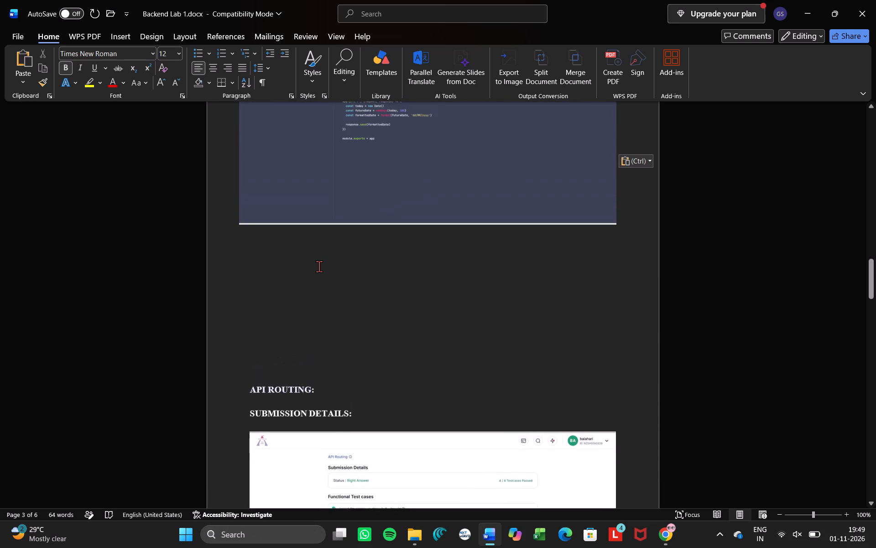
scroll(319, 266, right, 1)
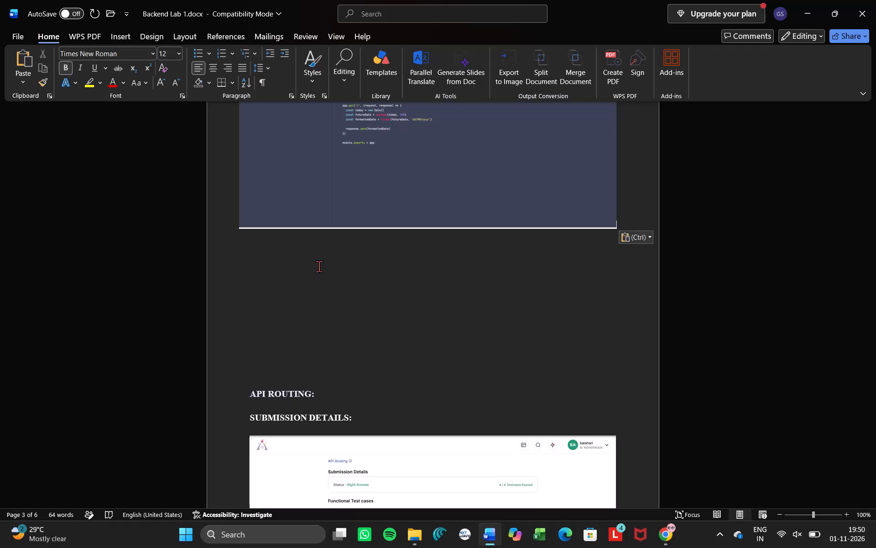
scroll(319, 266, up, 7)
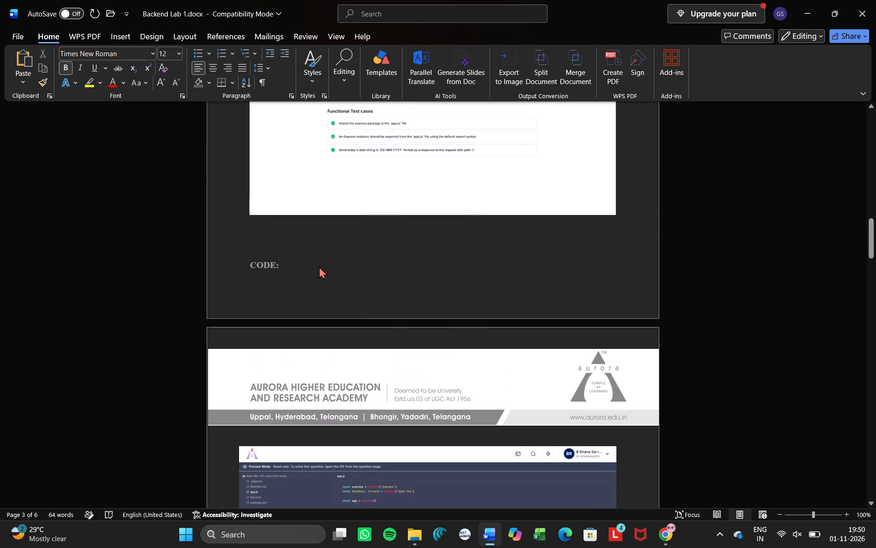
scroll(319, 266, up, 3)
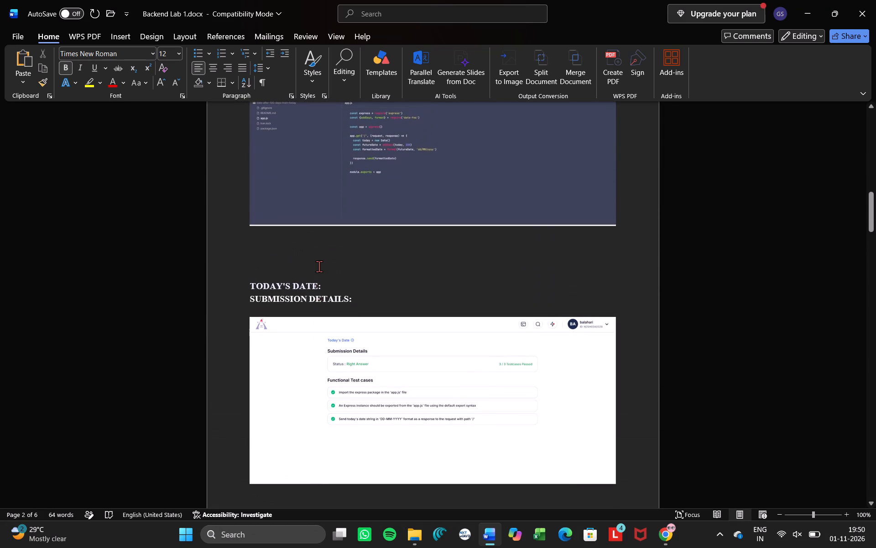
scroll(319, 266, up, 6)
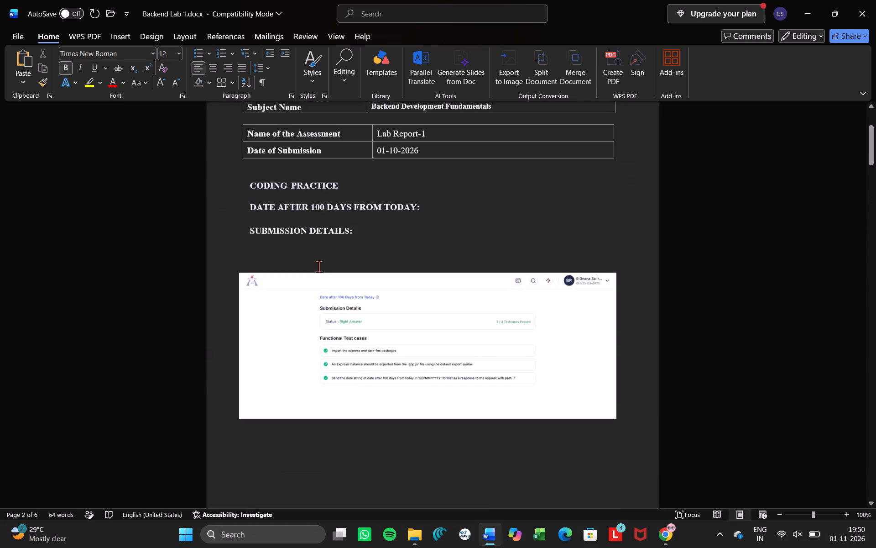
scroll(319, 266, down, 2)
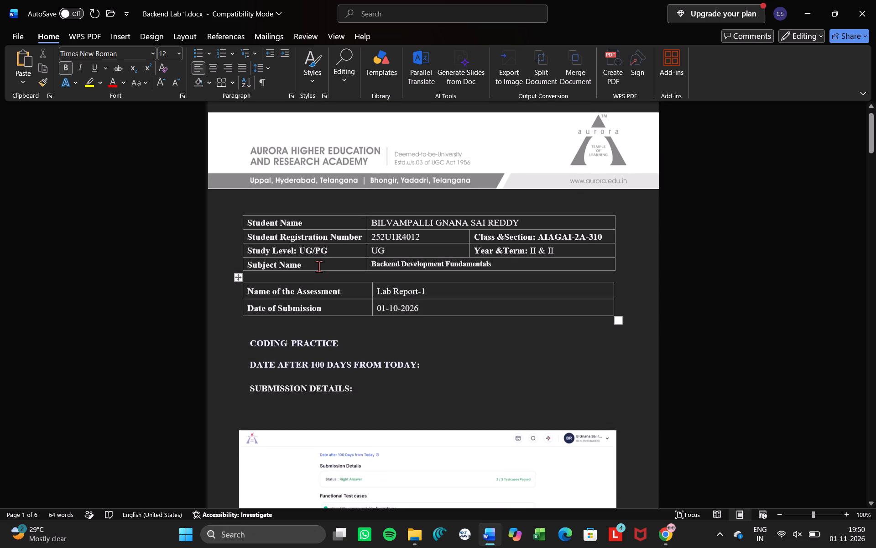
scroll(319, 266, down, 1)
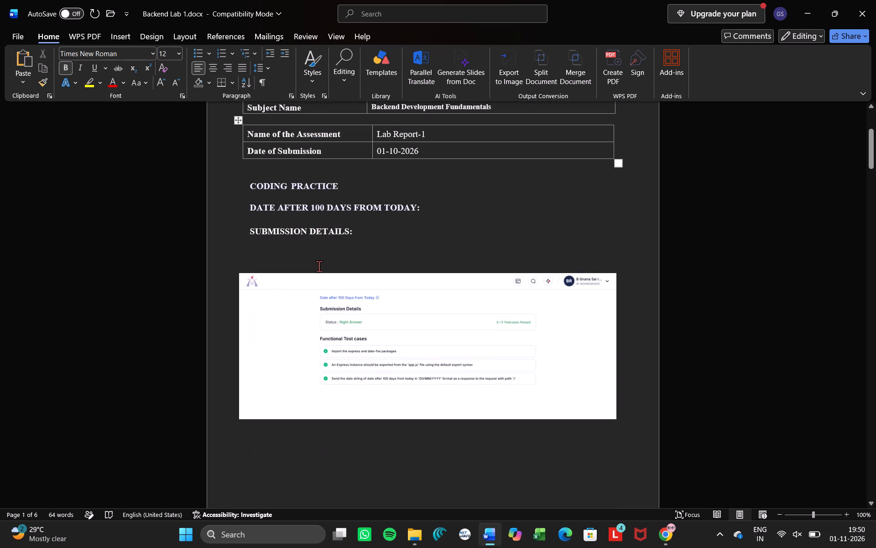
scroll(319, 266, down, 3)
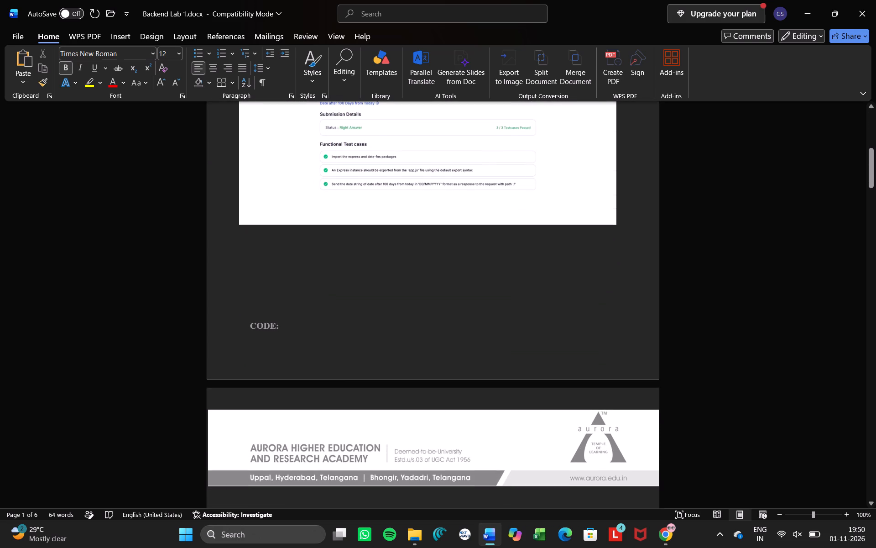
Compare the code pictures on pages 2 and 3 with their section headings to find where the date-after-100-days code screenshot belongs.
scroll(319, 266, down, 6)
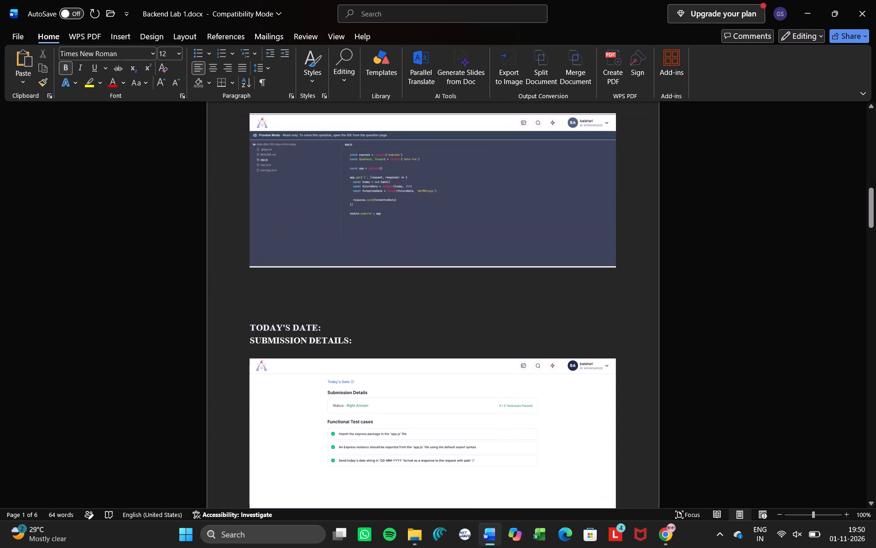
scroll(319, 266, down, 1)
scroll(319, 266, up, 2)
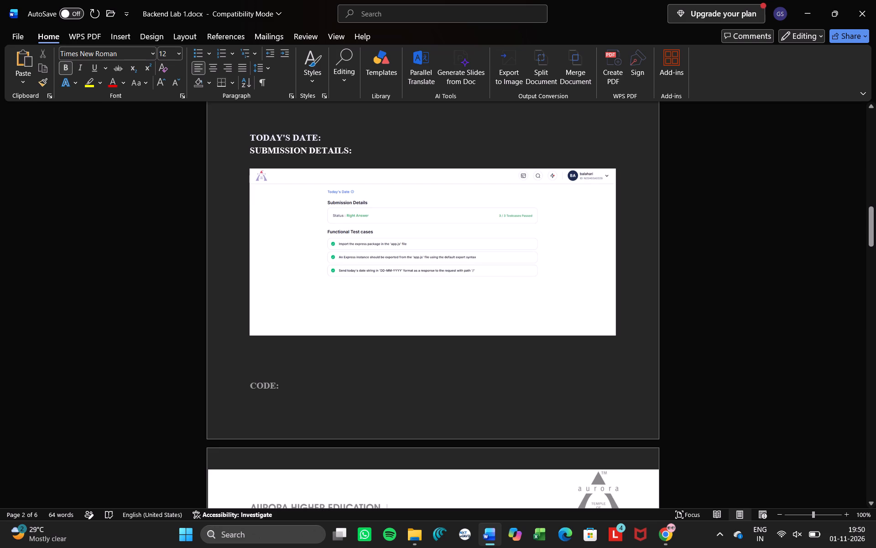
scroll(319, 266, up, 4)
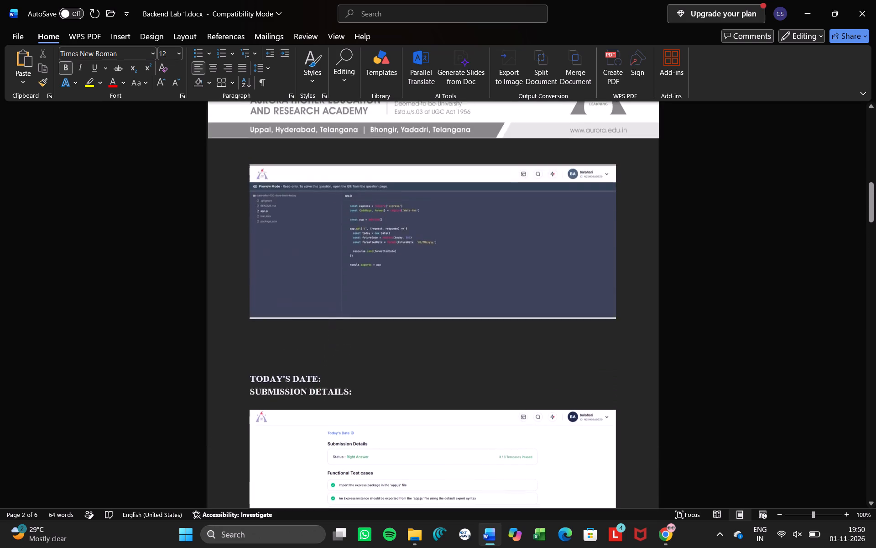
scroll(319, 266, up, 2)
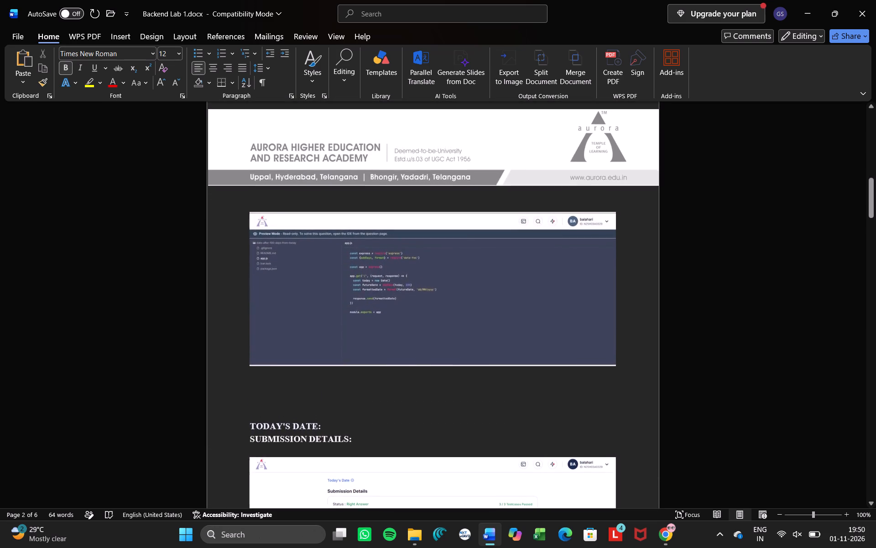
scroll(319, 266, up, 1)
scroll(319, 266, down, 1)
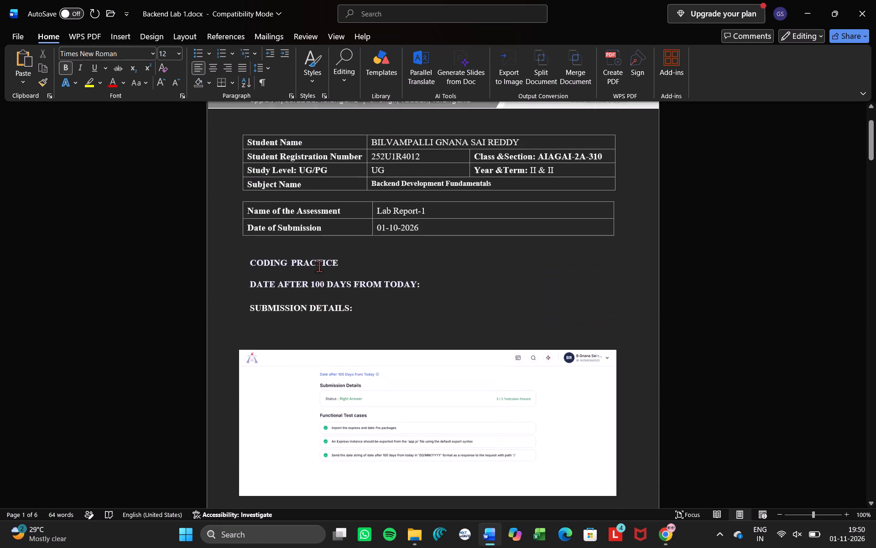
scroll(319, 266, down, 1)
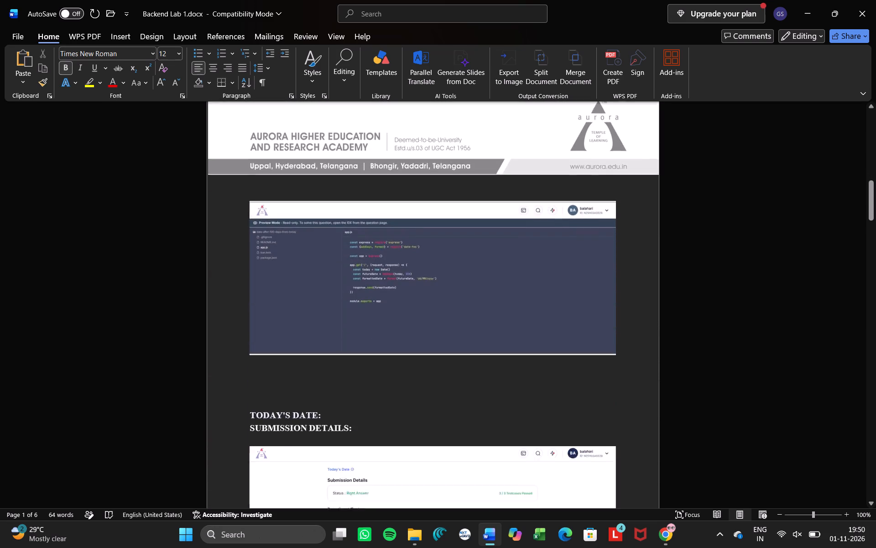
scroll(319, 266, up, 1)
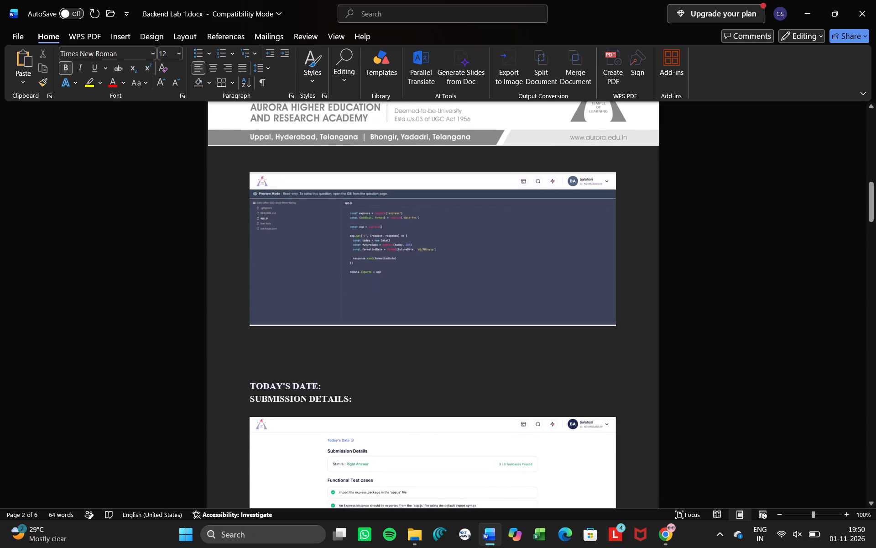
scroll(319, 266, up, 1)
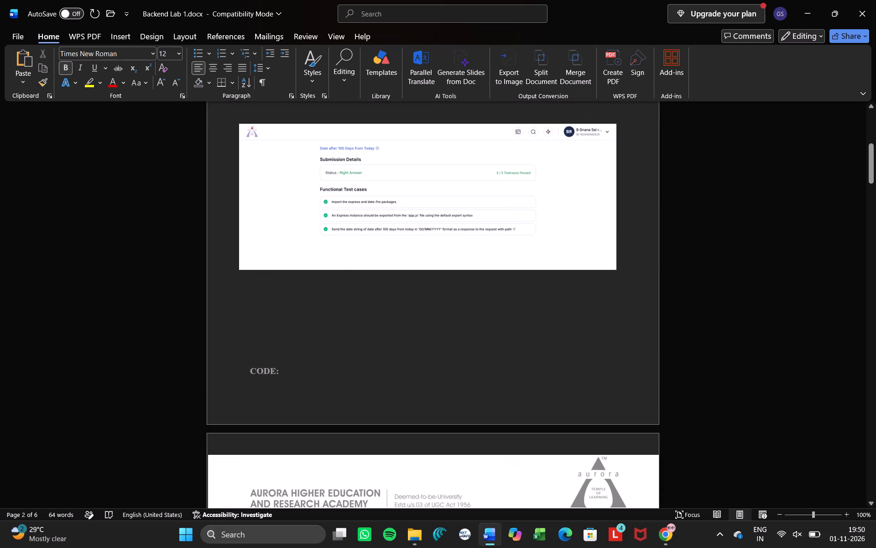
scroll(319, 266, down, 12)
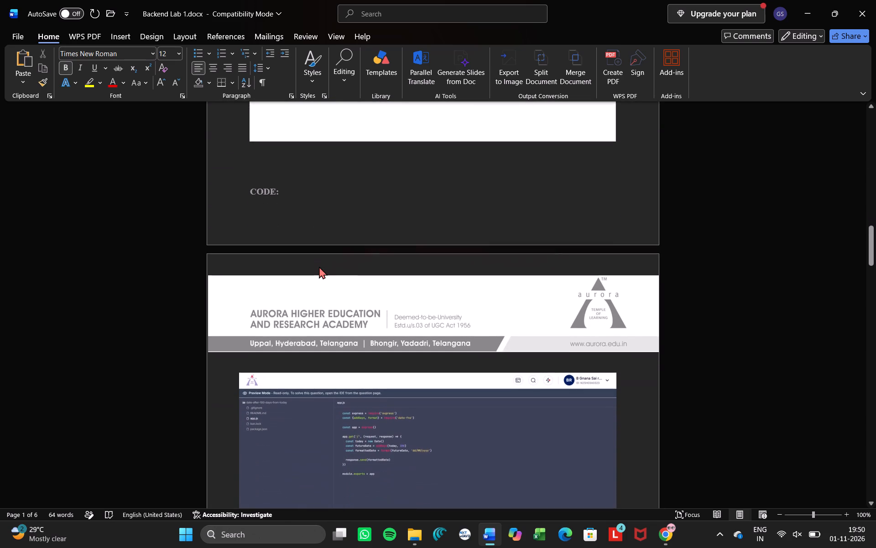
scroll(319, 266, down, 2)
Undo the code screenshot paste and the picture deletion on page 3.
key(ctrl+z)
key(ctrl+z)
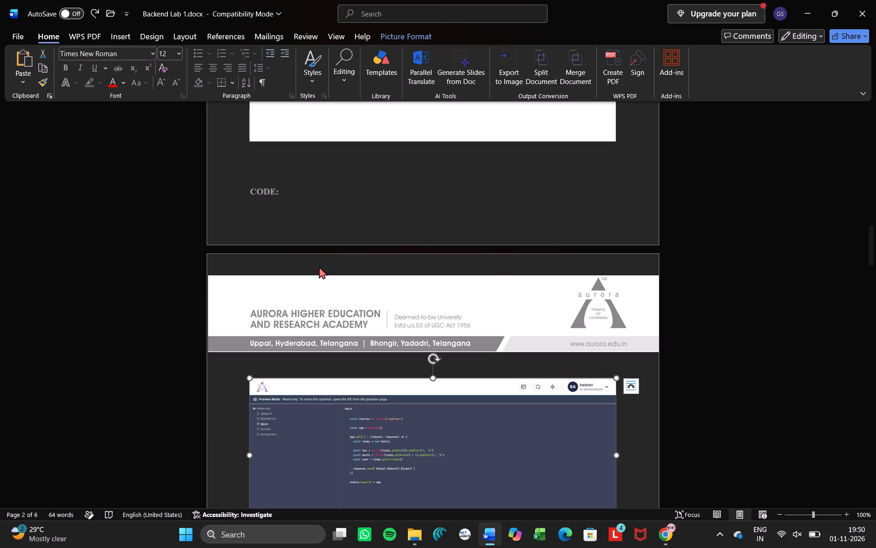
Delete the old code picture above TODAY'S DATE on page 2 and paste the app.js code screenshot just below that page's letterhead.
scroll(319, 266, up, 7)
scroll(319, 266, right, 1)
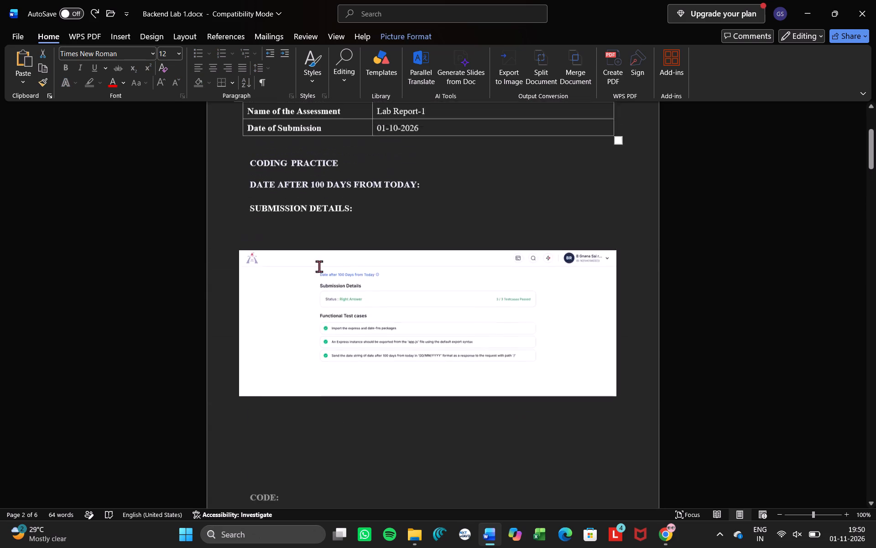
scroll(319, 266, right, 1)
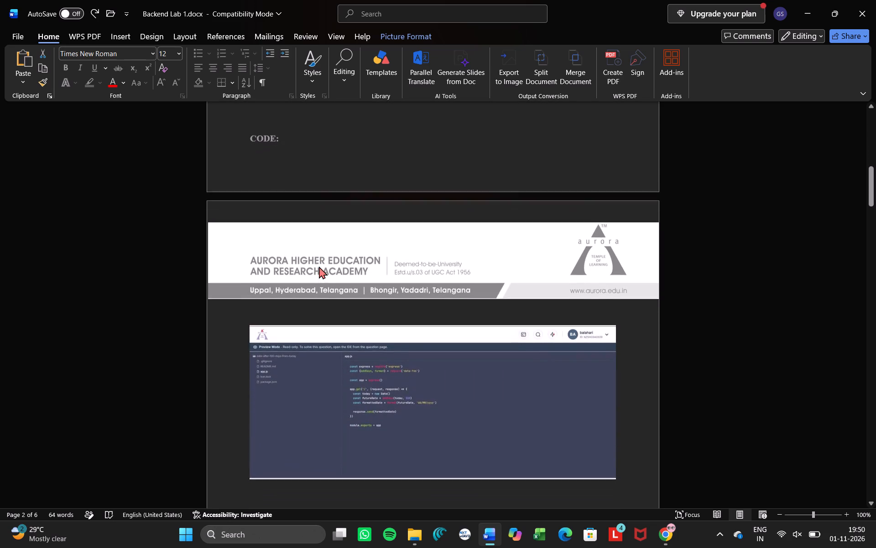
click(334, 362)
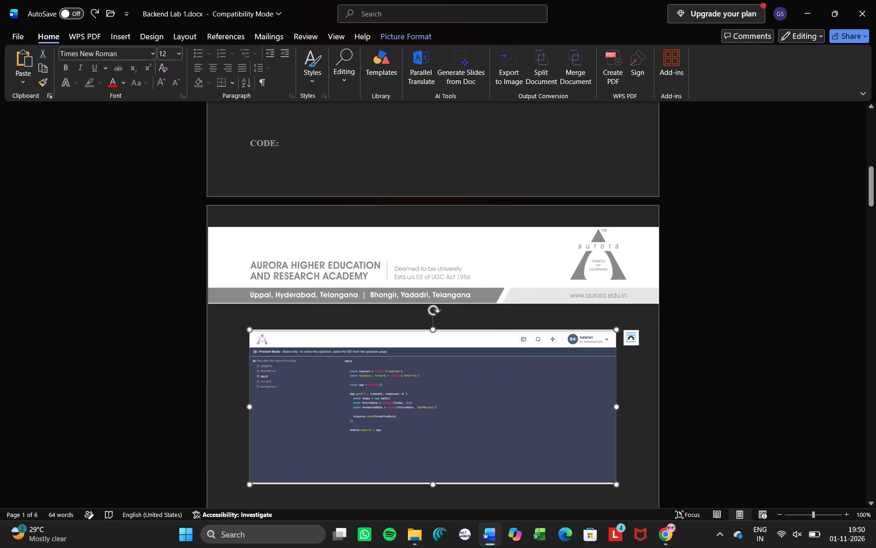
key(BackSpace)
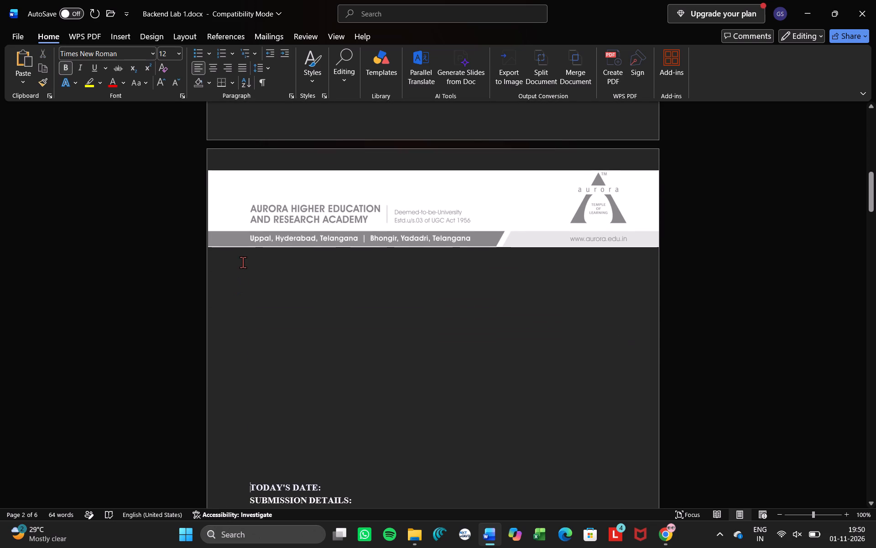
click(243, 262)
key(ctrl+v)
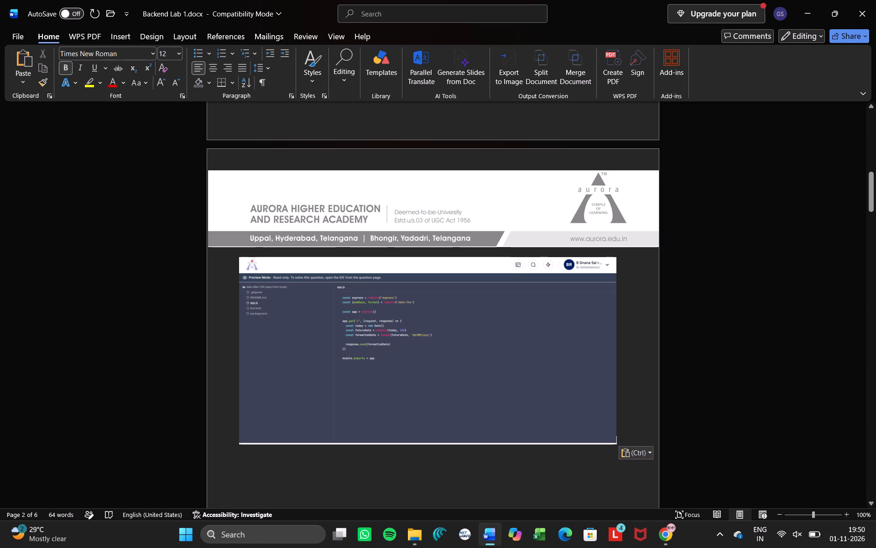
Scale the pasted code screenshot on page 2 down slightly and stretch its width to just short of the right text margin.
scroll(297, 285, up, 4)
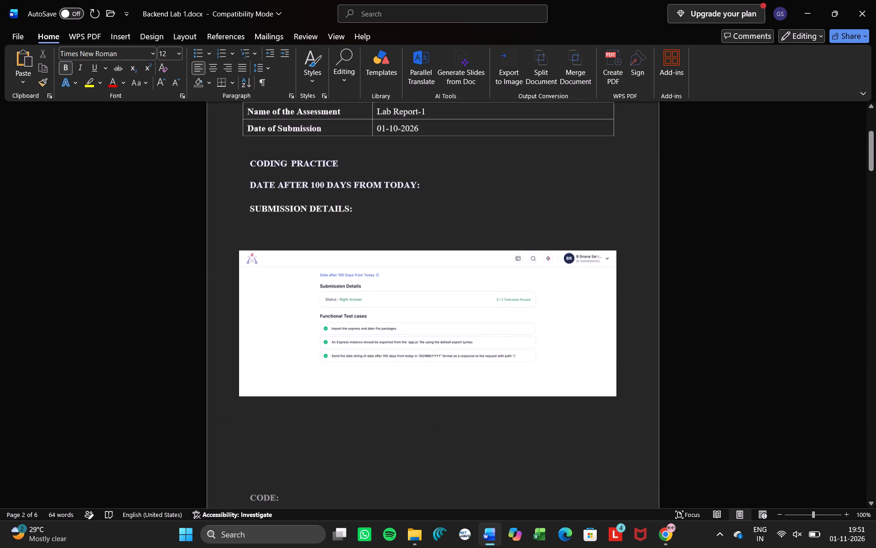
scroll(297, 285, down, 3)
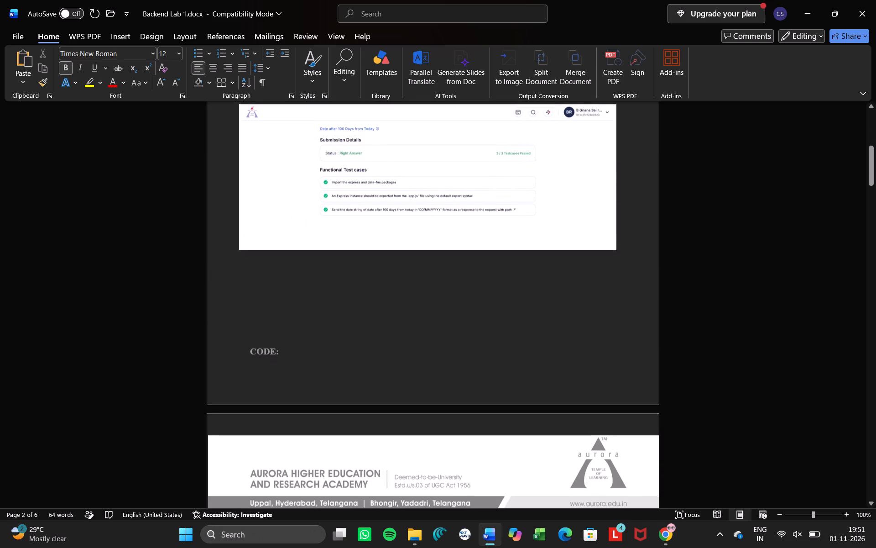
scroll(297, 285, down, 3)
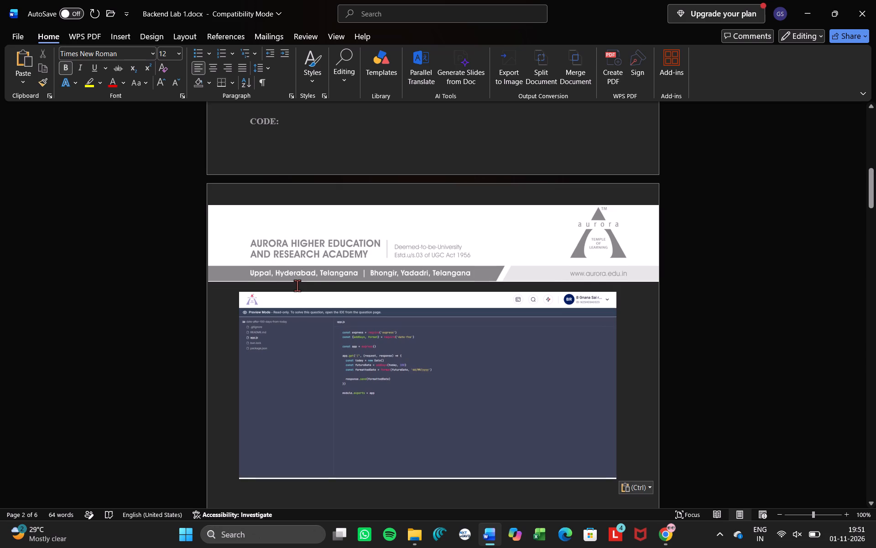
scroll(297, 285, down, 3)
scroll(297, 285, up, 1)
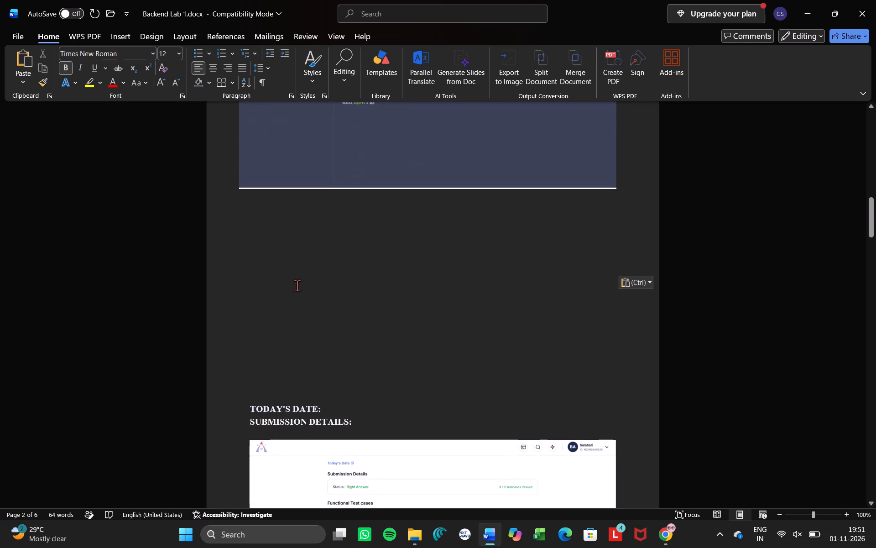
scroll(297, 285, up, 1)
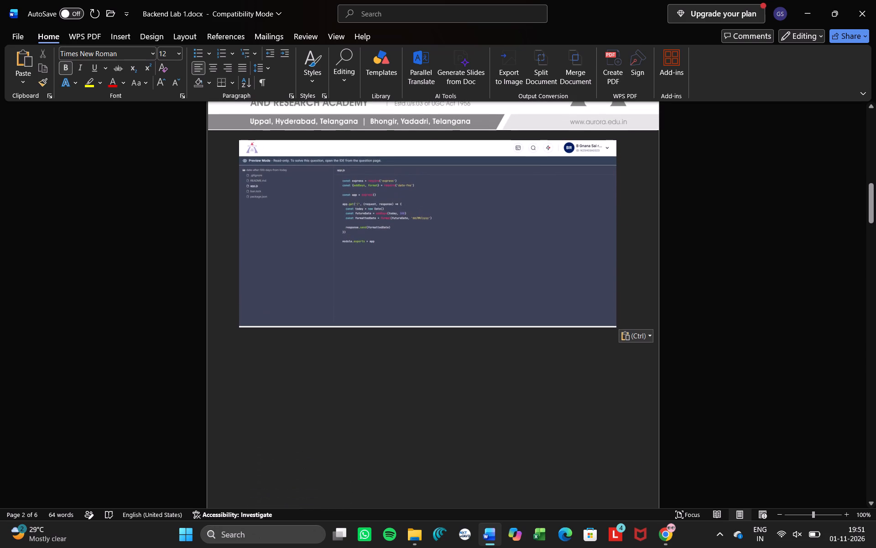
click(297, 285)
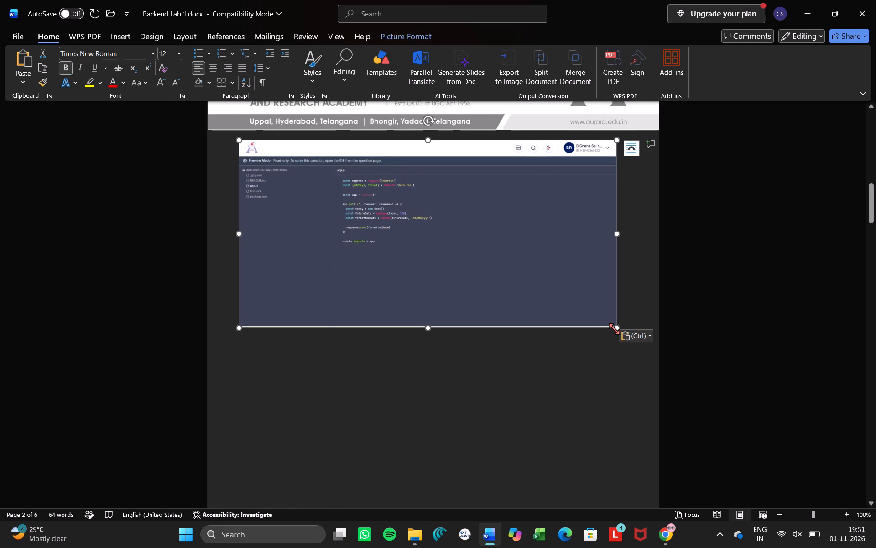
drag(615, 329, 603, 279)
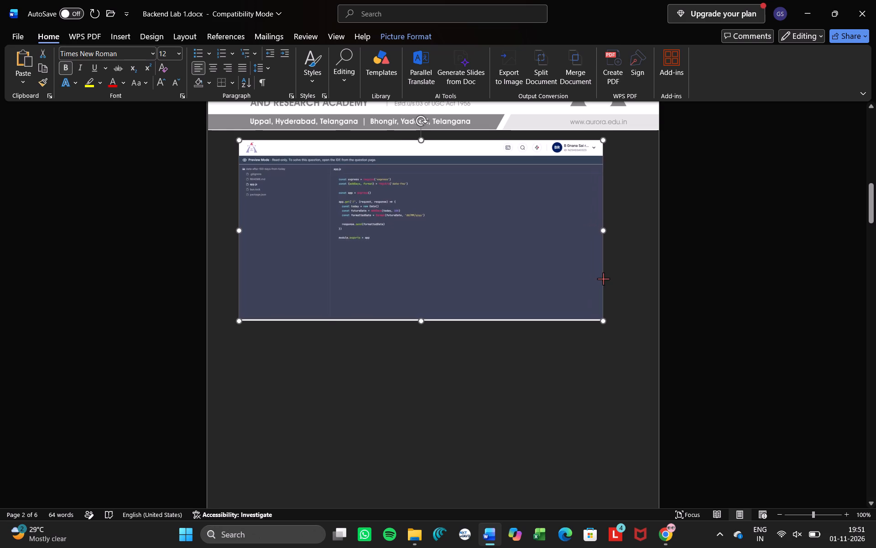
drag(603, 279, 500, 237)
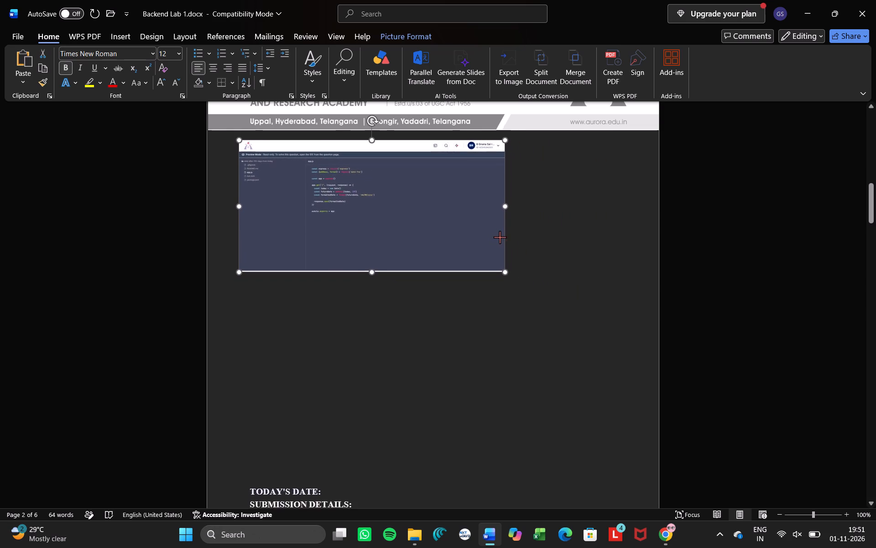
drag(500, 237, 444, 0)
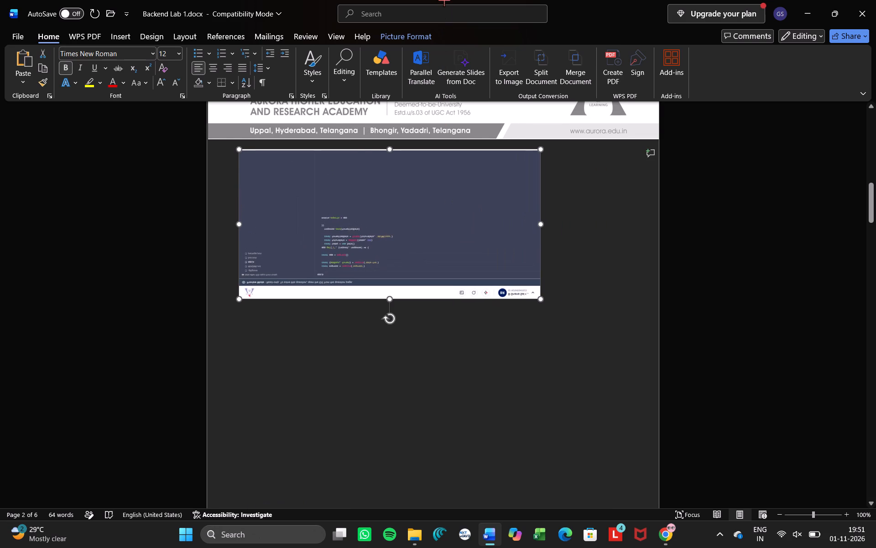
drag(444, 0, 466, 46)
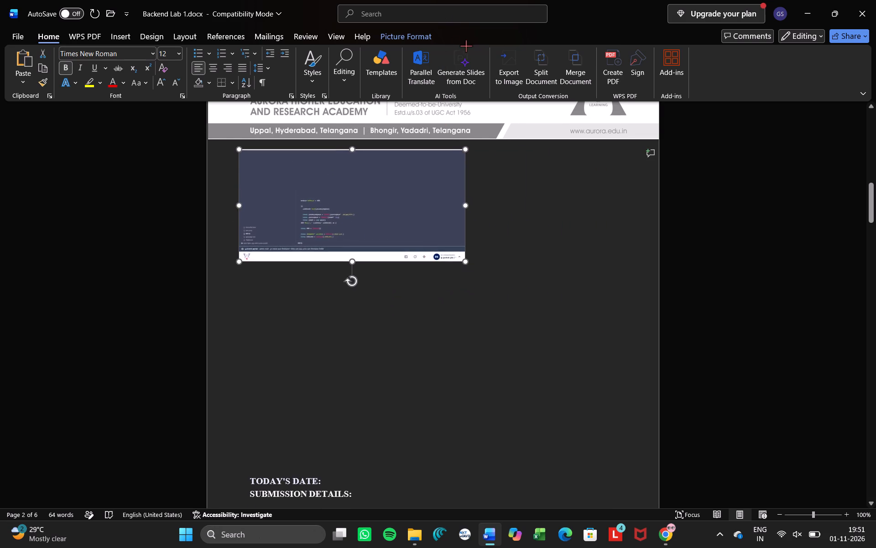
drag(466, 46, 569, 220)
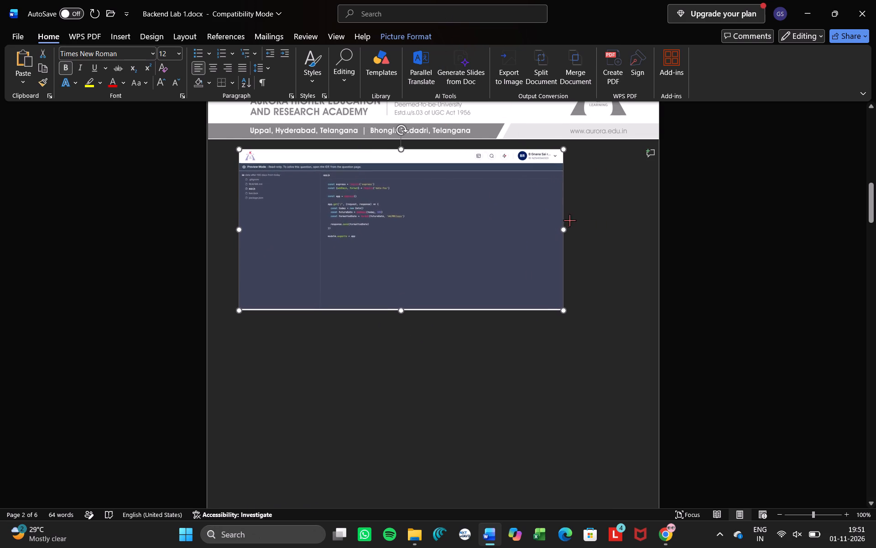
drag(569, 220, 588, 218)
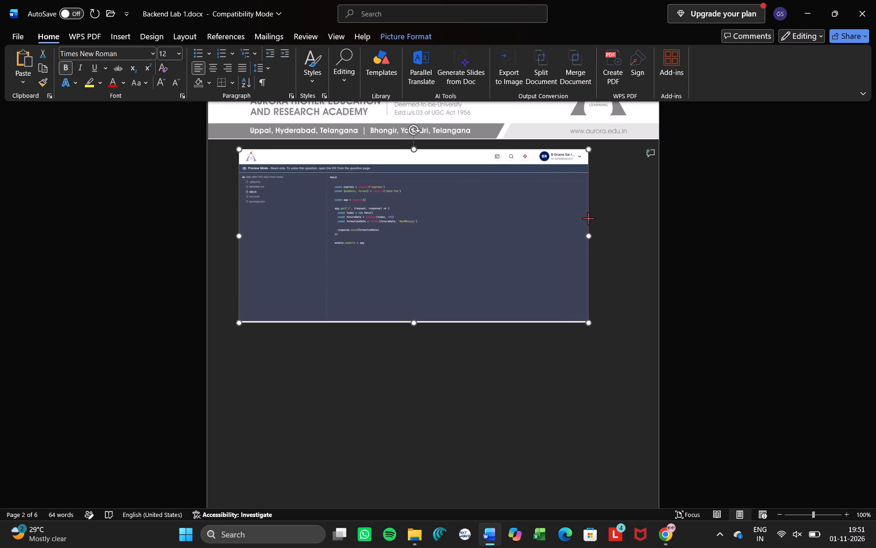
drag(588, 218, 566, 195)
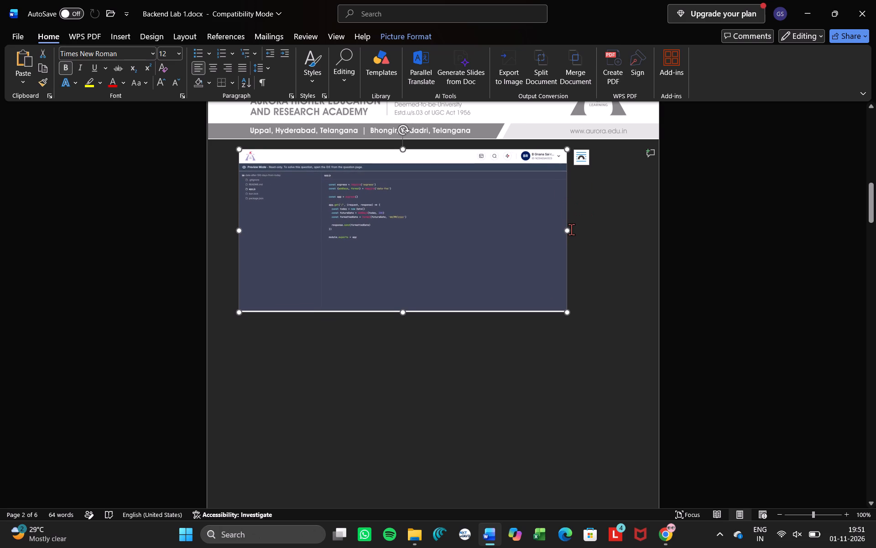
drag(570, 229, 600, 228)
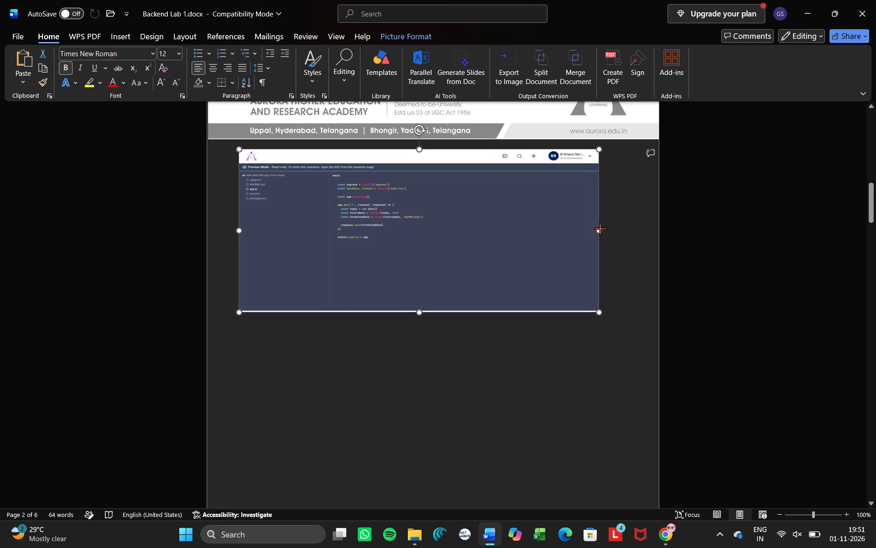
drag(600, 228, 593, 226)
Delete blank lines above the TODAY'S DATE heading to bring that section closer to the code screenshot.
scroll(557, 315, down, 1)
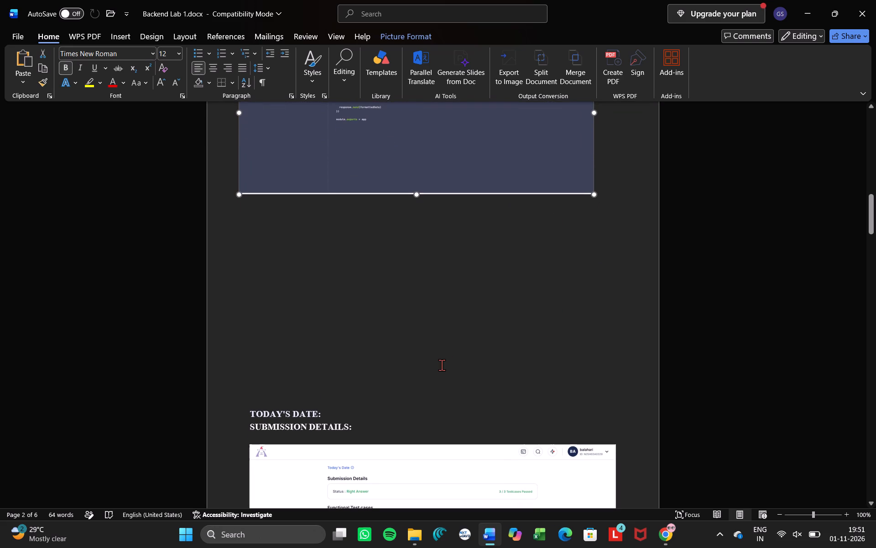
click(248, 408)
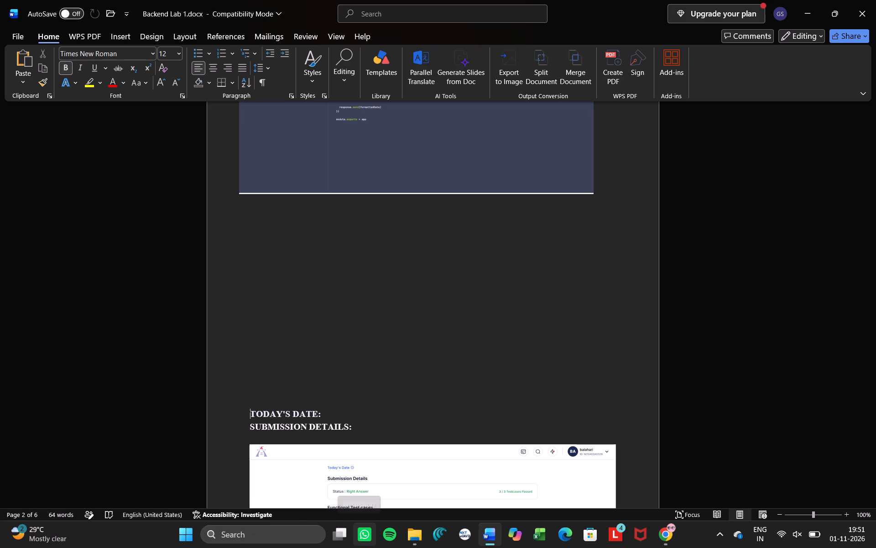
key(BackSpace)
key(BackSpace)
key(BackSpace)
key(BackSpace)
key(BackSpace)
key(BackSpace)
key(BackSpace)
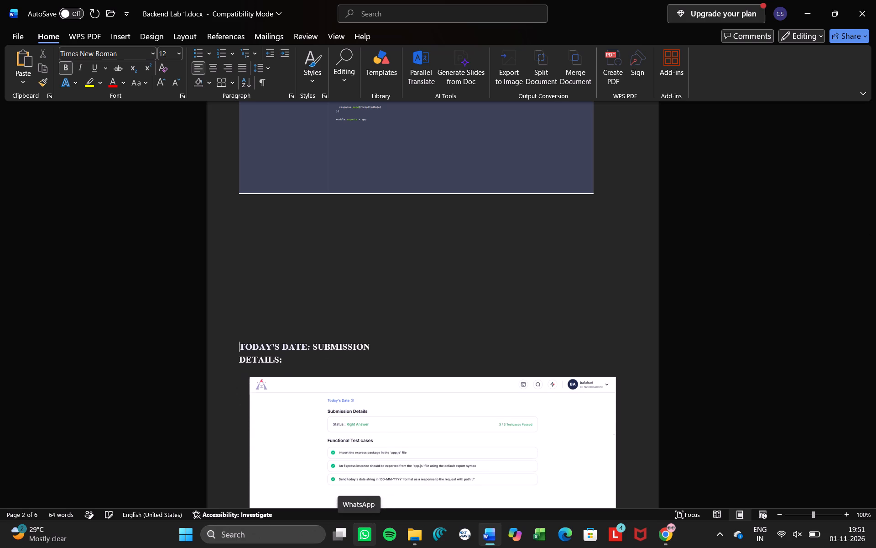
key(BackSpace)
key(BackSpace)
key(BackSpace)
key(BackSpace)
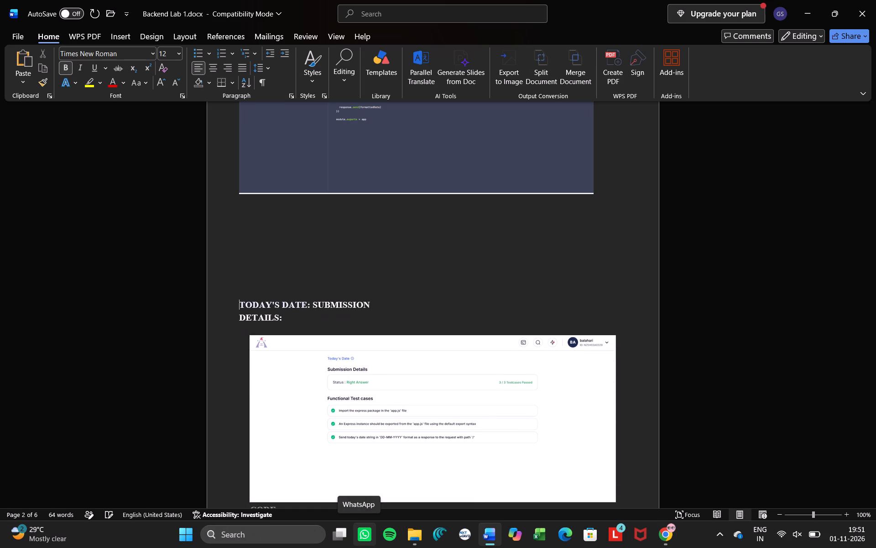
key(BackSpace)
key(BackSpace)
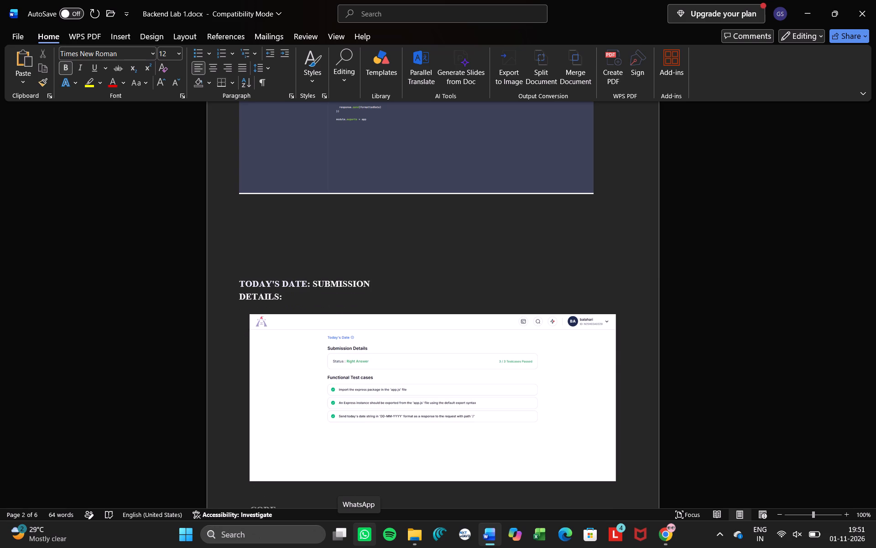
Delete one more blank line above the TODAY'S DATE heading on page 2.
key(BackSpace)
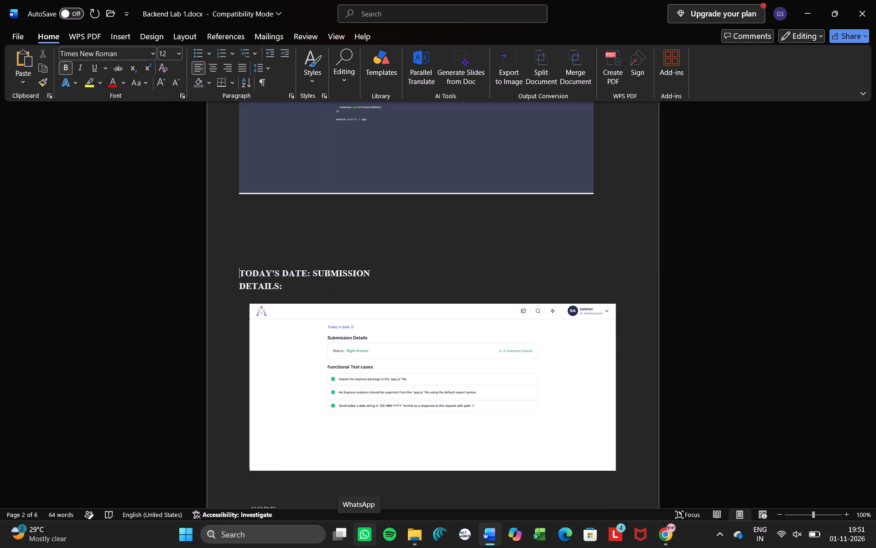
Move SUBMISSION DETAILS: onto its own line below TODAY'S DATE: and remove its leading space.
click(311, 272)
key(Return)
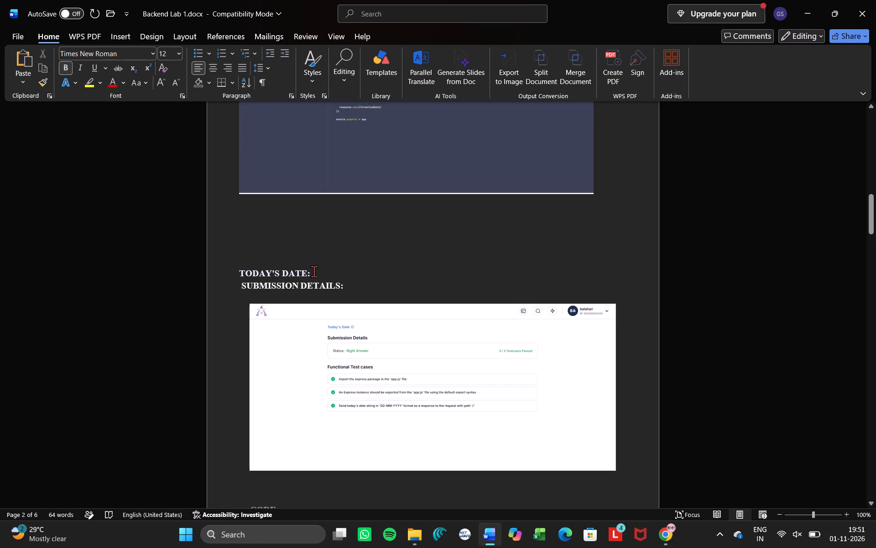
key(Right)
key(BackSpace)
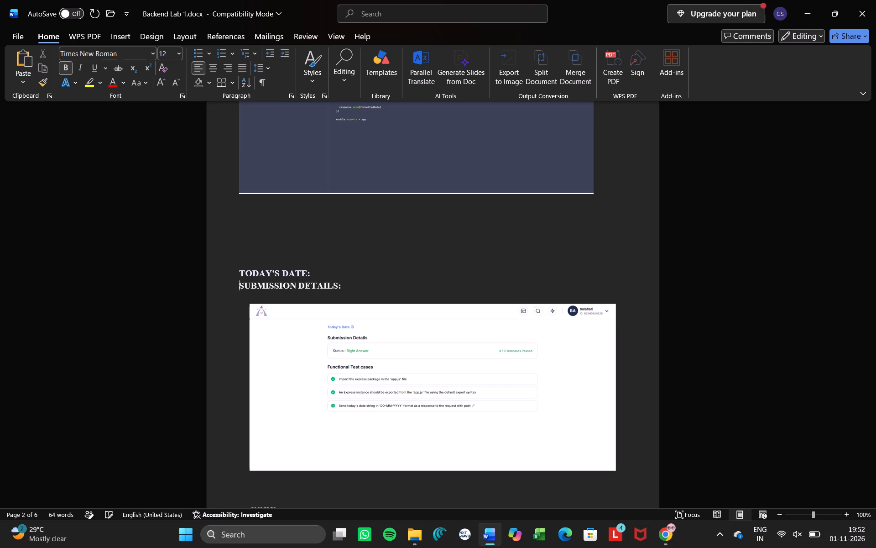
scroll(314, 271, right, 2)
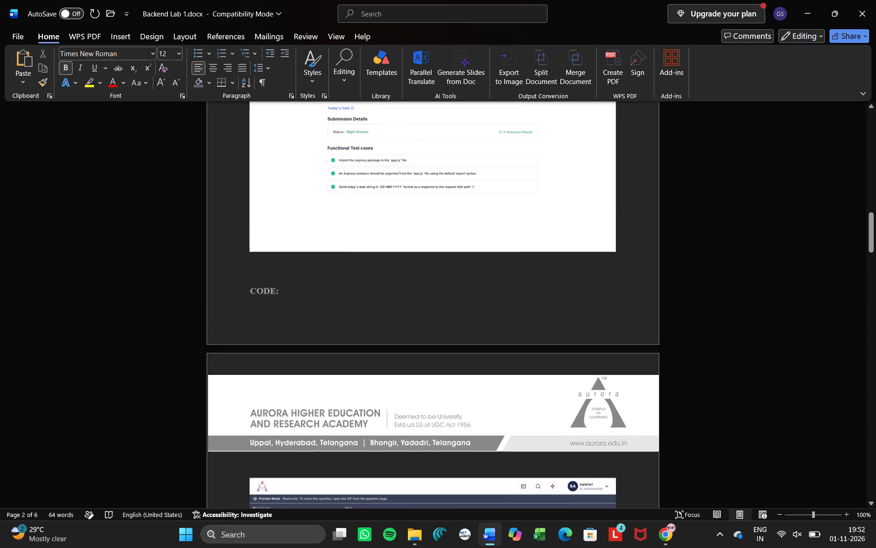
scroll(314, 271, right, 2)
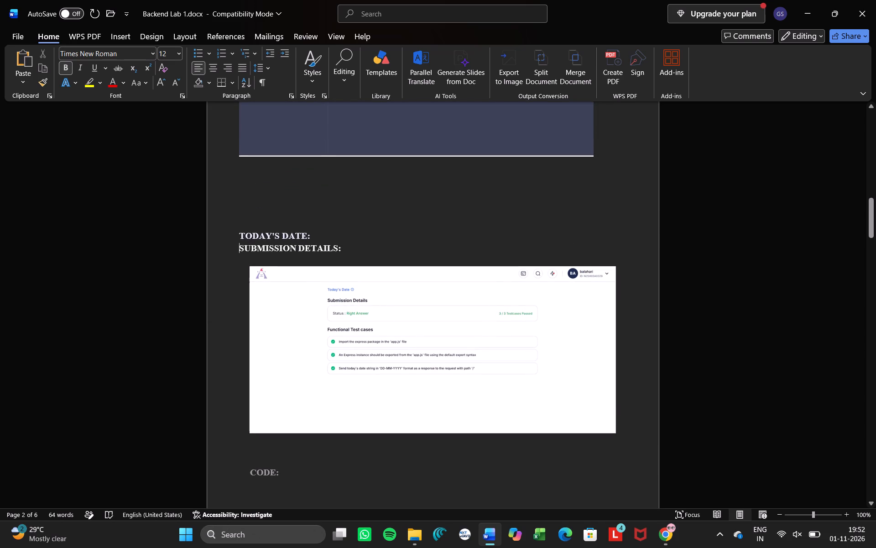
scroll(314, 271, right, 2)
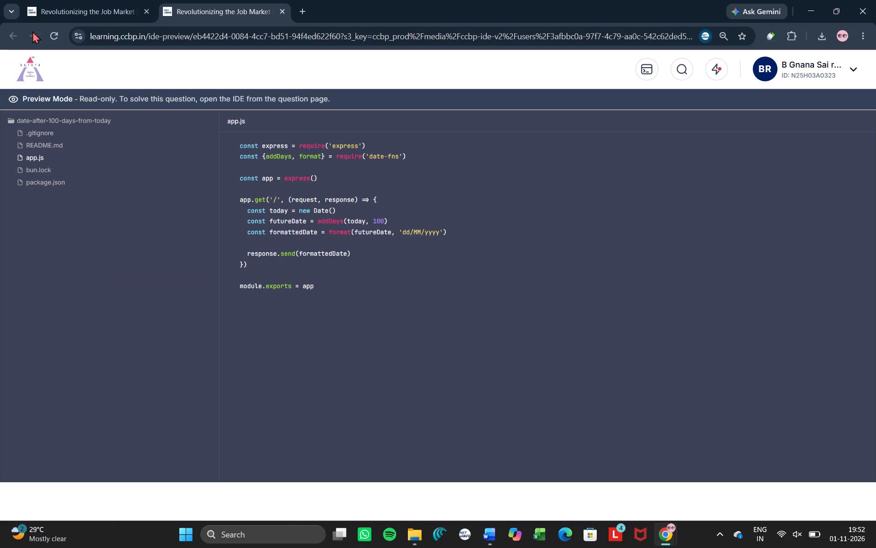
In Chrome, close the Date after 100 Days code preview, return to the course and open the Today's Date coding question.
click(281, 12)
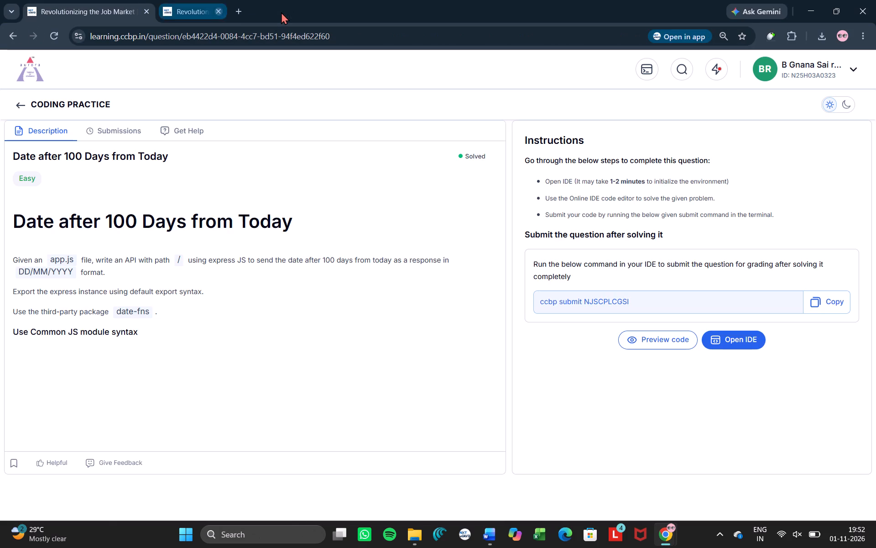
click(22, 108)
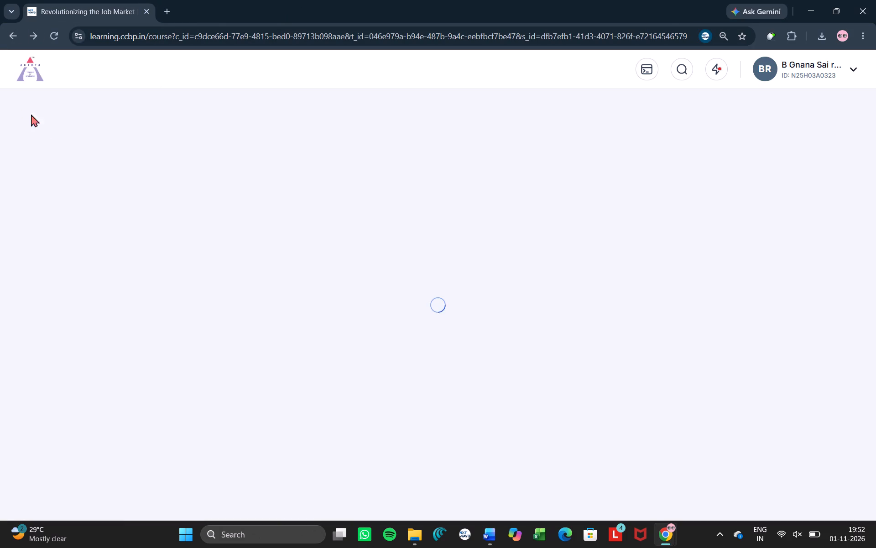
click(274, 229)
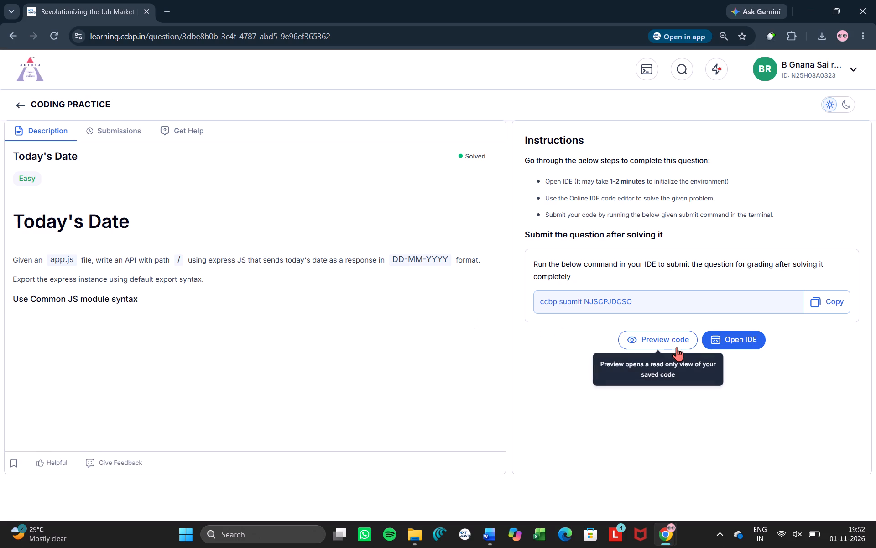
Preview the saved app.js code of the Today's Date question, then close the preview.
click(672, 344)
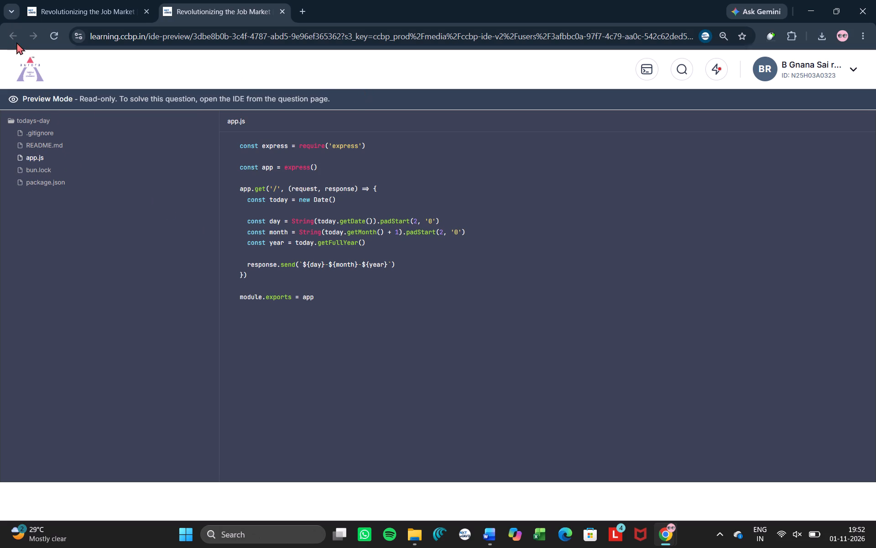
scroll(19, 104, right, 4)
click(281, 9)
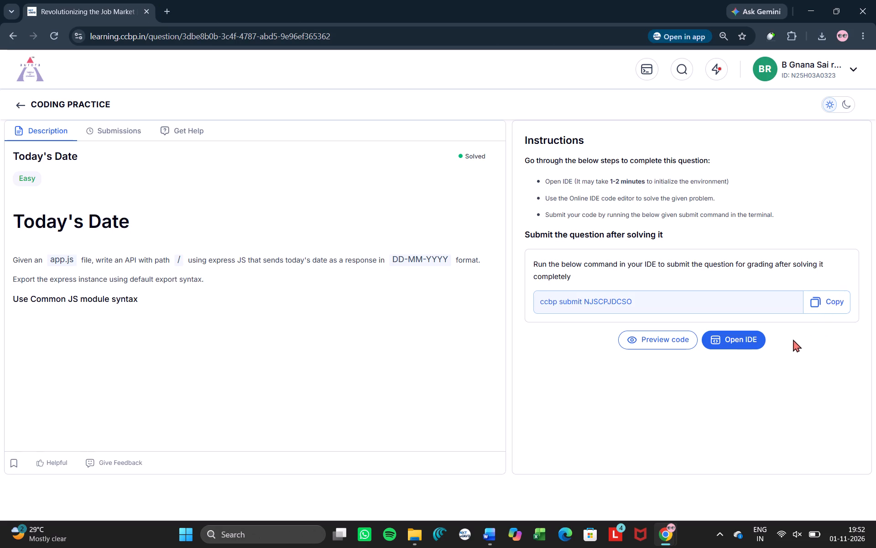
Open the Today's Date question in the online IDE and agree to close the session active in another window.
click(746, 345)
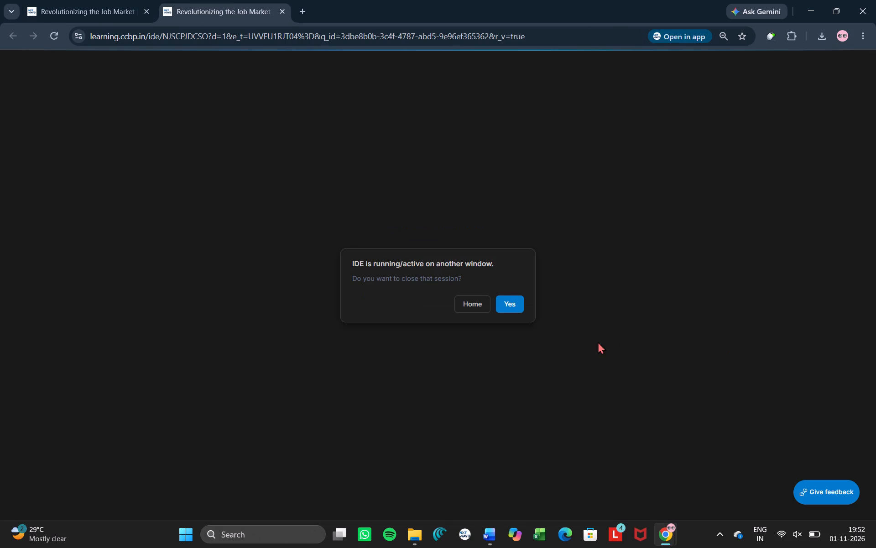
click(505, 306)
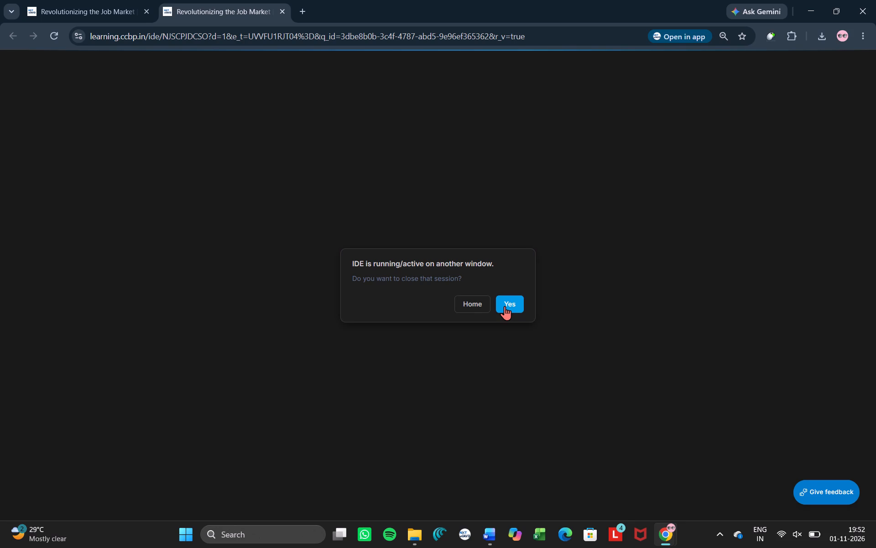
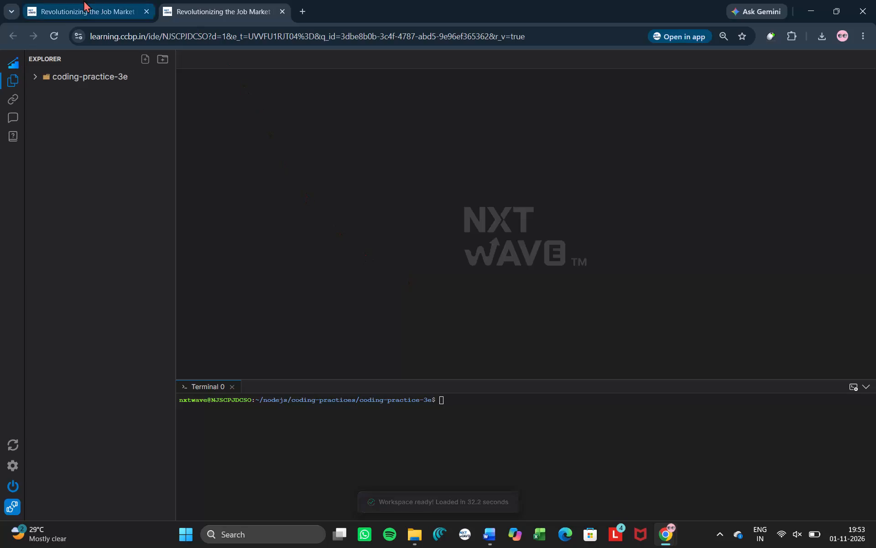
Copy the ccbp submit command from the Today's Date question page and run it in the IDE terminal.
click(83, 0)
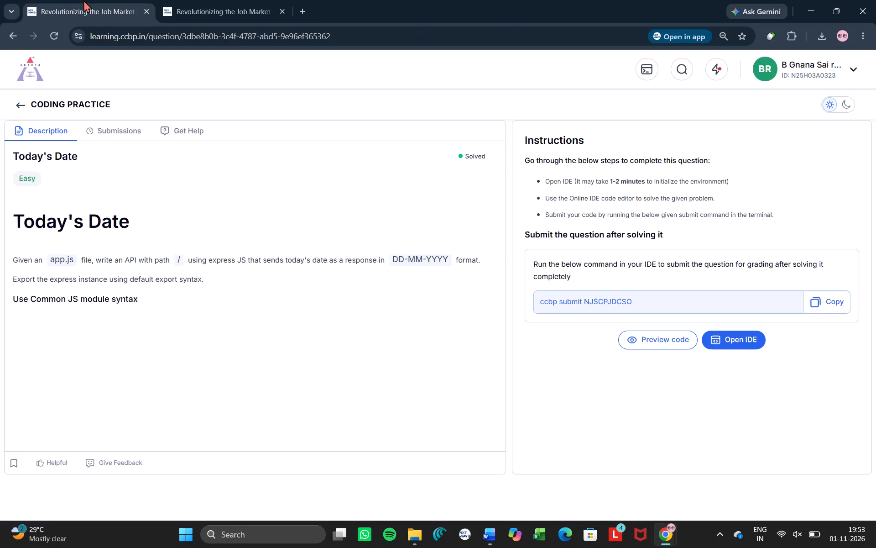
click(810, 312)
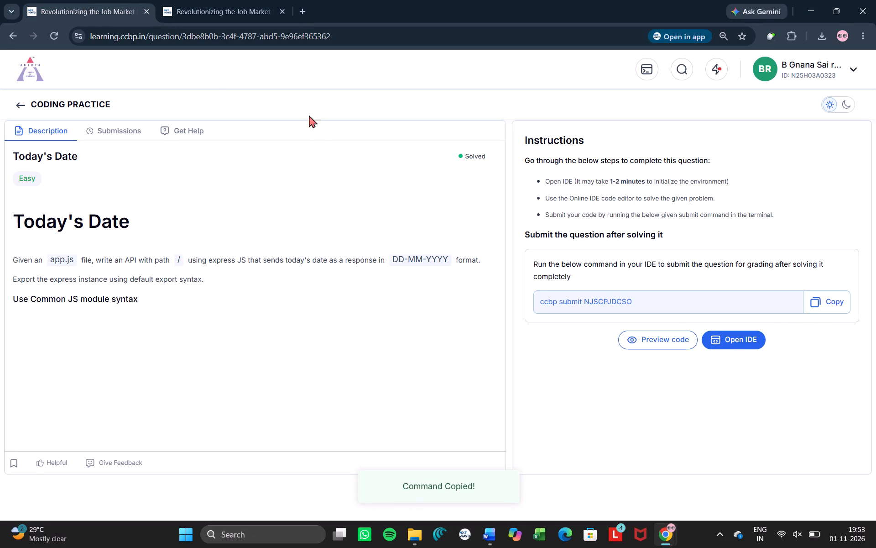
click(198, 0)
click(514, 464)
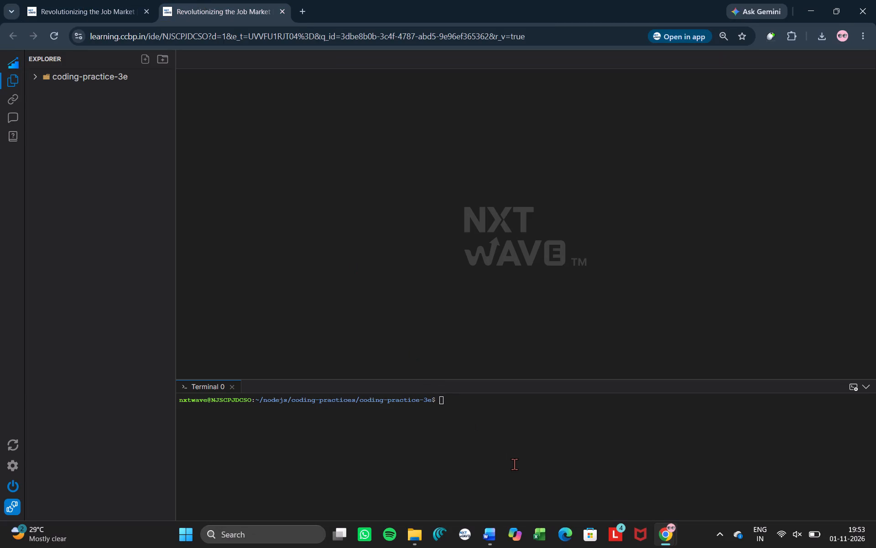
click(514, 464)
key(ctrl+shift+v)
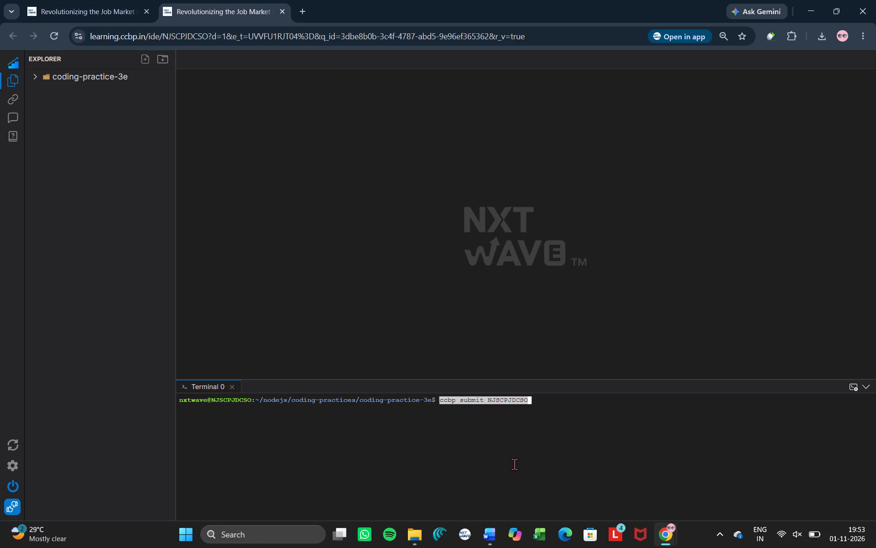
key(Return)
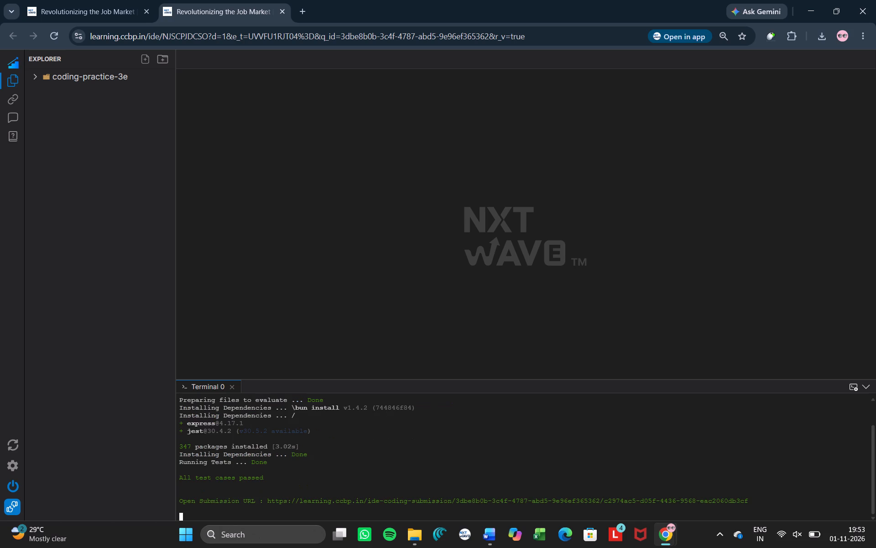
Open the submission URL printed in the terminal for Today's Date.
click(511, 497)
click(485, 507)
click(467, 504)
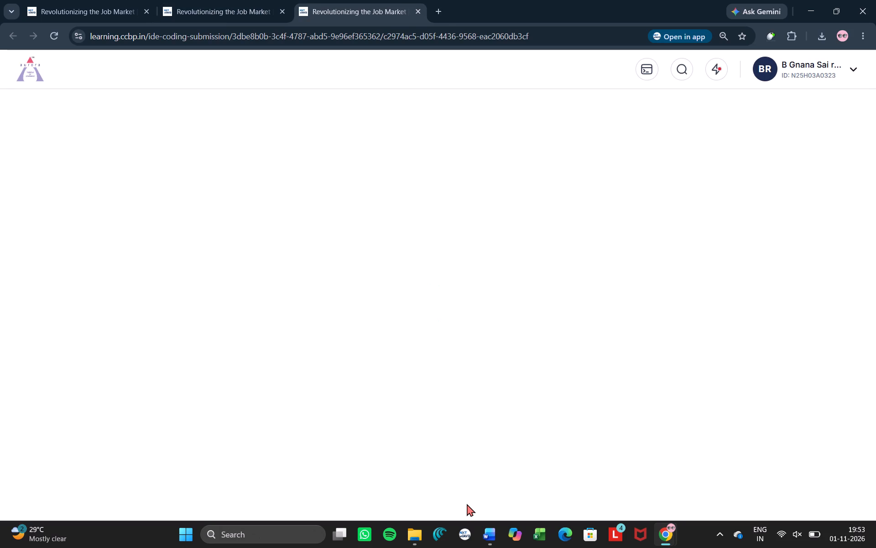
Capture a full-width screenshot of the Today's Date submission page, from the site header to below the functional test cases.
key(shift+super+s)
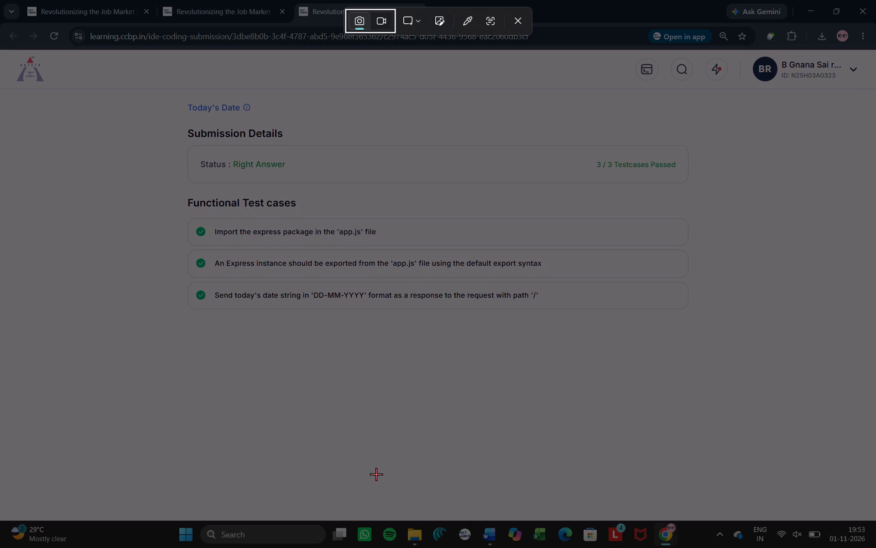
click(0, 48)
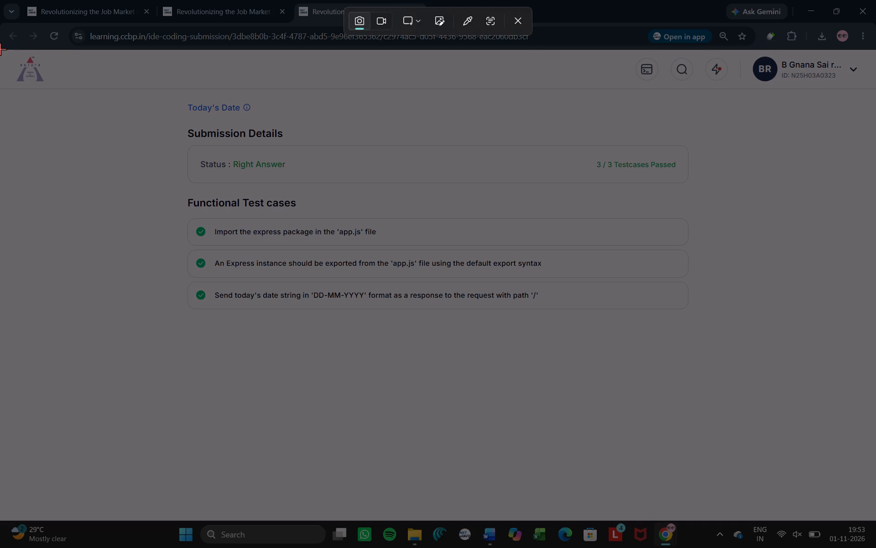
click(0, 49)
drag(0, 53, 687, 323)
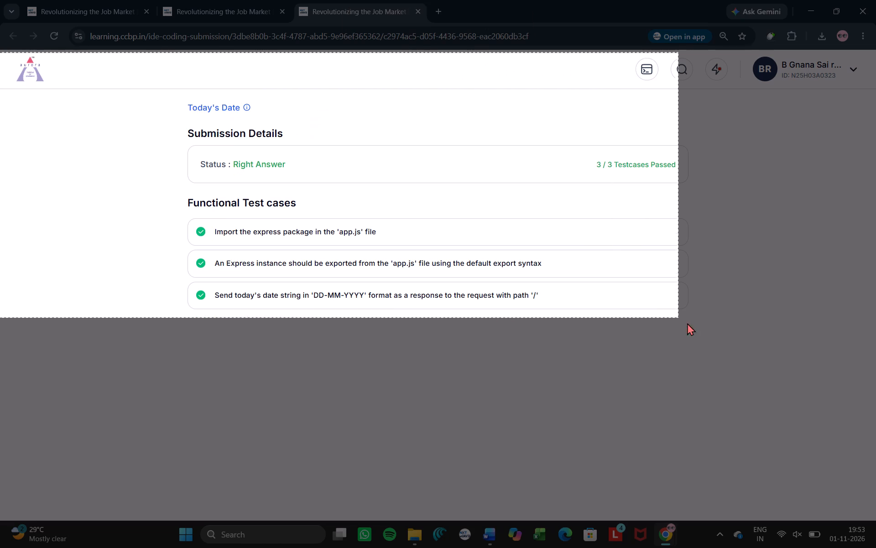
drag(687, 323, 875, 374)
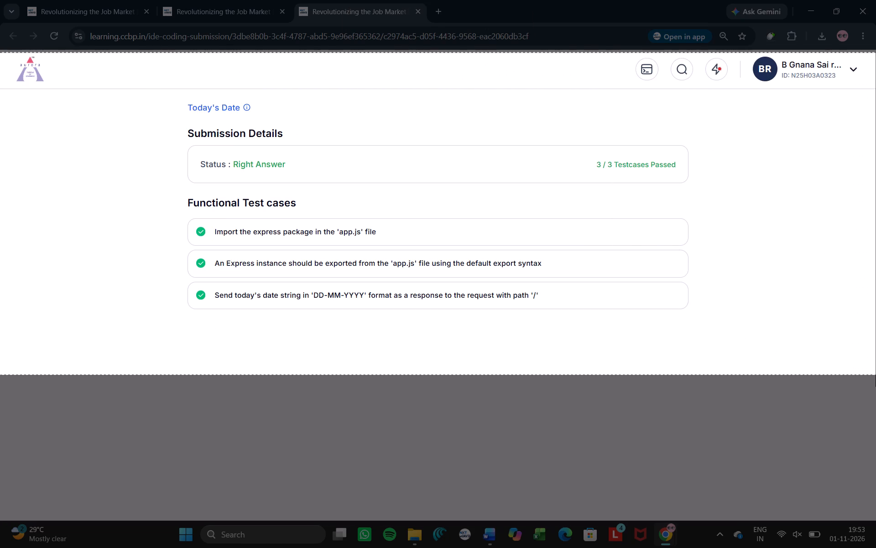
drag(875, 374, 875, 376)
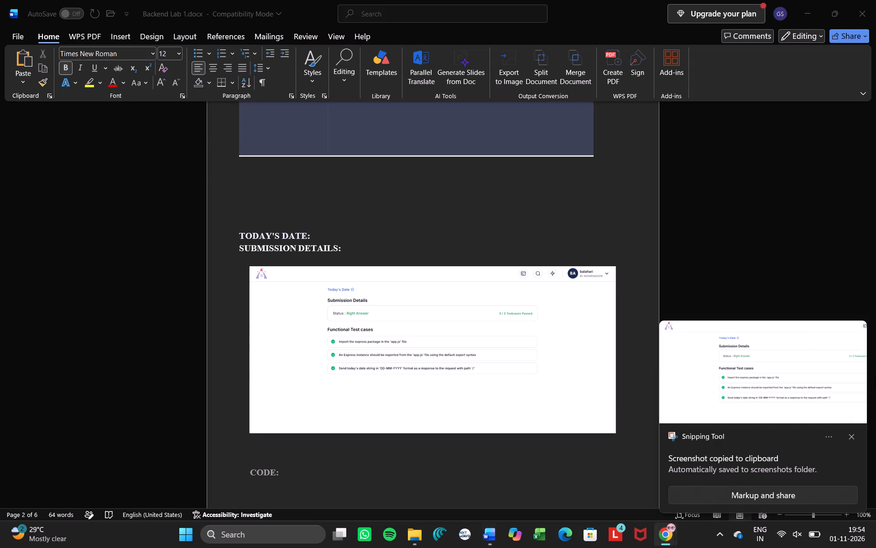
In Word, replace the old picture under Today's Date SUBMISSION DETAILS: with the captured screenshot, placed on a new line below the heading.
click(453, 346)
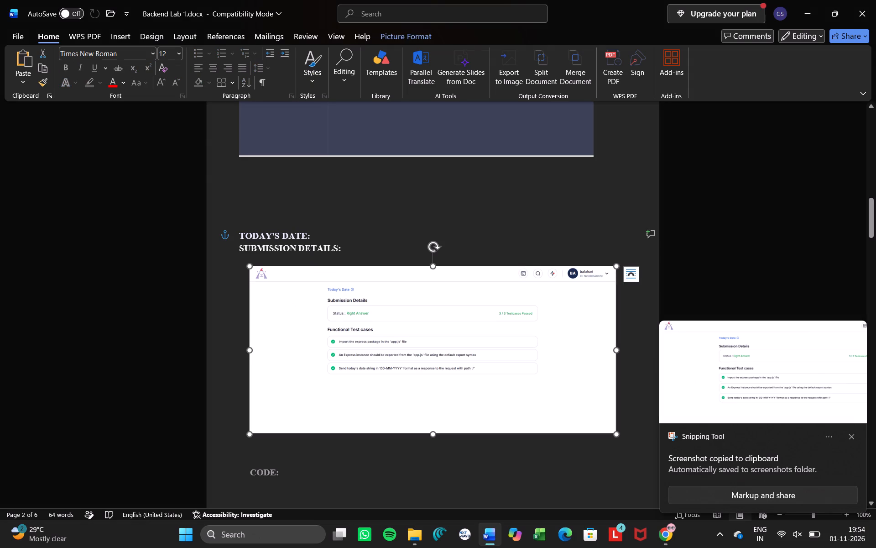
key(BackSpace)
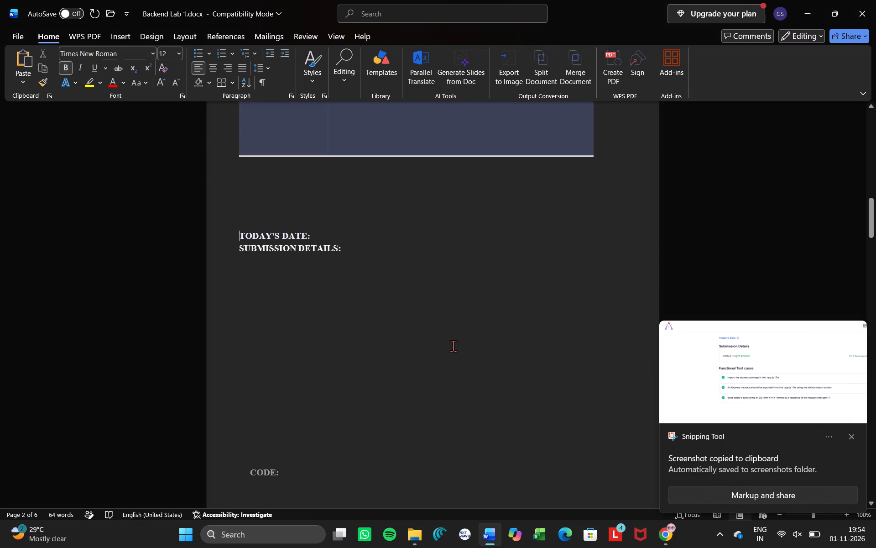
key(Down)
key(Down)
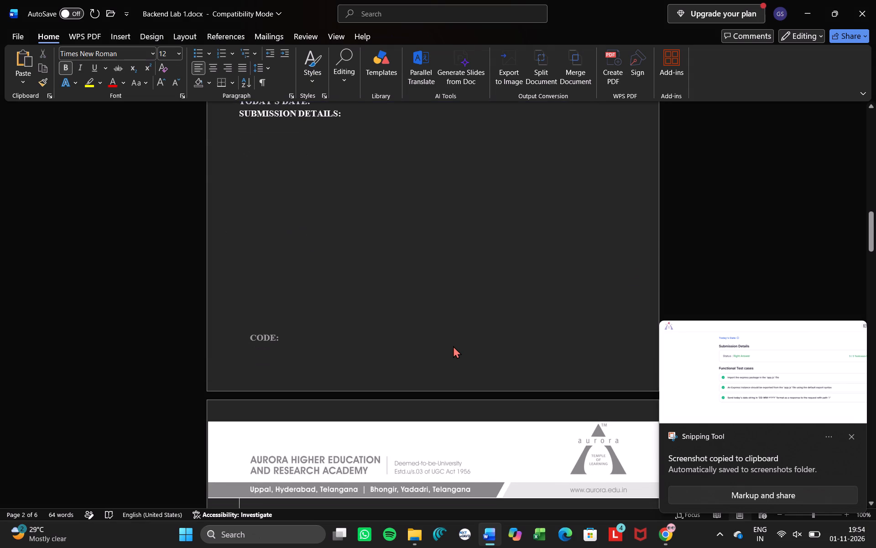
key(Up)
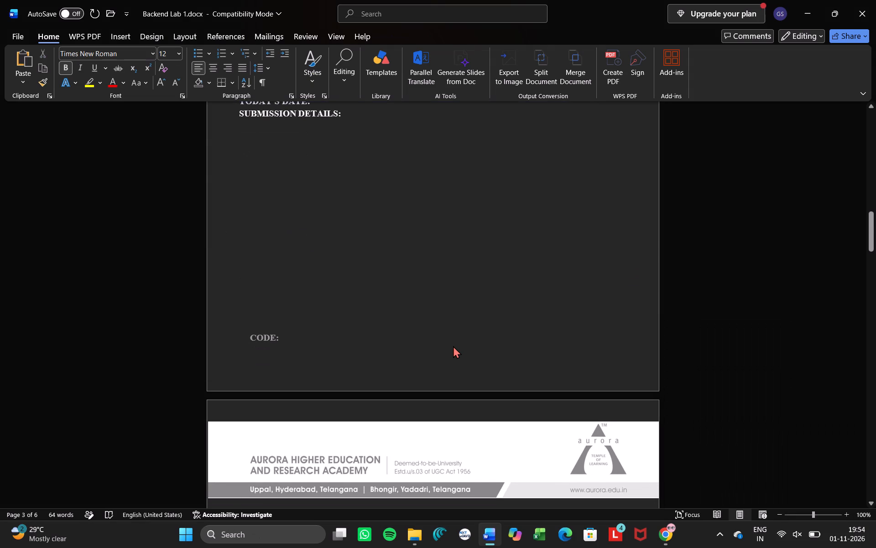
click(374, 114)
key(Return)
key(ctrl+v)
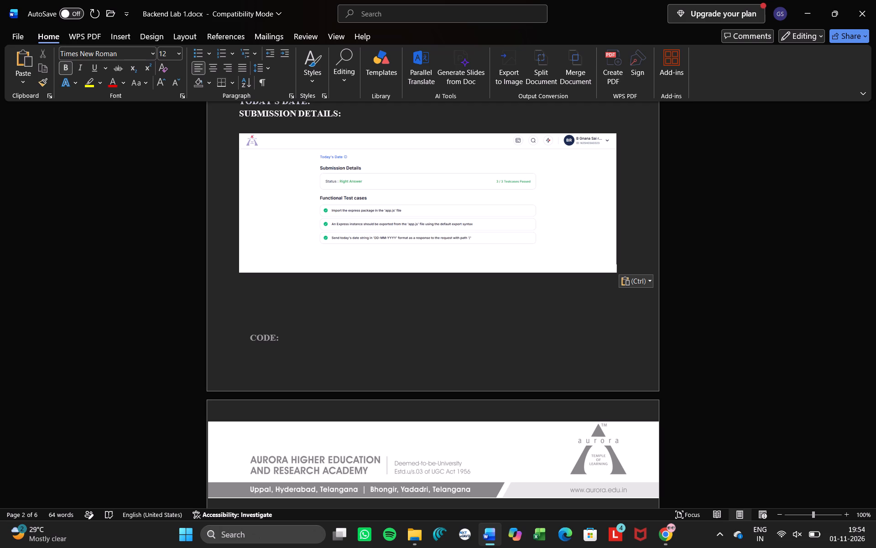
In Chrome, close the submission and IDE pages and open the code preview of the Today's Date question.
scroll(476, 289, down, 2)
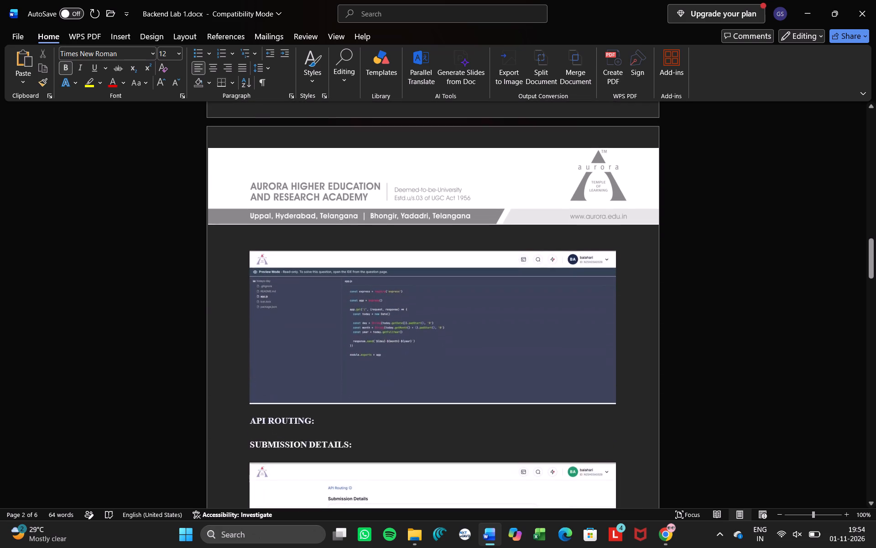
scroll(476, 289, down, 2)
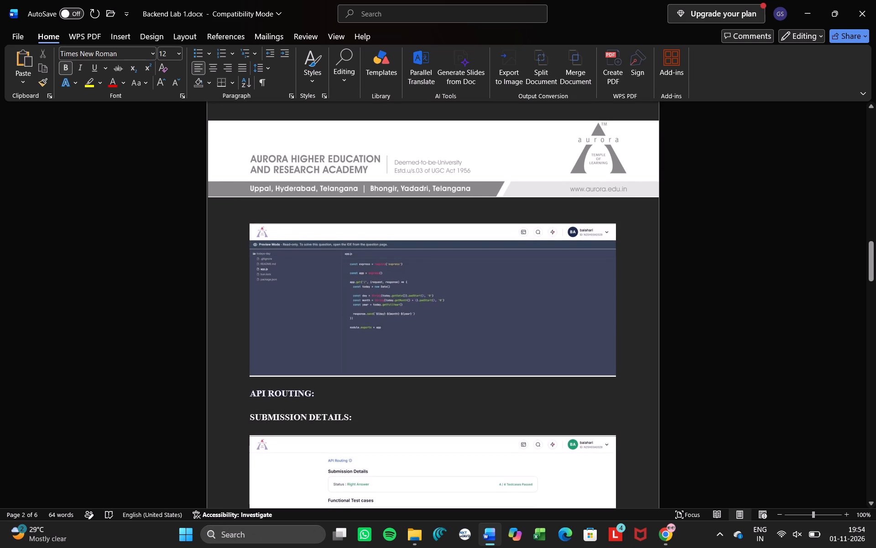
scroll(476, 289, down, 1)
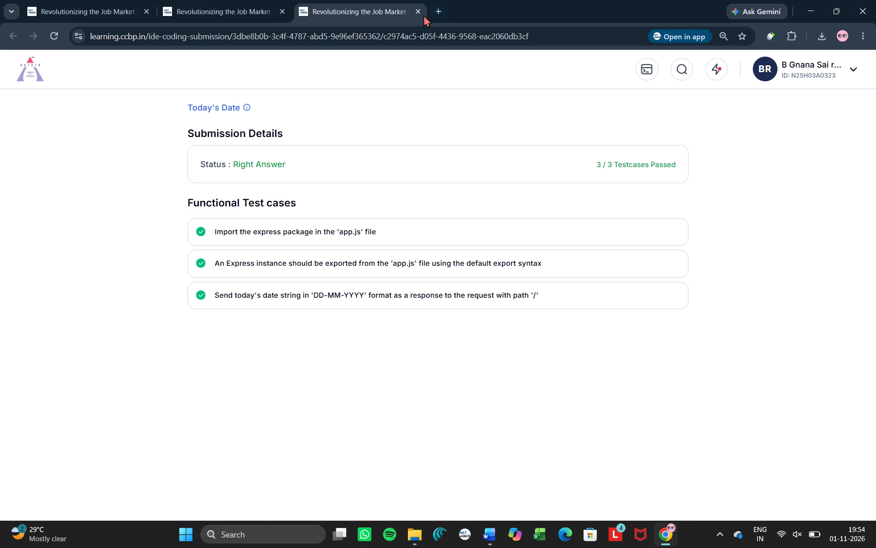
click(417, 13)
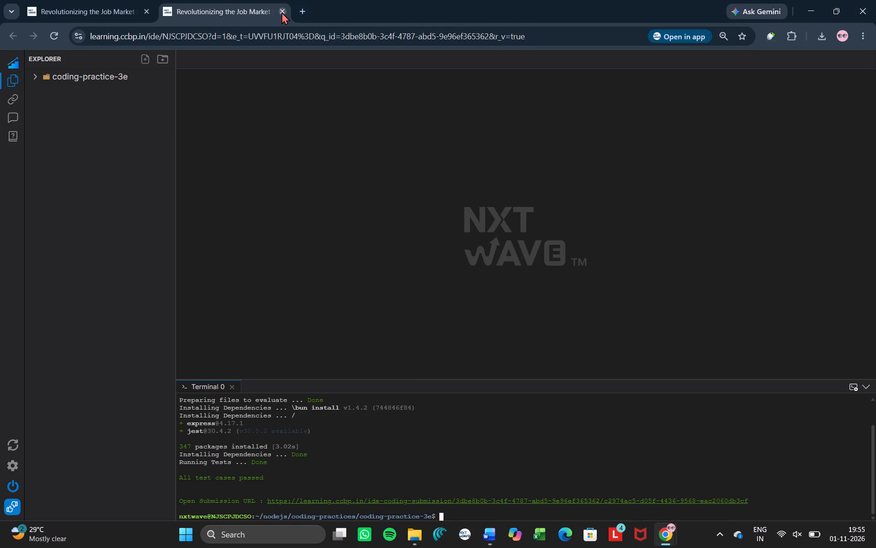
click(282, 12)
click(684, 330)
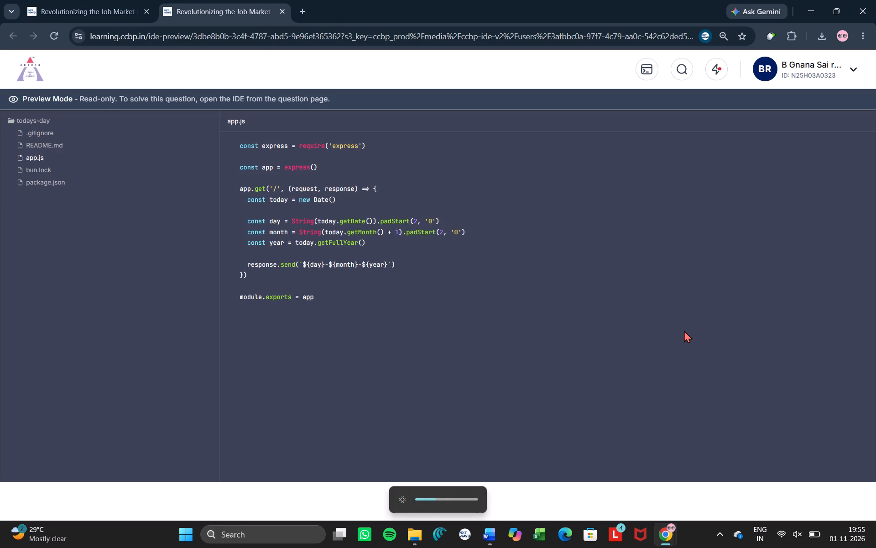
Capture a full-width screenshot of the app.js code preview, from the site header to the bottom edge of the code area.
key(shift+super+s)
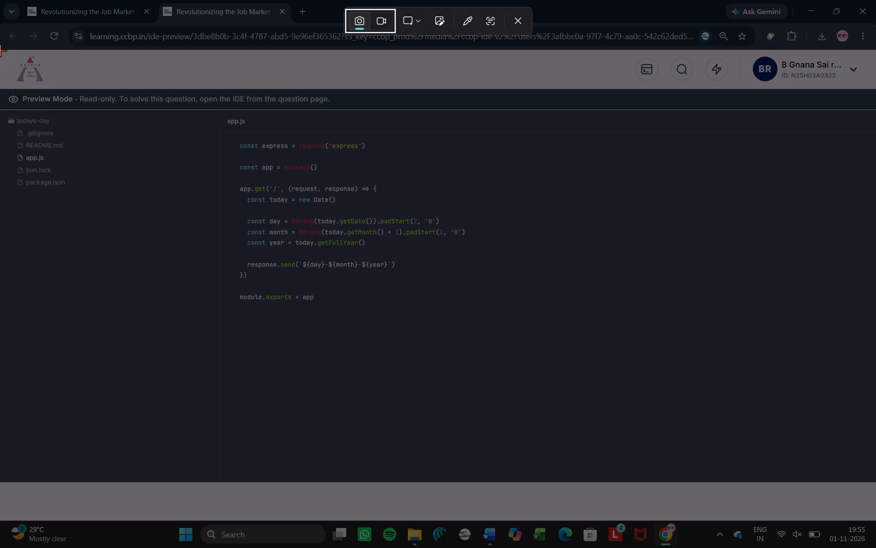
drag(0, 50, 793, 375)
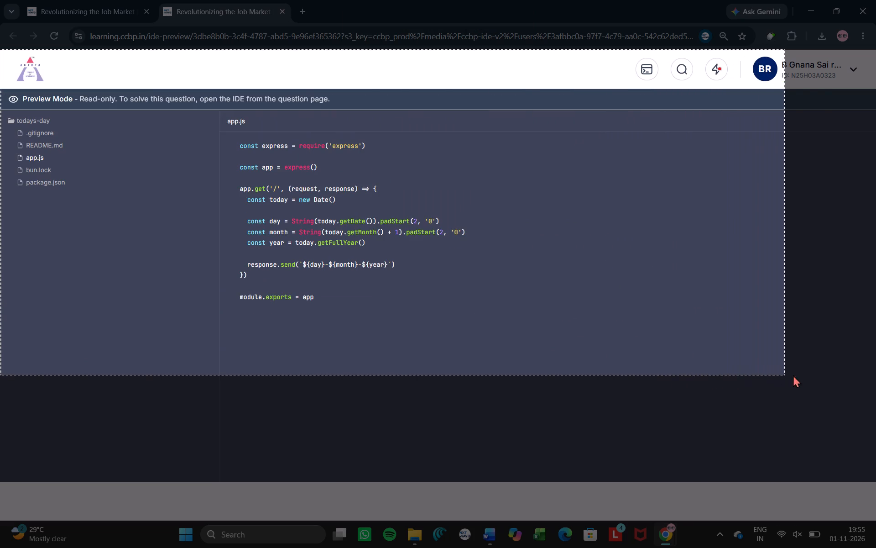
drag(793, 375, 875, 527)
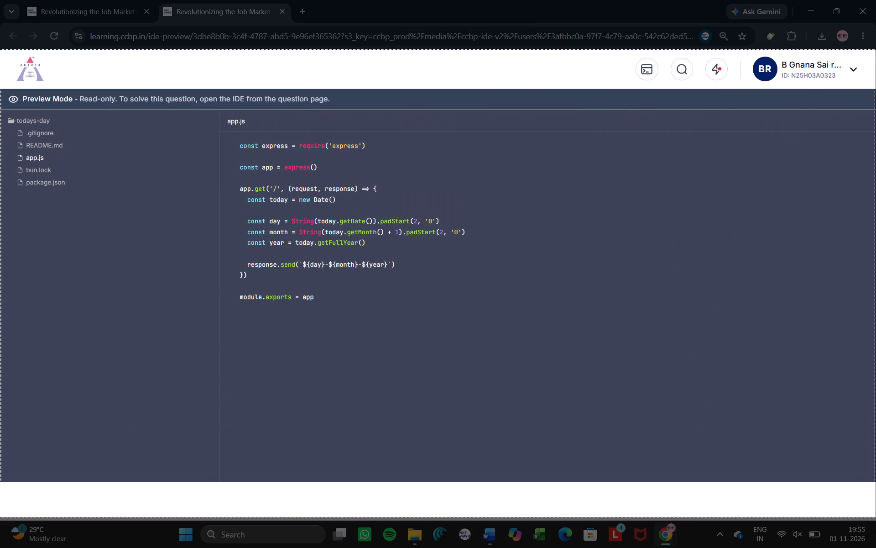
drag(875, 527, 868, 486)
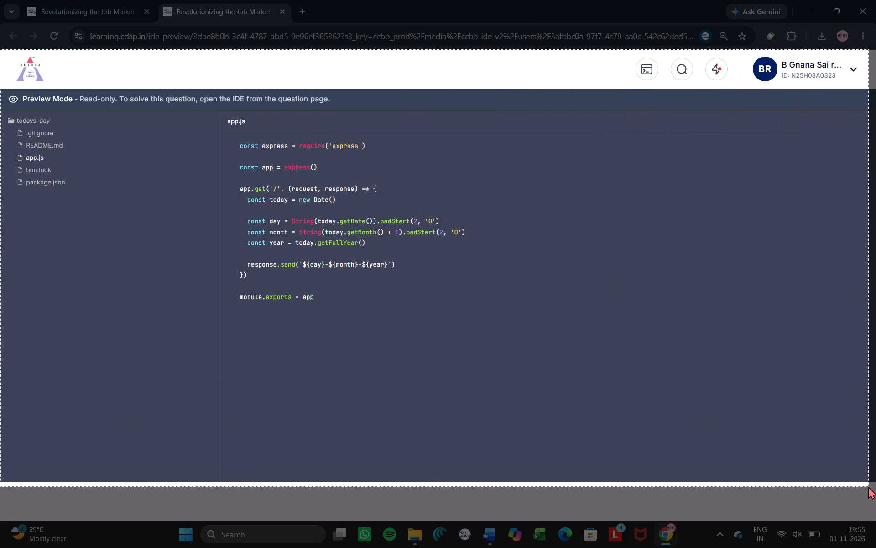
drag(868, 486, 875, 474)
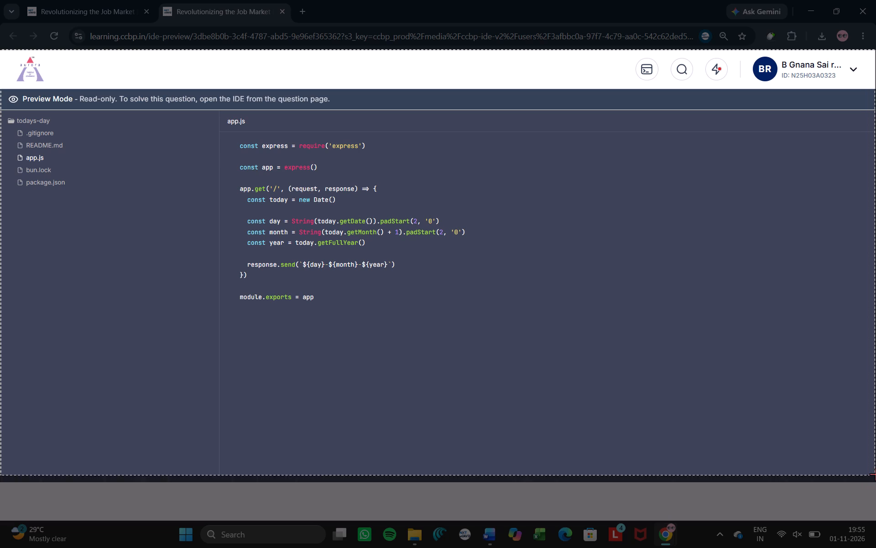
drag(875, 474, 875, 481)
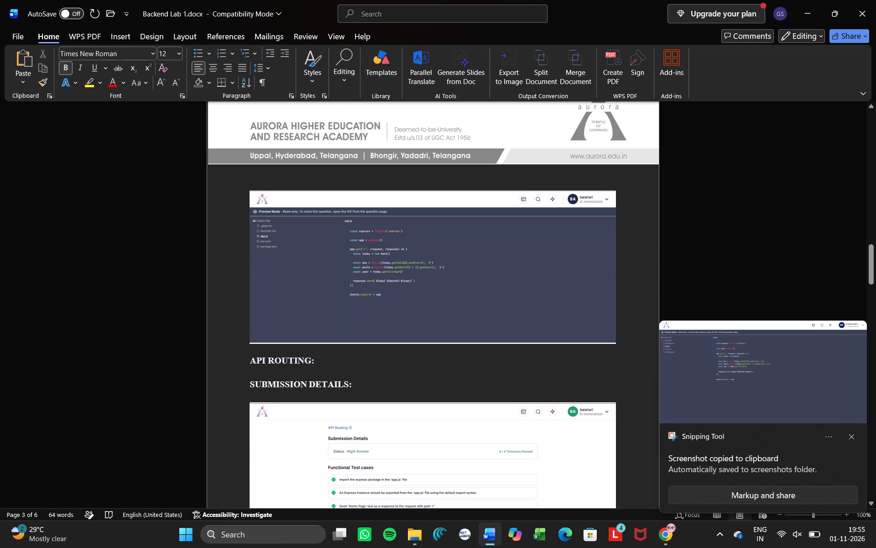
In Word, replace the old Today's Date code picture at the top of page 3 with the captured app.js screenshot.
click(315, 269)
key(BackSpace)
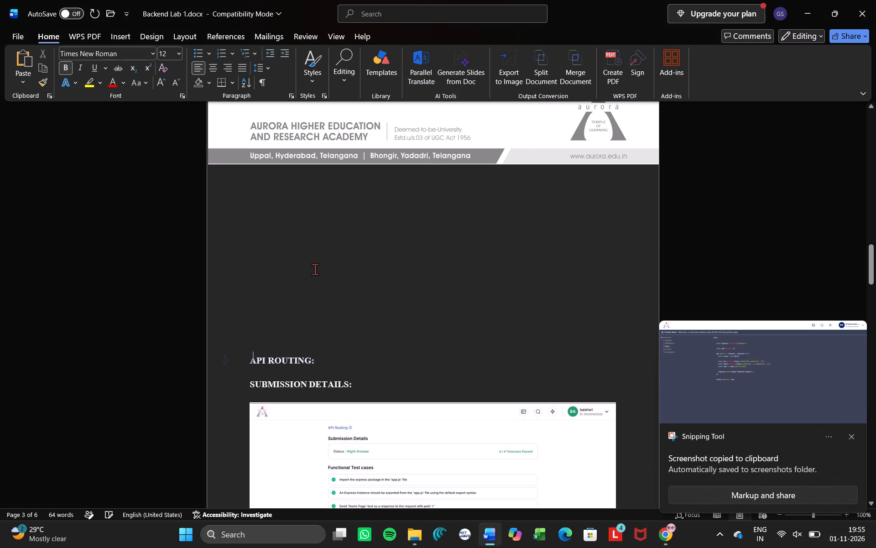
click(265, 190)
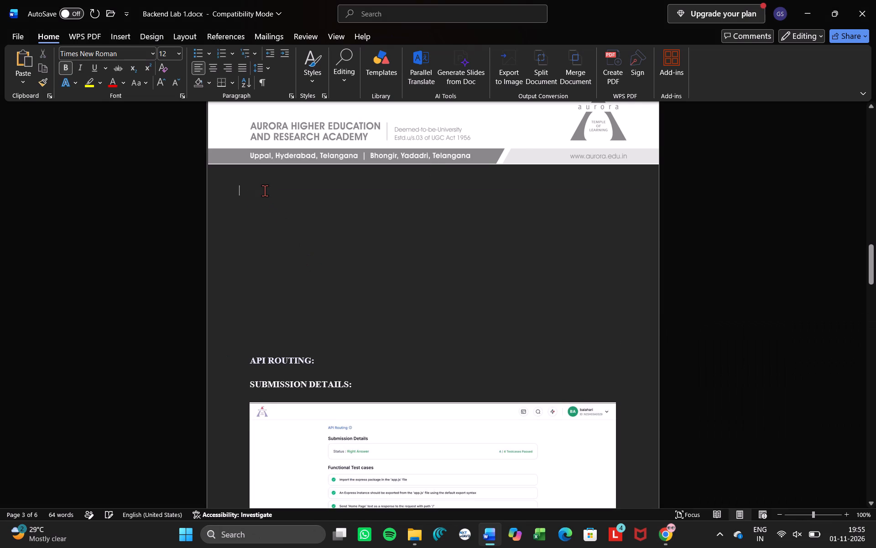
key(ctrl+v)
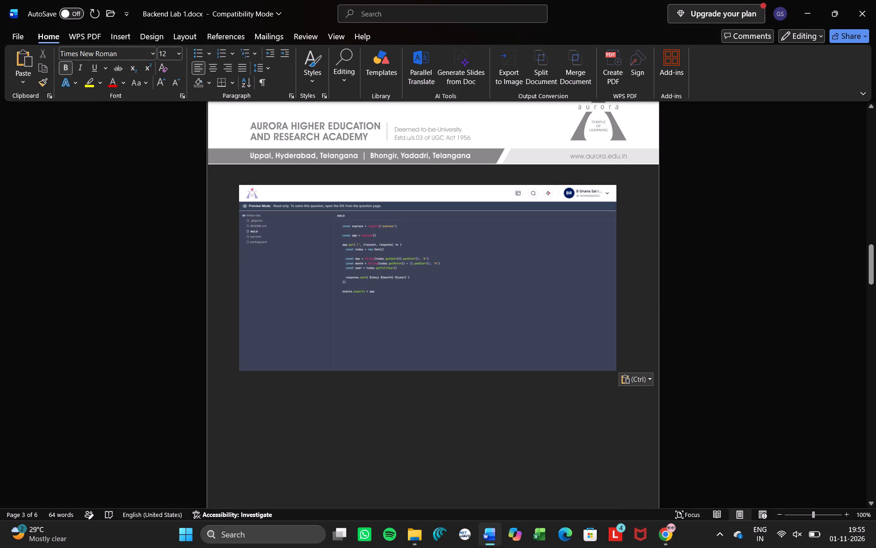
Shrink the Today's Date app.js code picture on page 3 slightly, keeping its proportions.
click(375, 253)
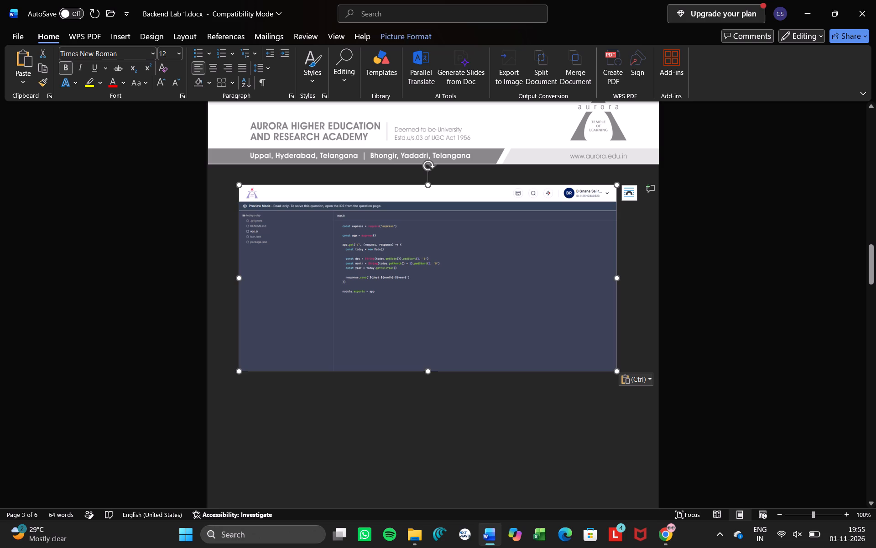
drag(614, 372, 614, 371)
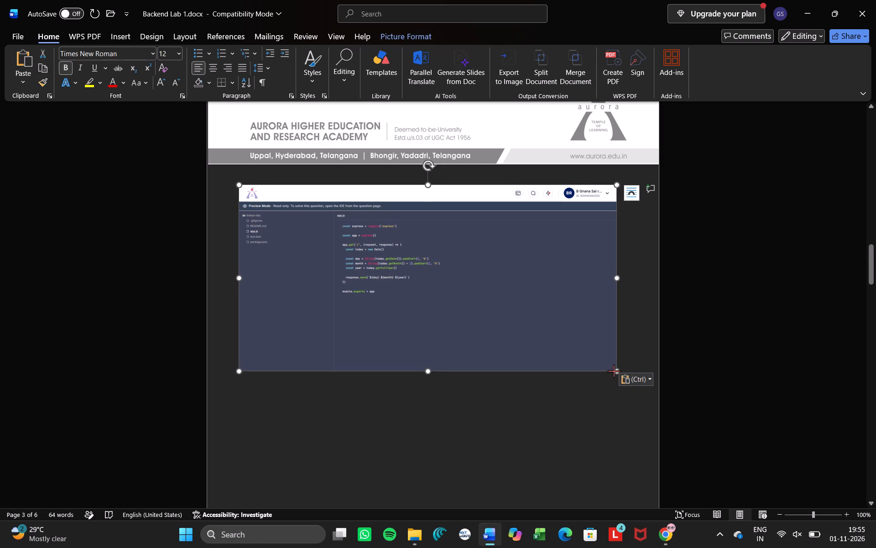
drag(614, 371, 610, 346)
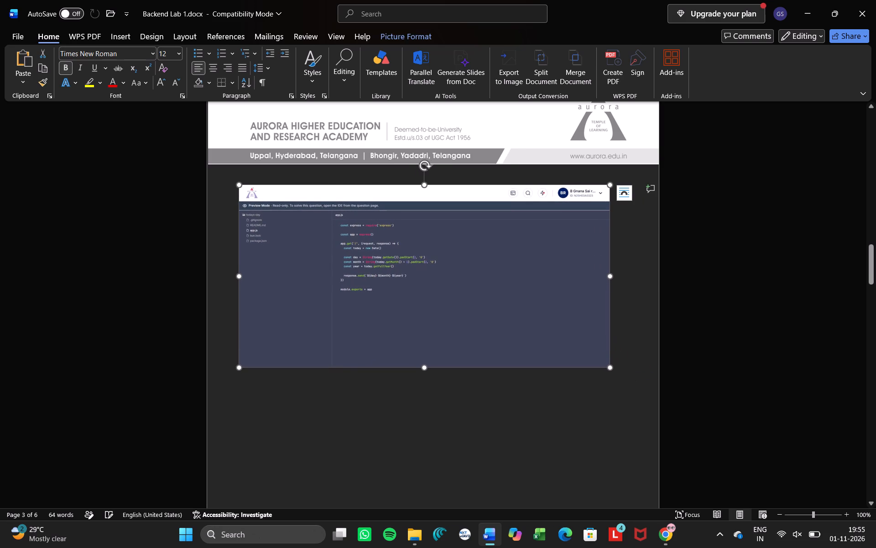
Remove the indent and surplus blank lines before the API ROUTING: heading, leaving a small gap below the Today's Date code picture.
scroll(553, 392, down, 2)
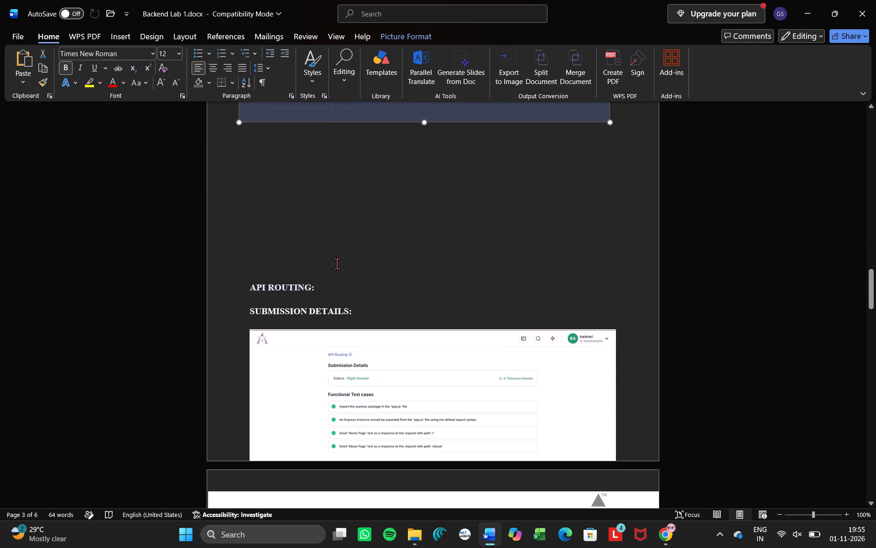
click(250, 285)
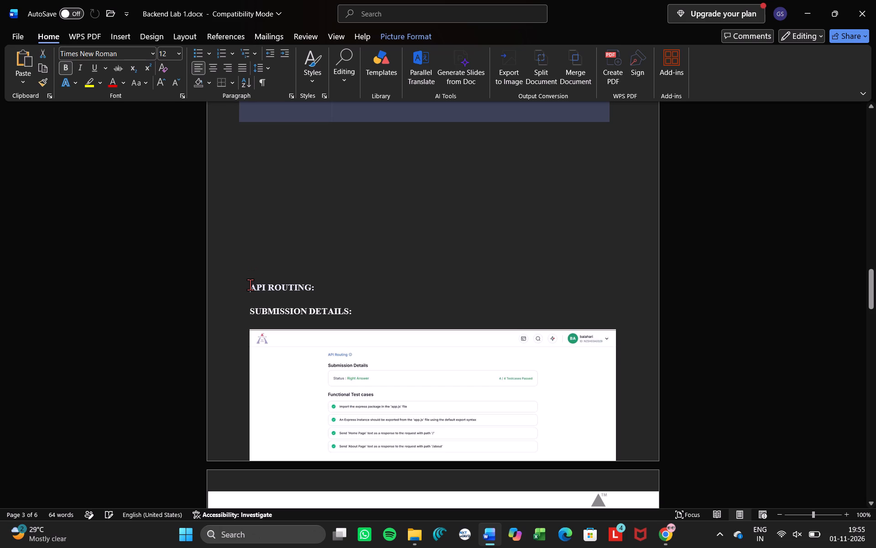
key(BackSpace)
key(BackSpace)
key(BackSpace)
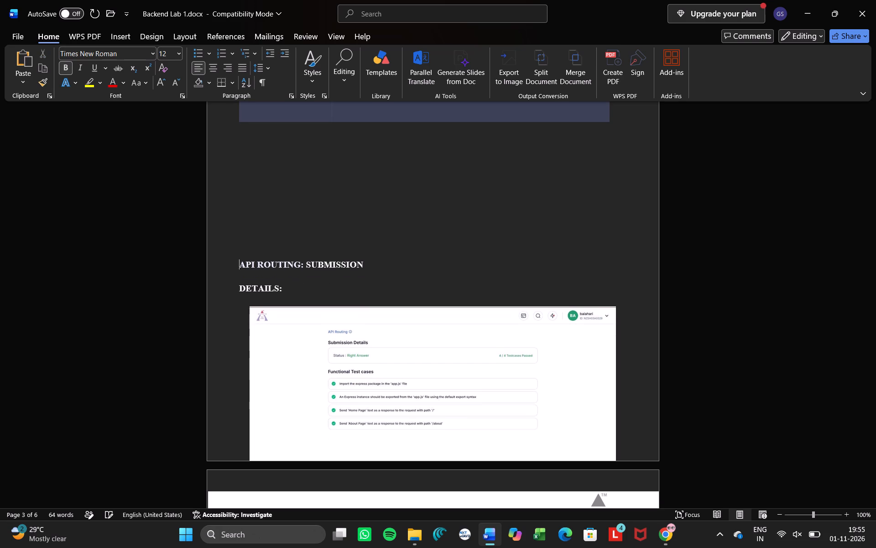
key(BackSpace)
key(BackSpace)
key(BackSpace)
key(BackSpace)
key(BackSpace)
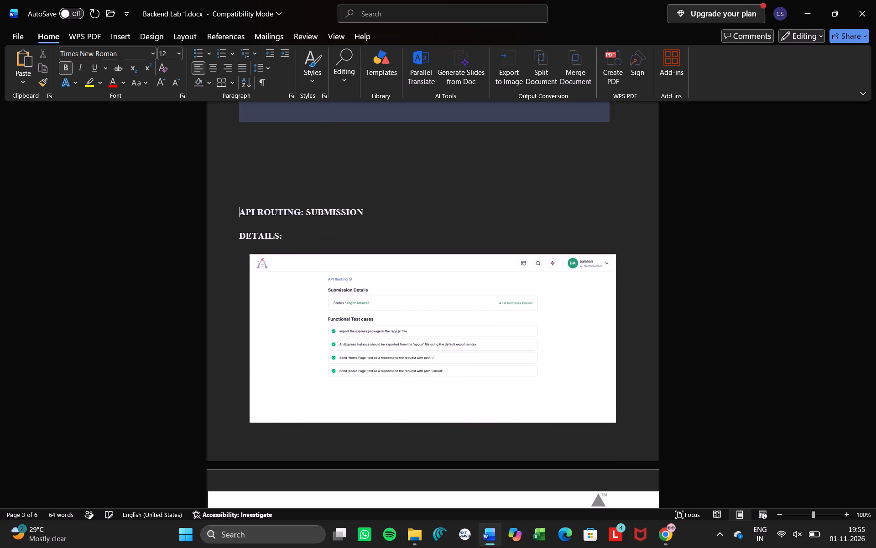
key(BackSpace)
key(BackSpace)
key(BackSpace)
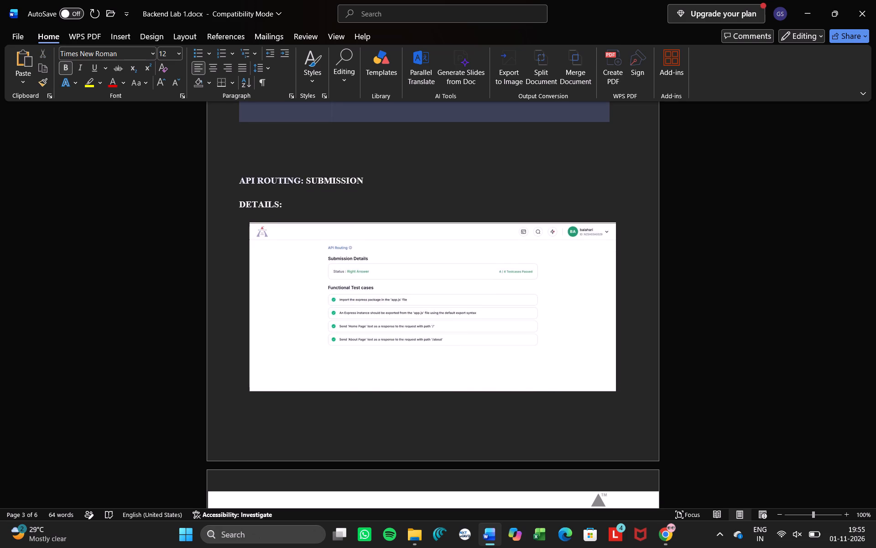
key(BackSpace)
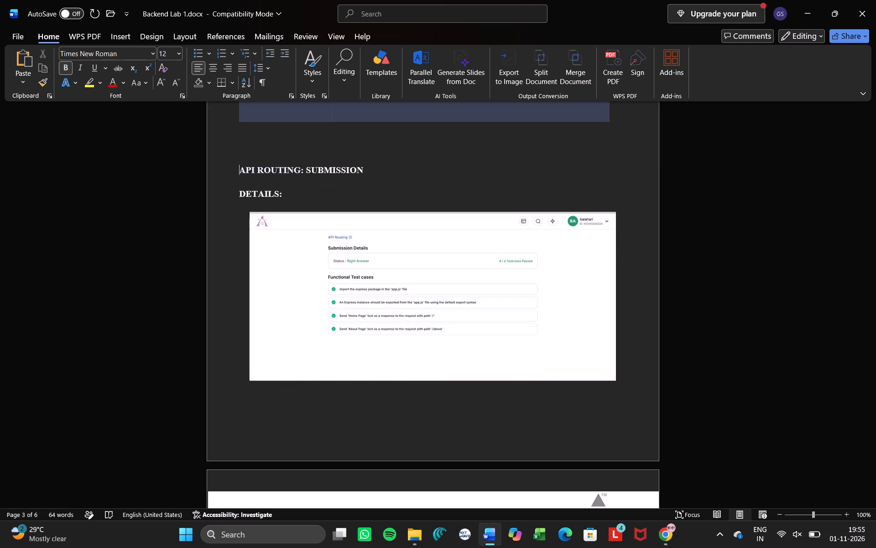
key(BackSpace)
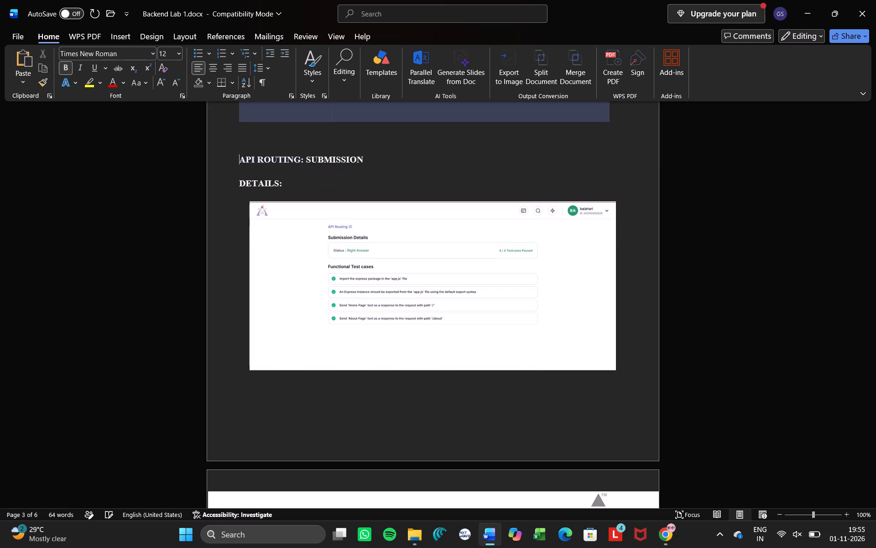
Review the report's pages from the student details table to the Get a String section, checking headings, layout and which screenshots still need replacing.
scroll(250, 285, down, 2)
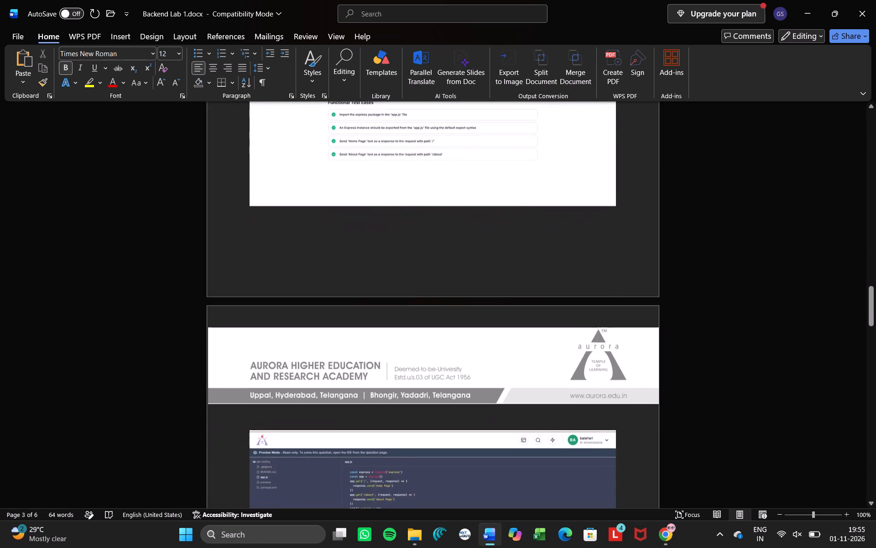
scroll(250, 285, down, 2)
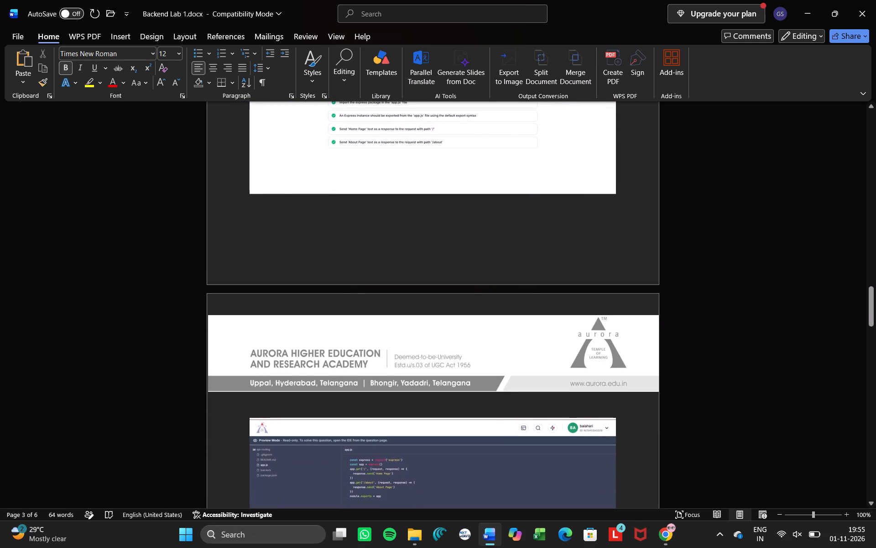
scroll(250, 285, down, 2)
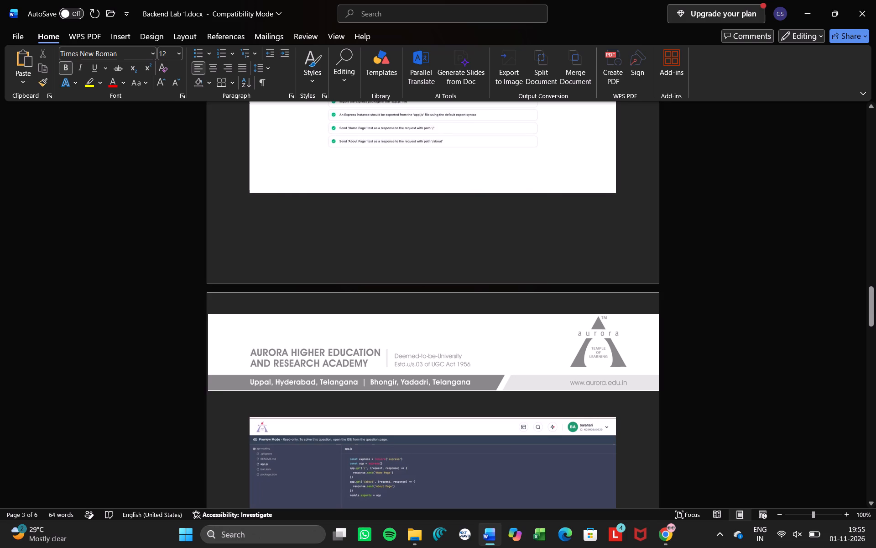
scroll(250, 285, down, 4)
scroll(250, 285, up, 1)
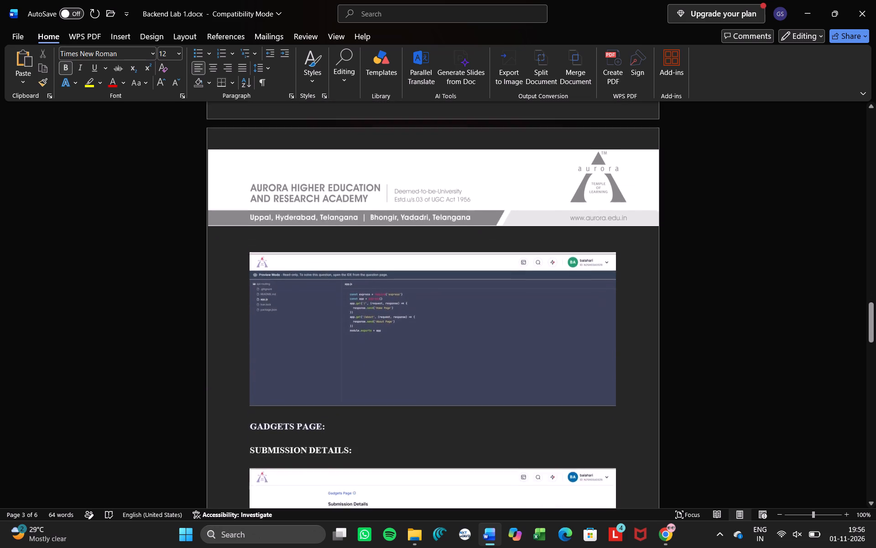
scroll(250, 285, up, 1)
scroll(250, 285, down, 3)
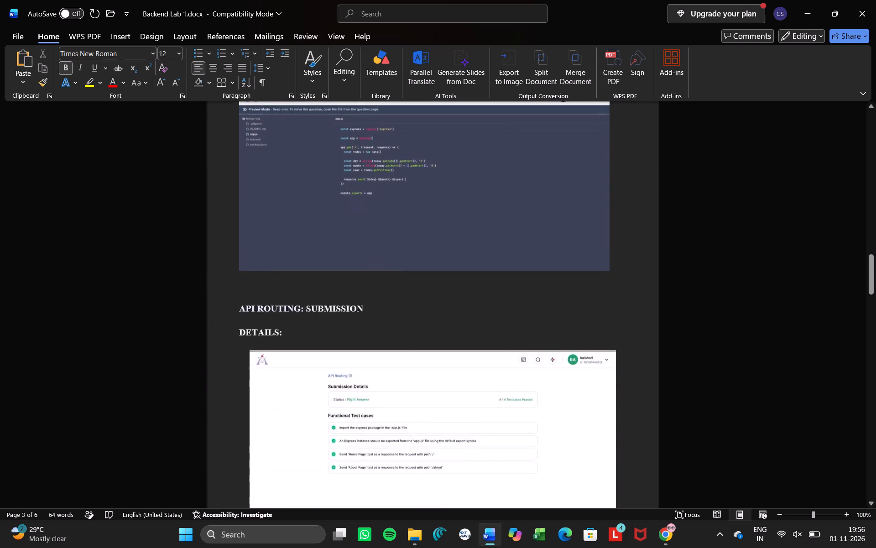
scroll(250, 285, right, 1)
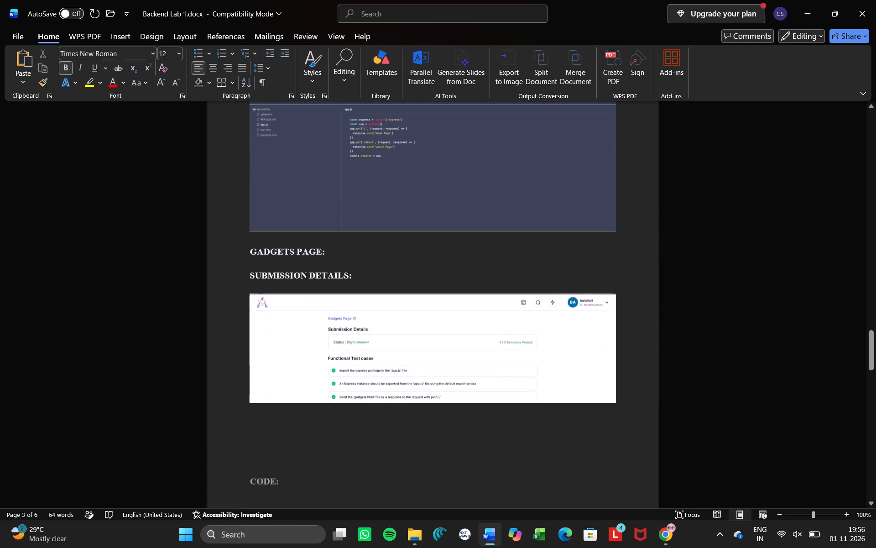
scroll(250, 285, right, 1)
scroll(250, 285, up, 1)
scroll(250, 285, right, 1)
scroll(250, 285, up, 18)
scroll(250, 285, down, 4)
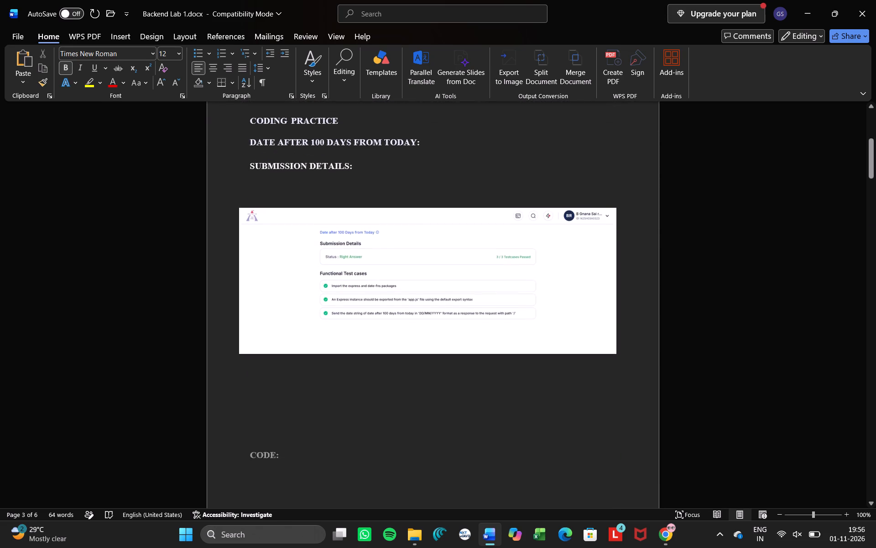
scroll(250, 285, down, 2)
scroll(250, 285, up, 14)
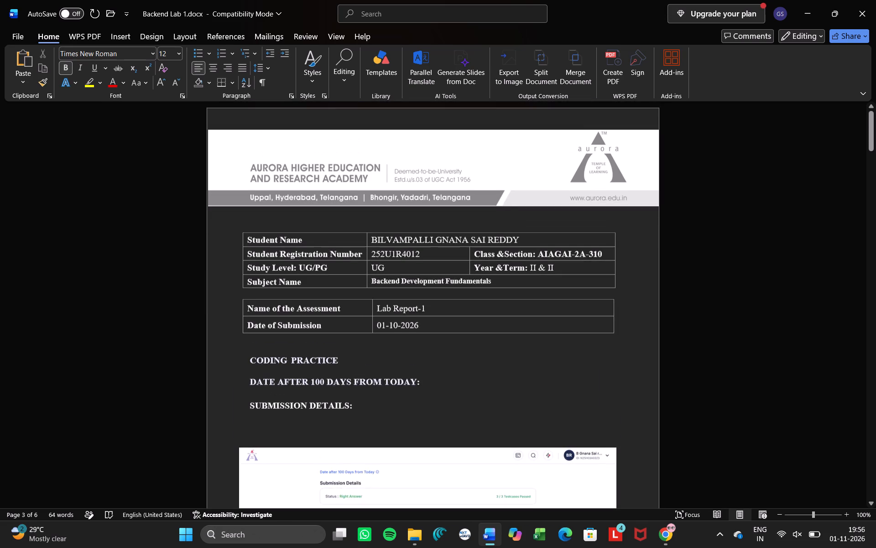
scroll(250, 285, down, 5)
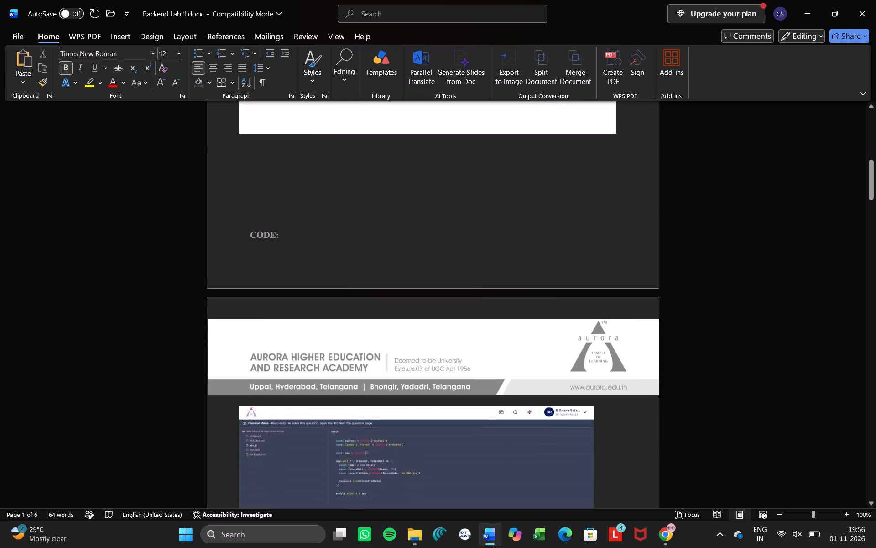
scroll(250, 285, down, 4)
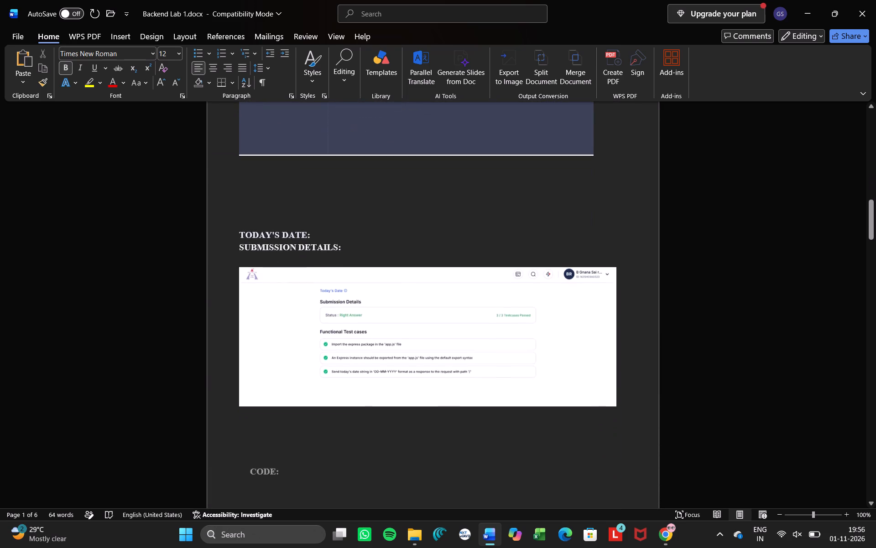
scroll(250, 285, down, 1)
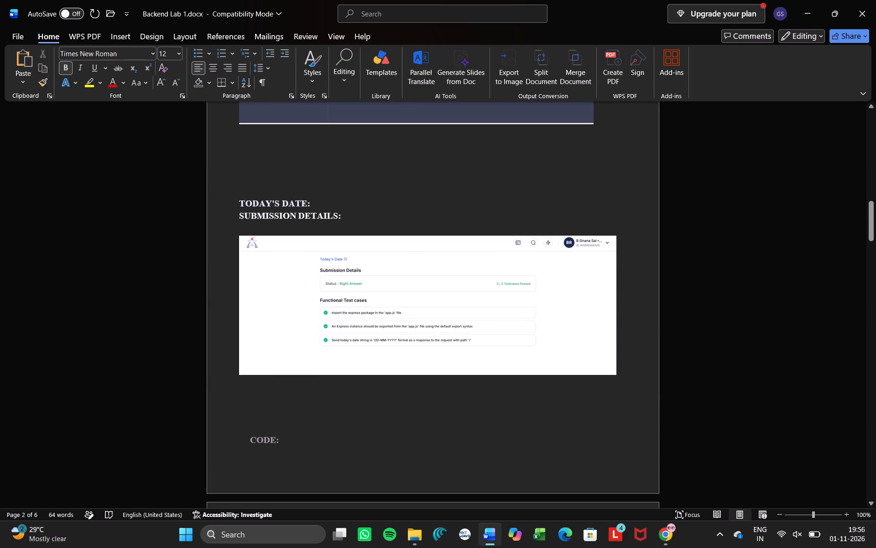
scroll(250, 285, down, 3)
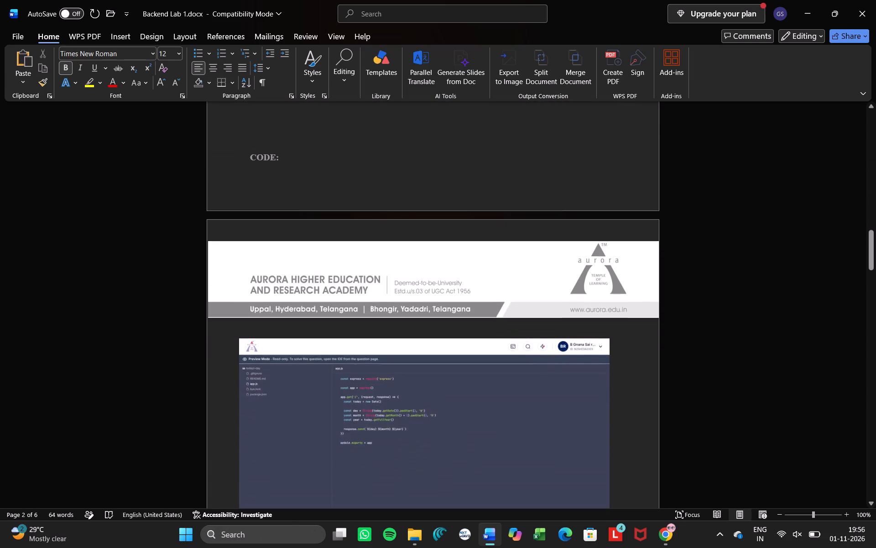
scroll(250, 285, down, 2)
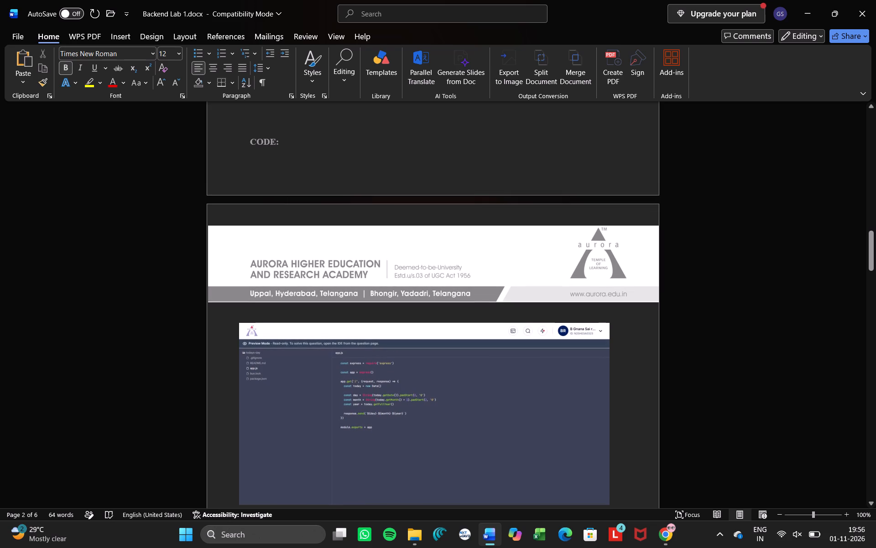
scroll(250, 285, down, 2)
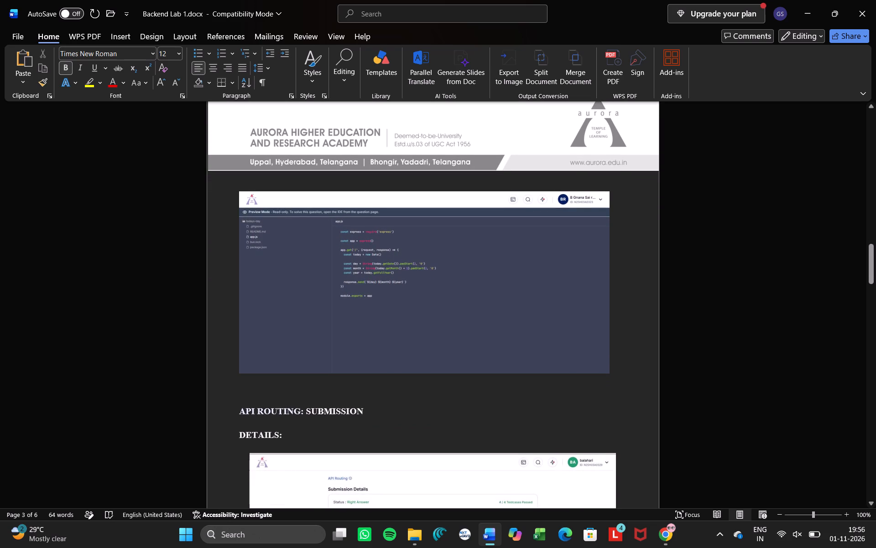
scroll(250, 285, down, 3)
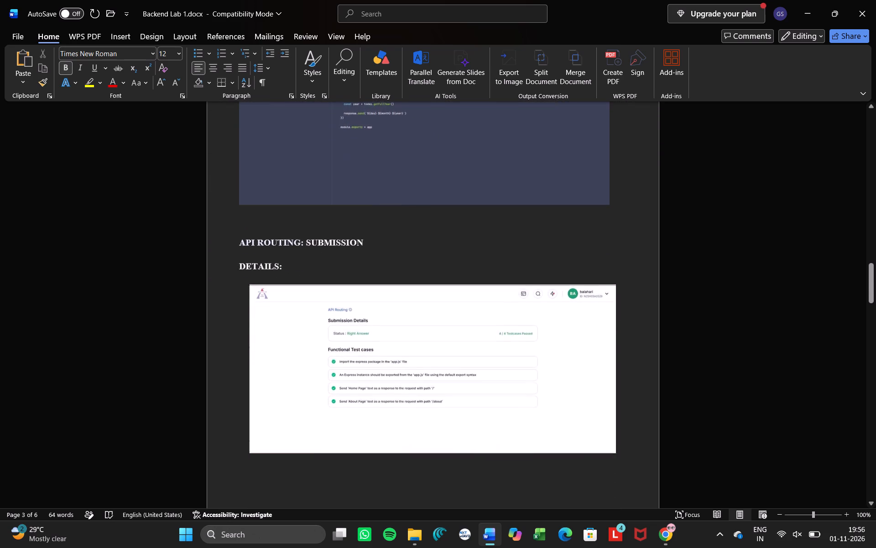
scroll(250, 285, down, 5)
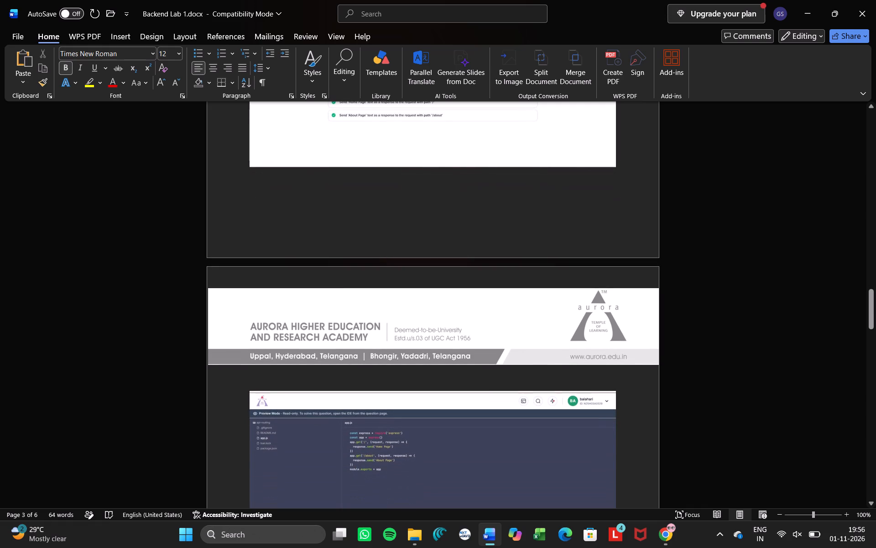
scroll(250, 285, down, 6)
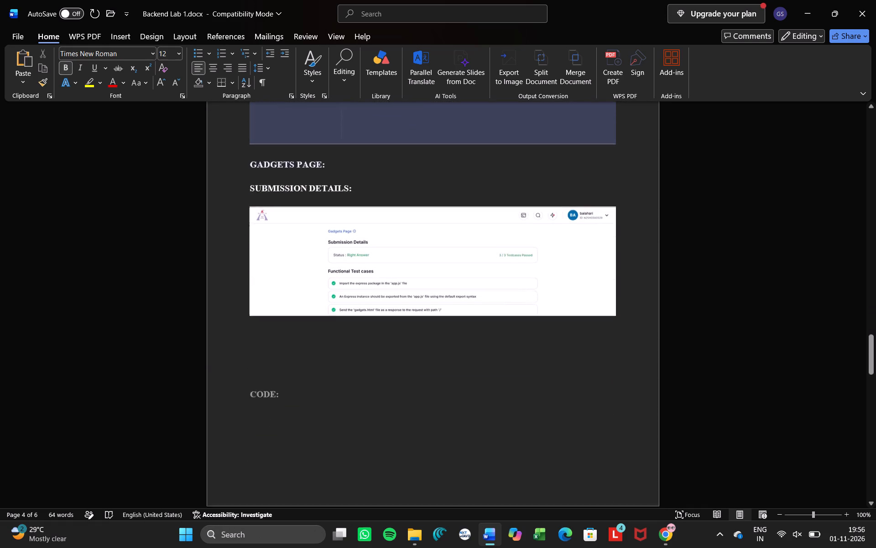
scroll(250, 285, down, 4)
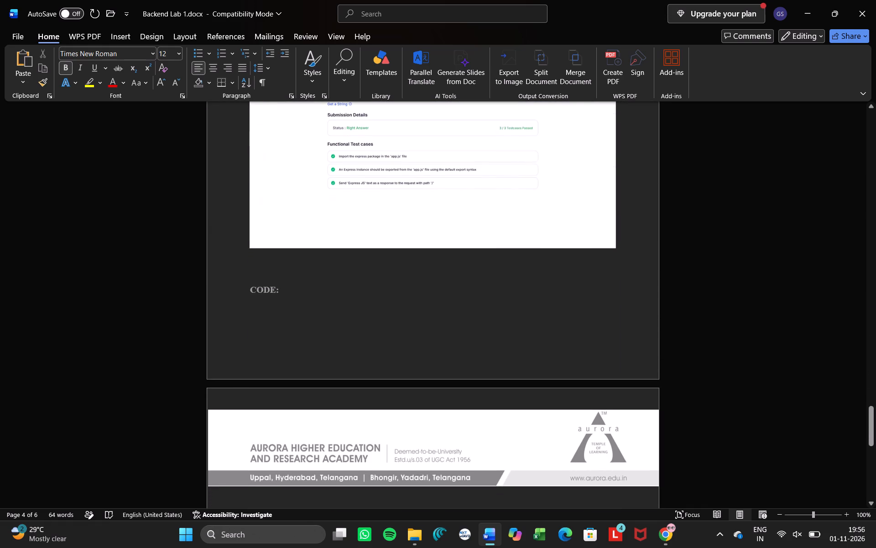
Split the API ROUTING: heading line after the colon so that SUBMISSION DETAILS: stands on its own line below.
scroll(250, 285, up, 8)
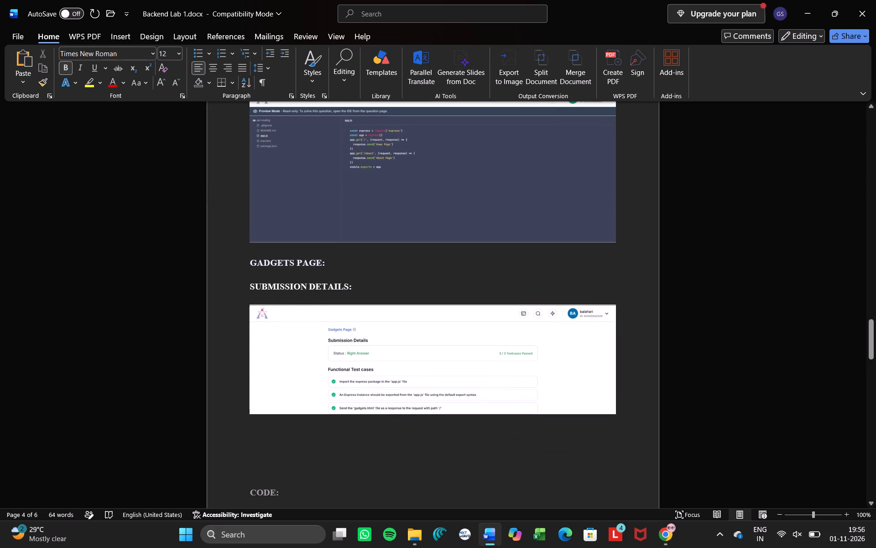
scroll(282, 348, up, 5)
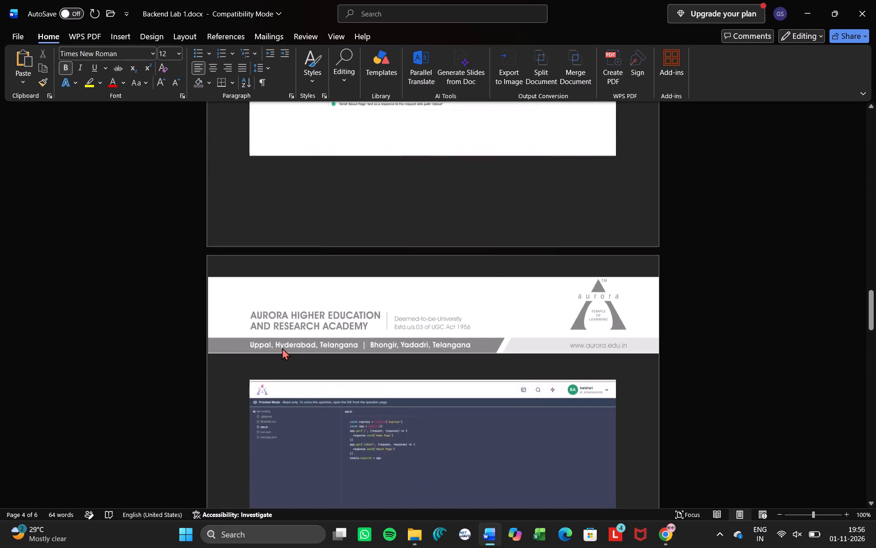
scroll(282, 348, up, 1)
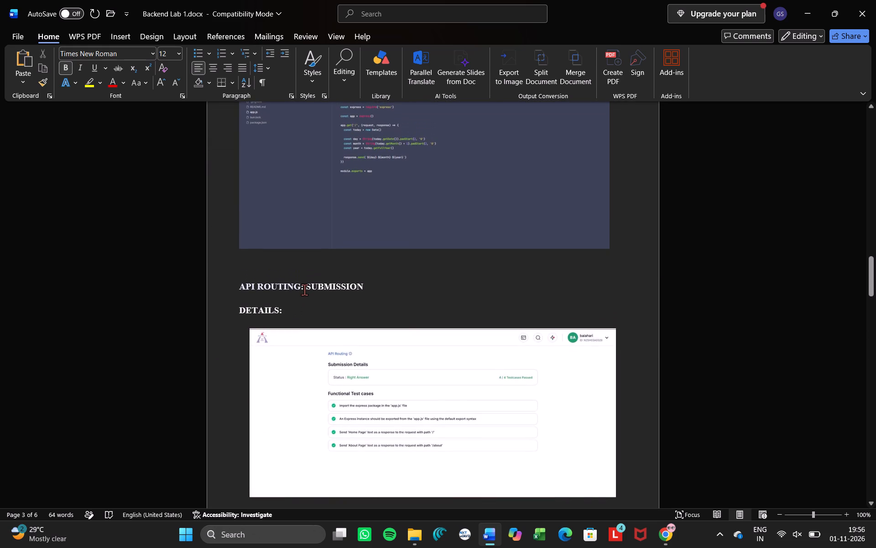
click(304, 290)
key(Return)
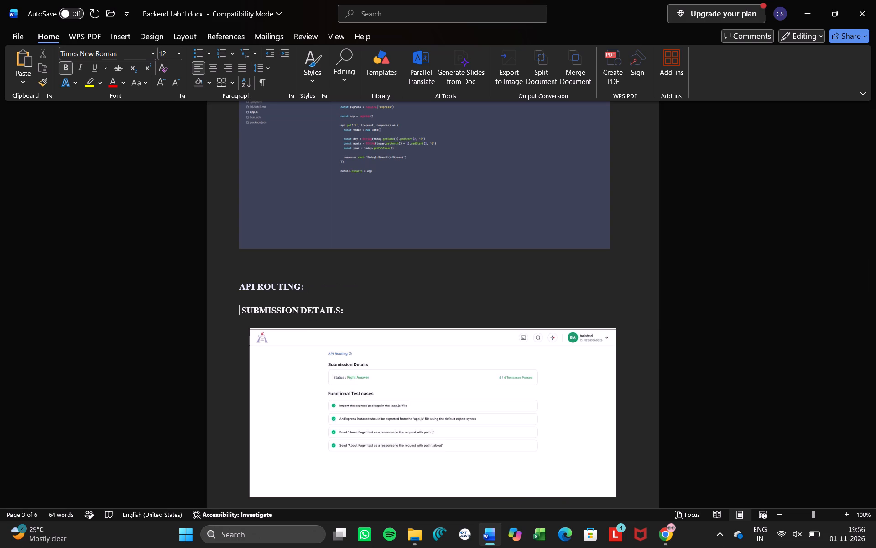
key(BackSpace)
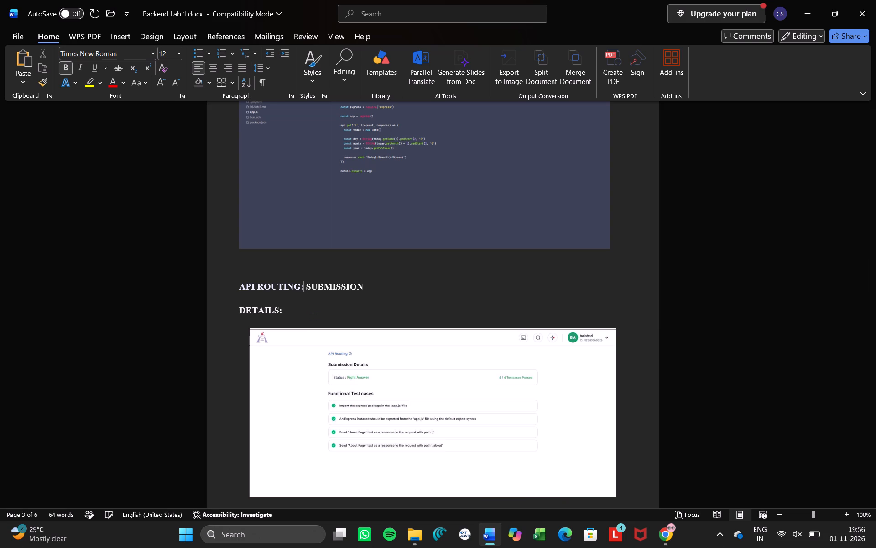
key(Return)
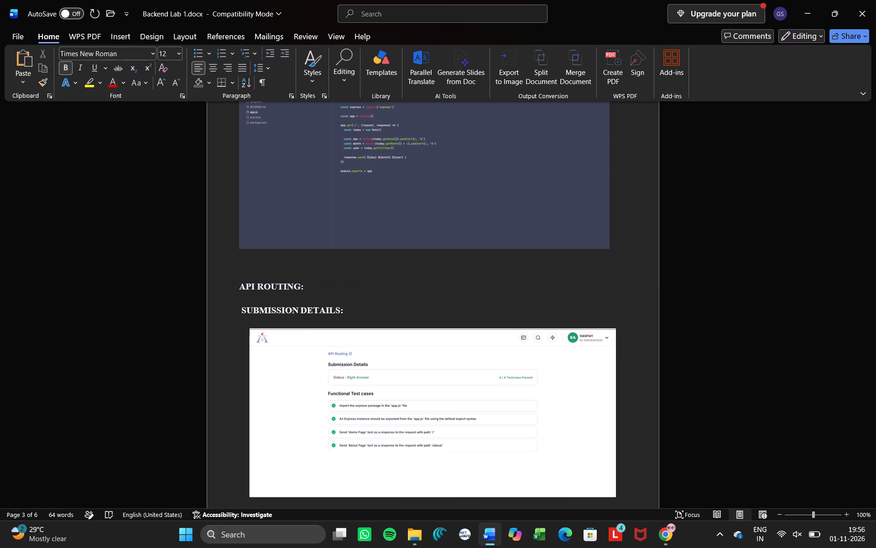
Delete the stray space before the SUBMISSION DETAILS: heading under API ROUTING: so it aligns with the heading above.
key(Right)
key(BackSpace)
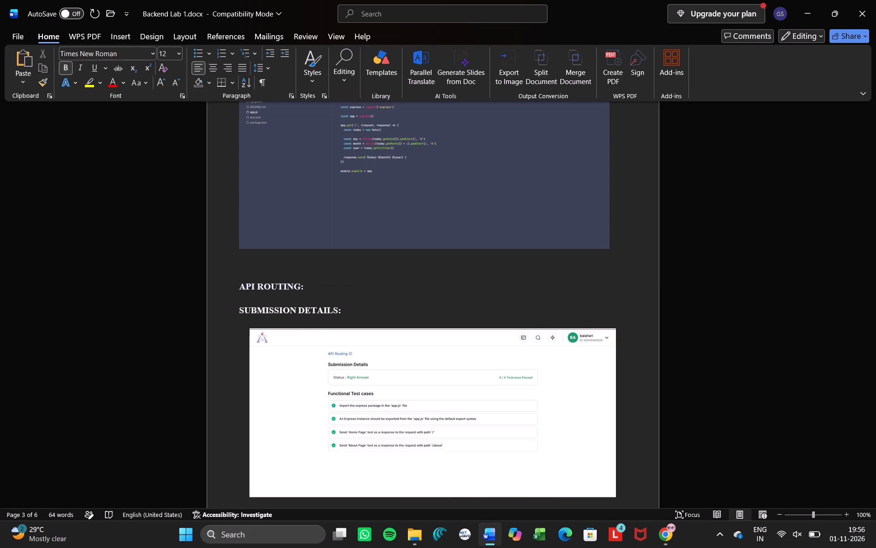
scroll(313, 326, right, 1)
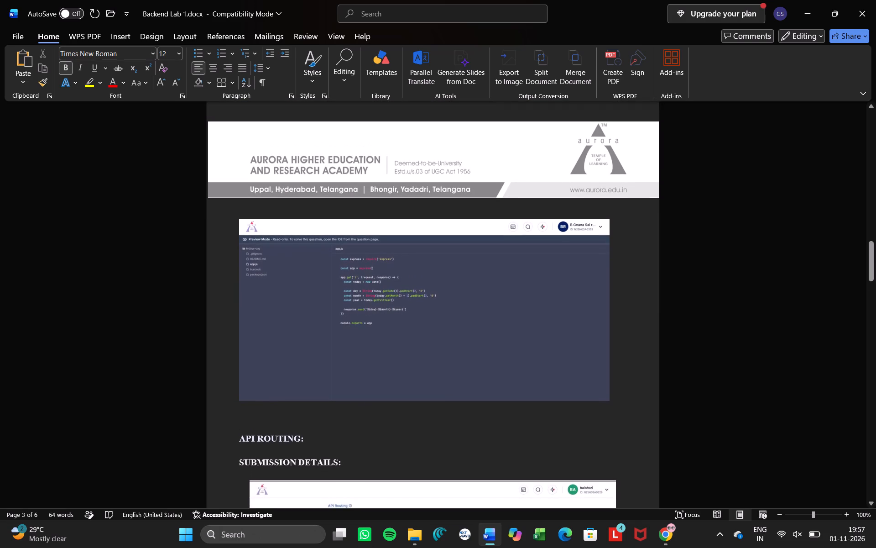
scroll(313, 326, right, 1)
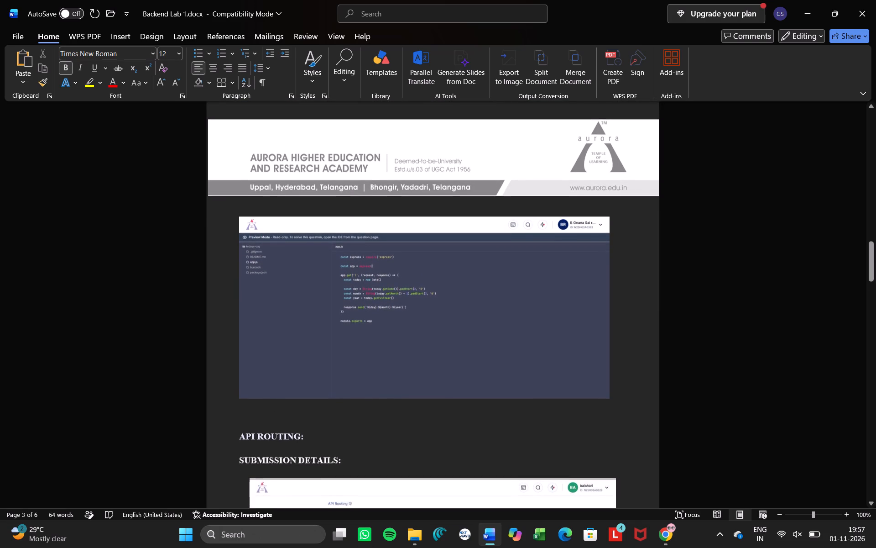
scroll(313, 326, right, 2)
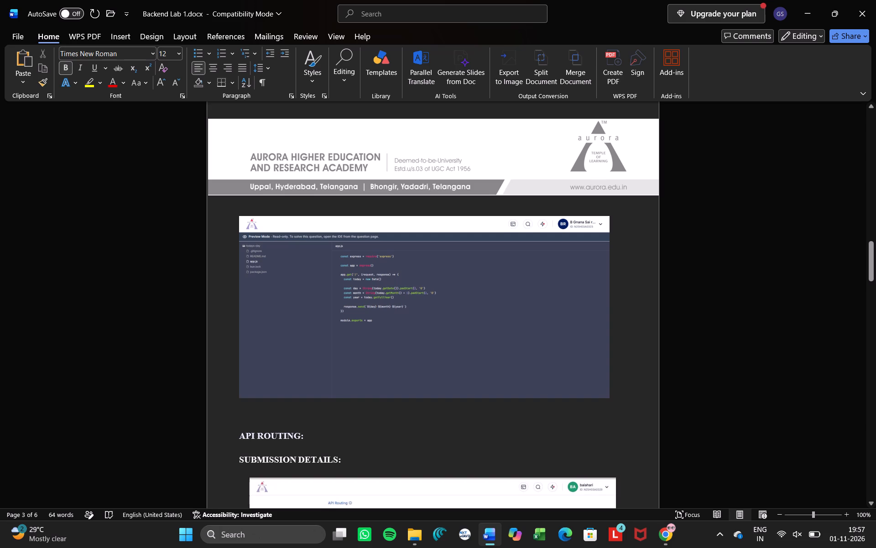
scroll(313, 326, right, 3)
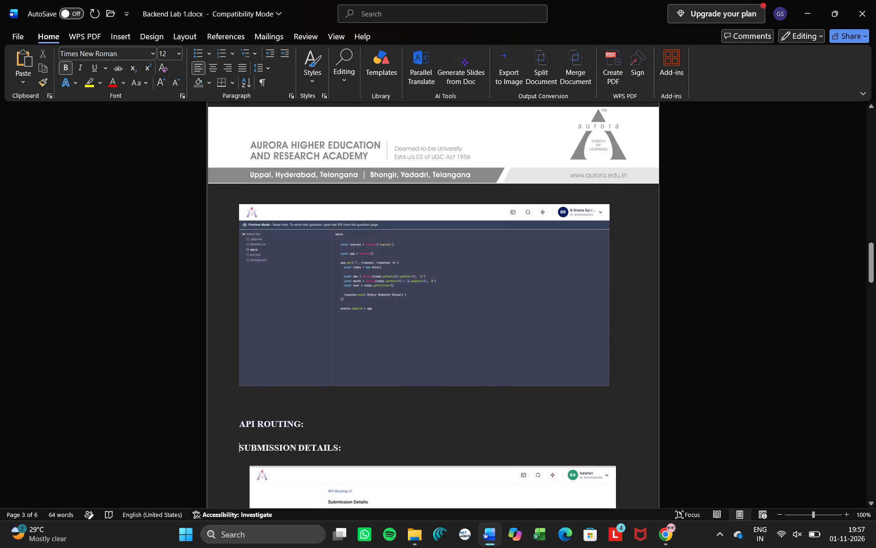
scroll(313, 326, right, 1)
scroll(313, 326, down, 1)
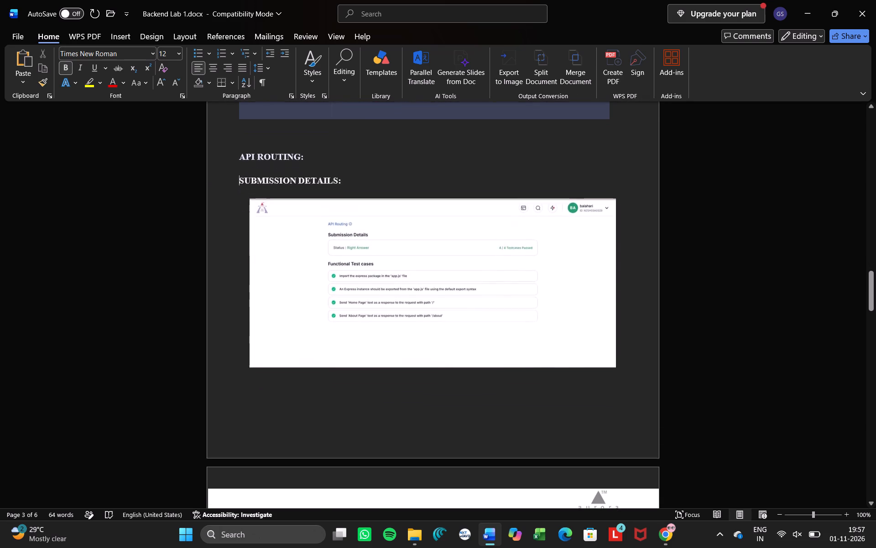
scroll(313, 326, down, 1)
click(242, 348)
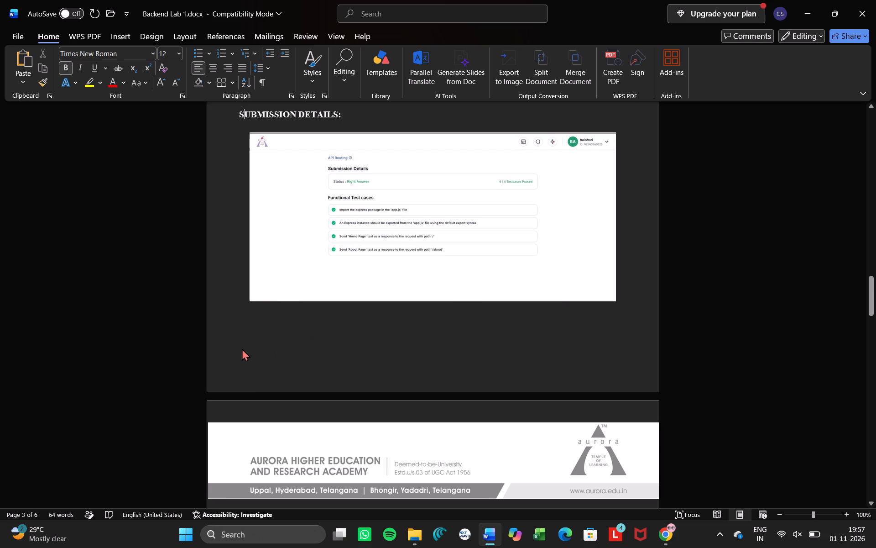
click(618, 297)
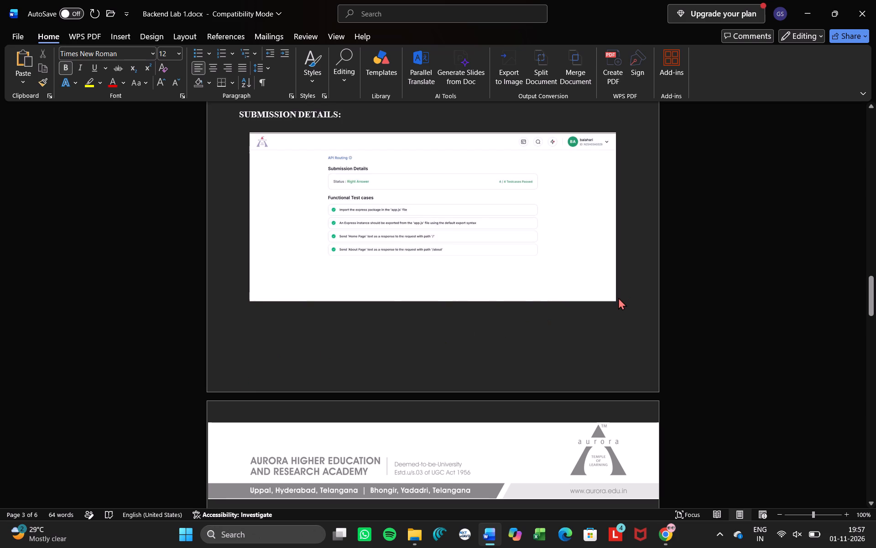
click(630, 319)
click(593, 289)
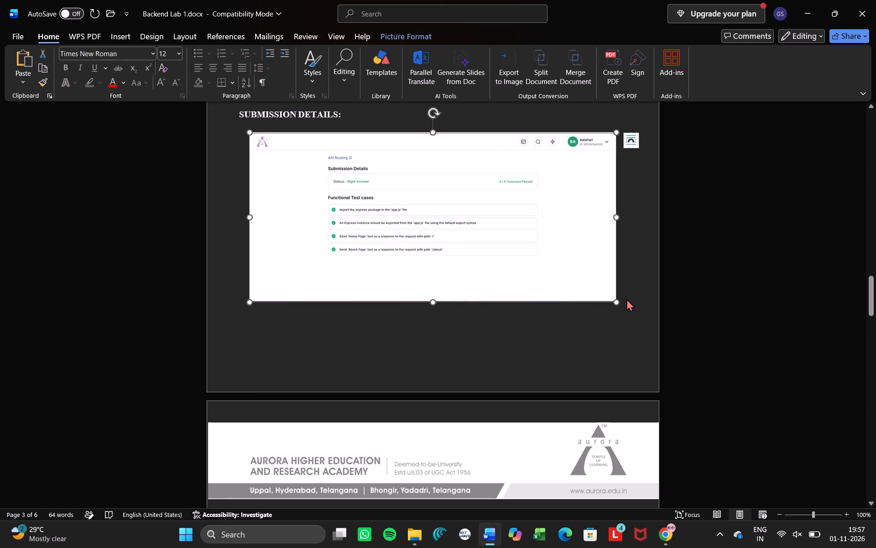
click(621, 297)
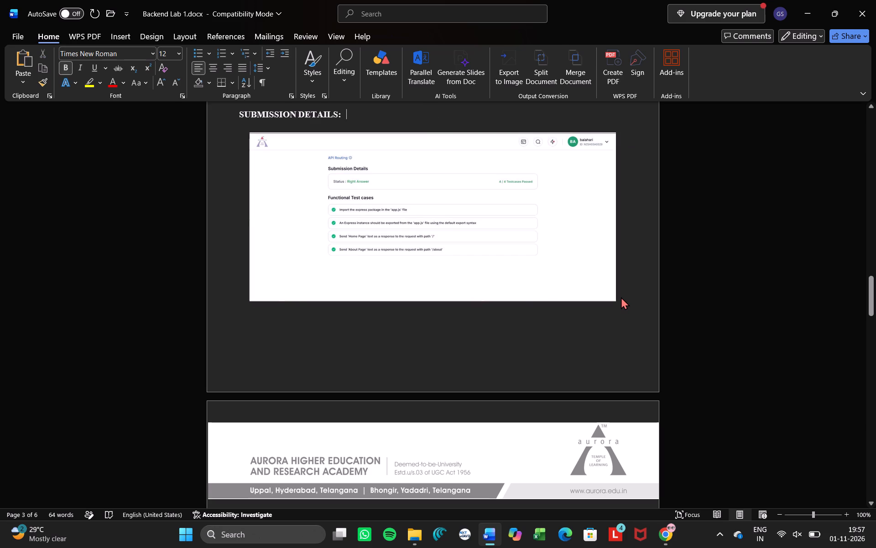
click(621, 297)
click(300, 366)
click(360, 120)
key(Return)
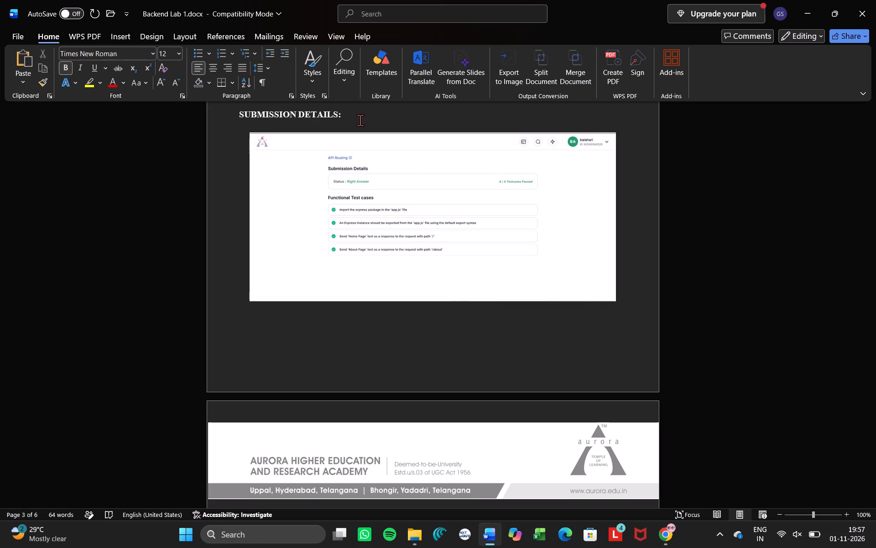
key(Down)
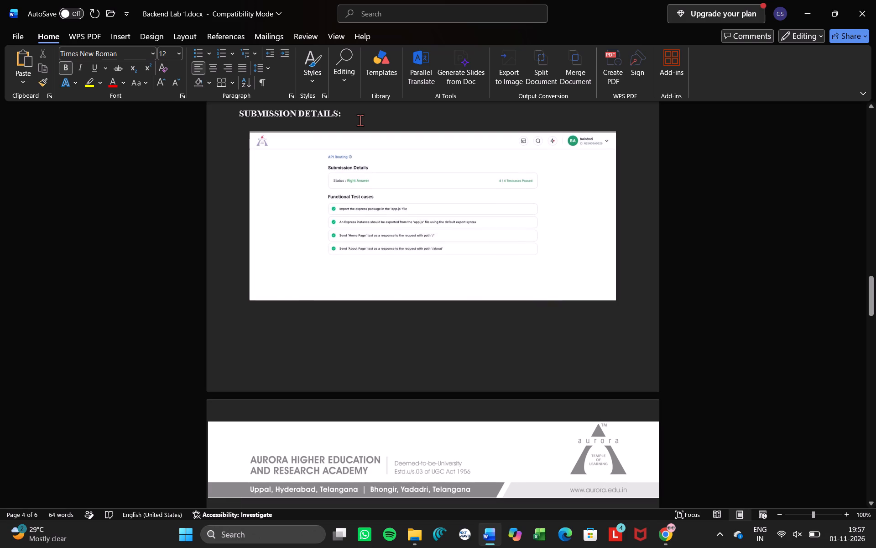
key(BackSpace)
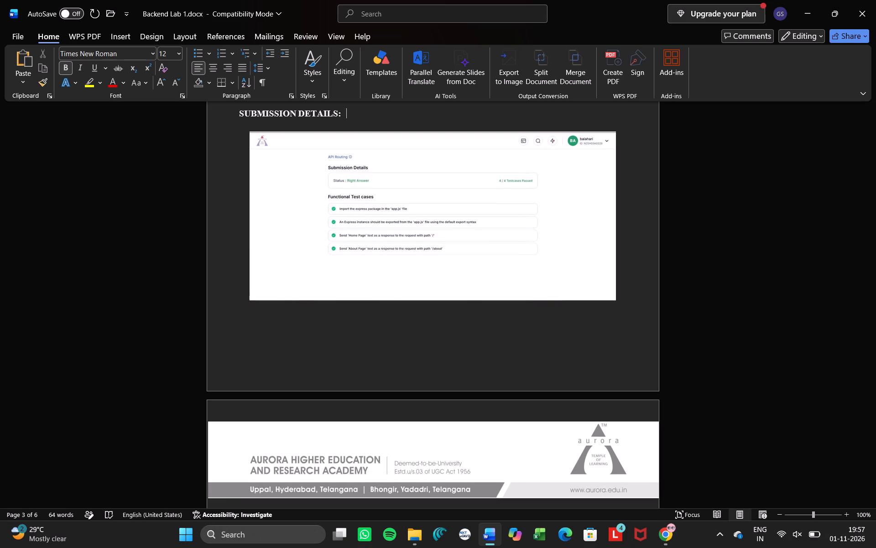
Add a CODE: heading on the empty line at the top of page 4, above the API Routing code picture.
key(Down)
text(CO)
text(DE)
key(shift+colon)
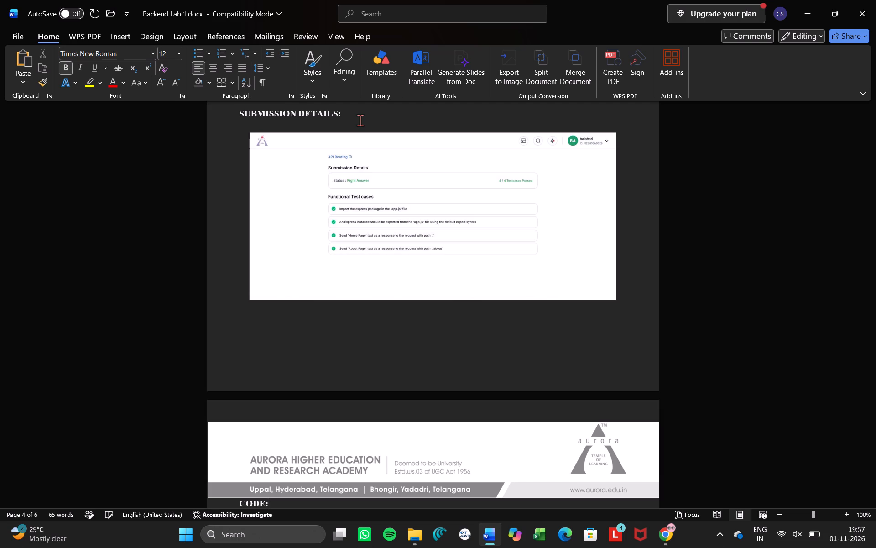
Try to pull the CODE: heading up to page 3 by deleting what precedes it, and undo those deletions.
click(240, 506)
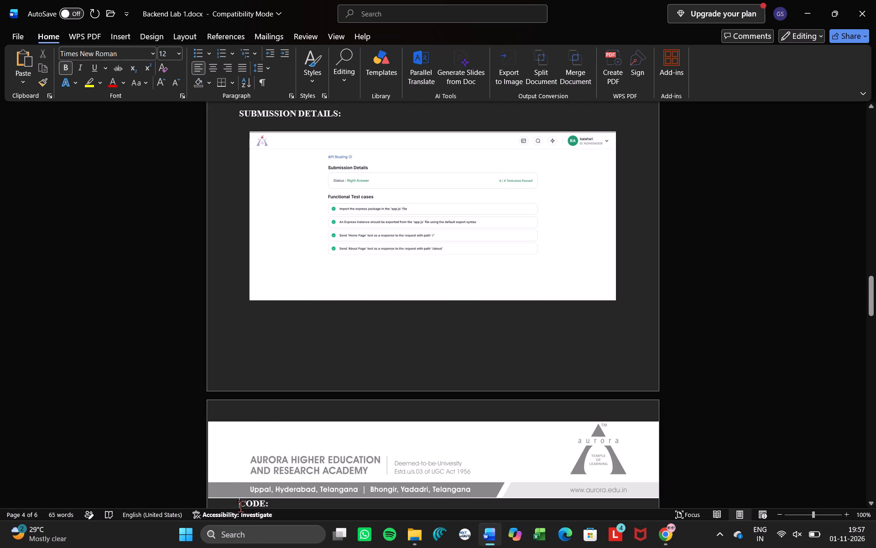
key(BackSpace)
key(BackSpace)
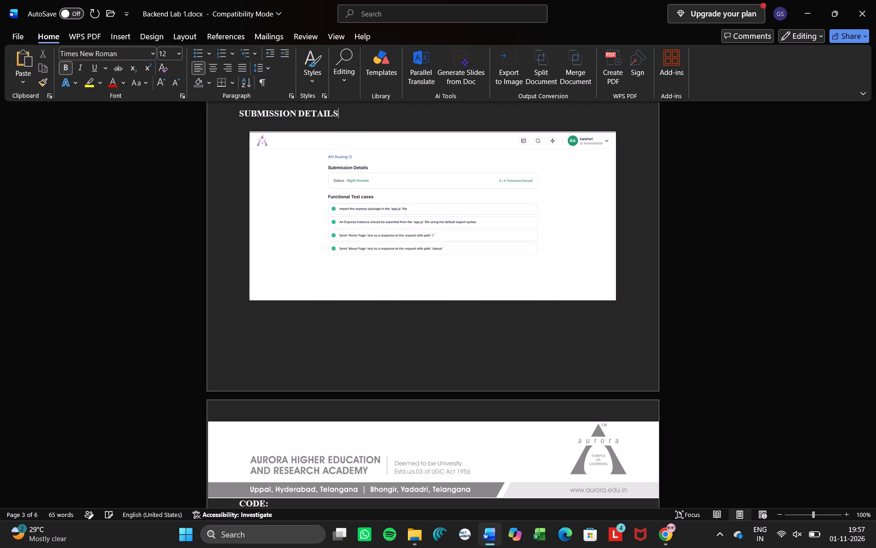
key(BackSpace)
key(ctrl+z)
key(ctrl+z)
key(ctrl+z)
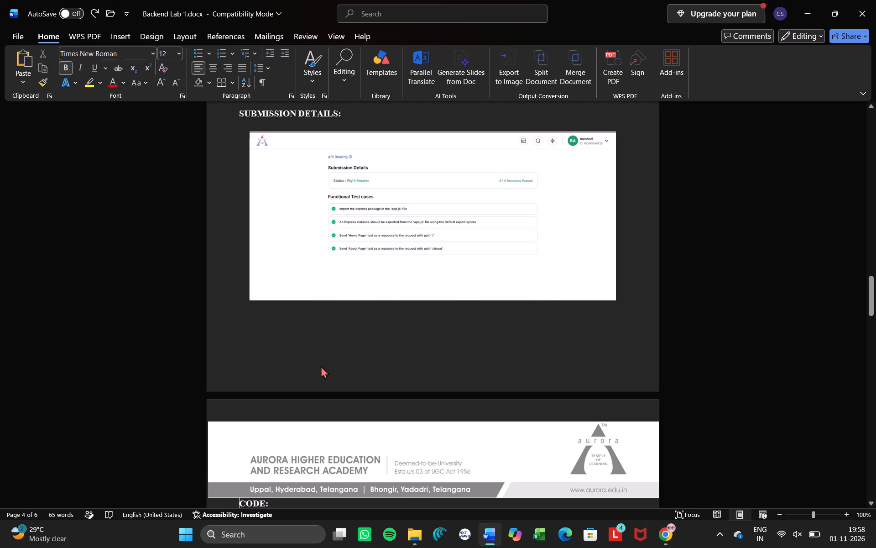
Remove one blank line between the Today's Date code picture and the API ROUTING: heading on page 3.
scroll(321, 366, up, 3)
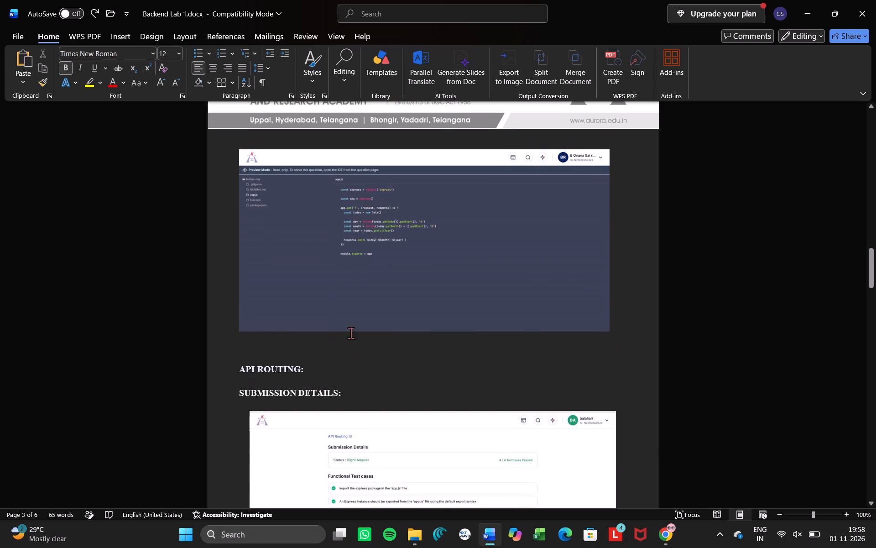
click(238, 369)
key(BackSpace)
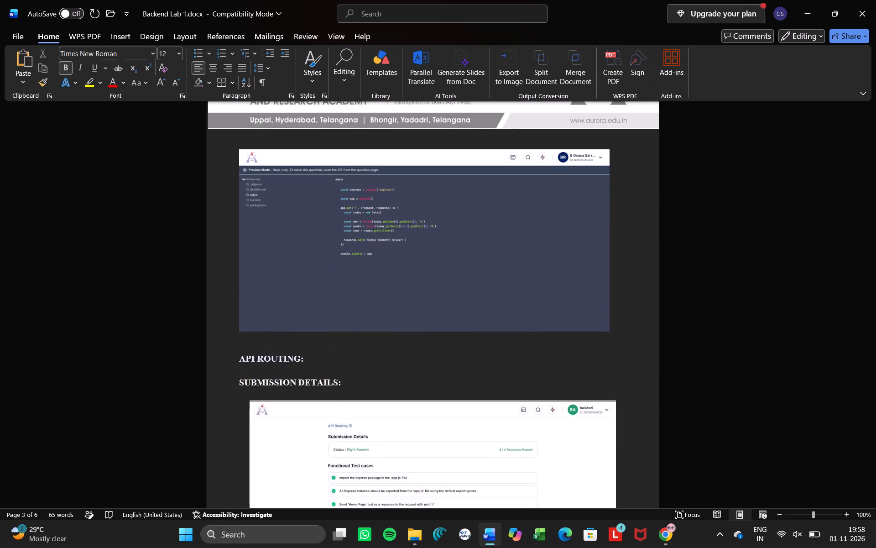
Shrink the Today's Date app.js code picture on page 3 further, keeping its proportions, to free space below it.
scroll(270, 457, down, 4)
scroll(270, 457, up, 1)
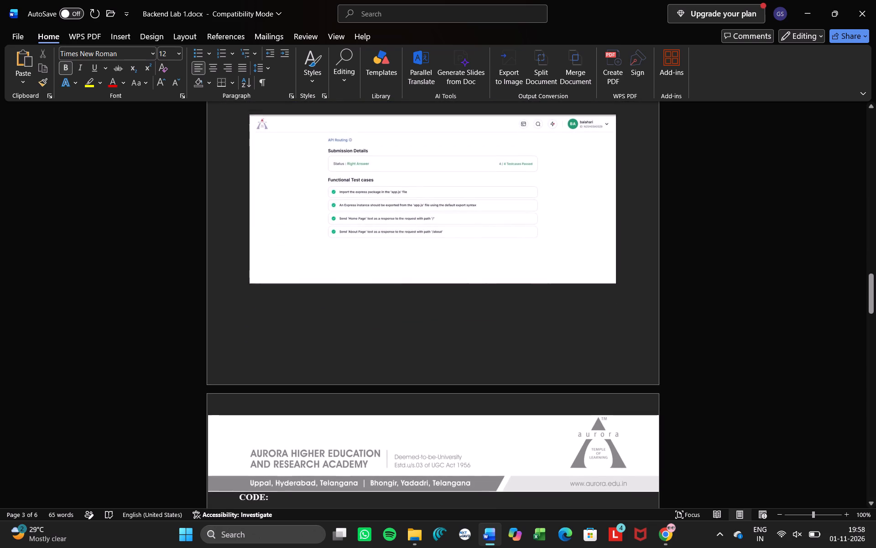
scroll(270, 457, up, 1)
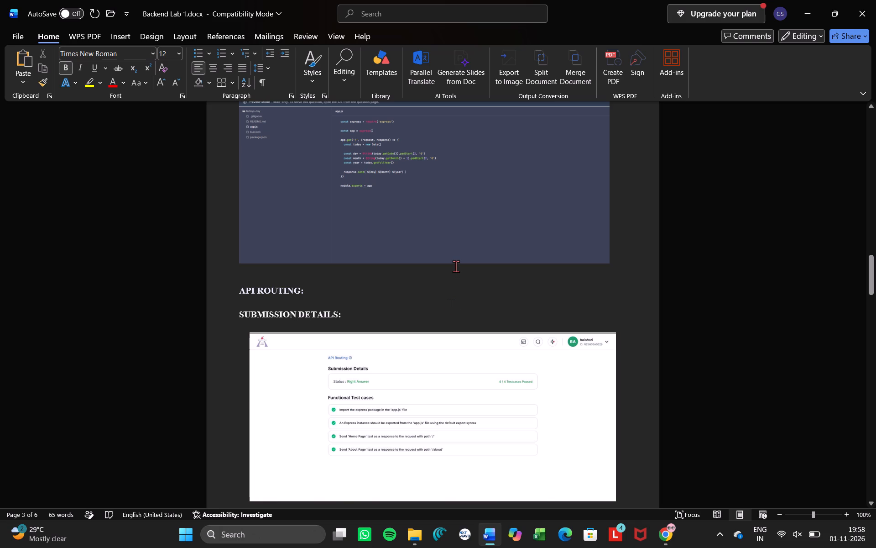
click(456, 266)
click(456, 256)
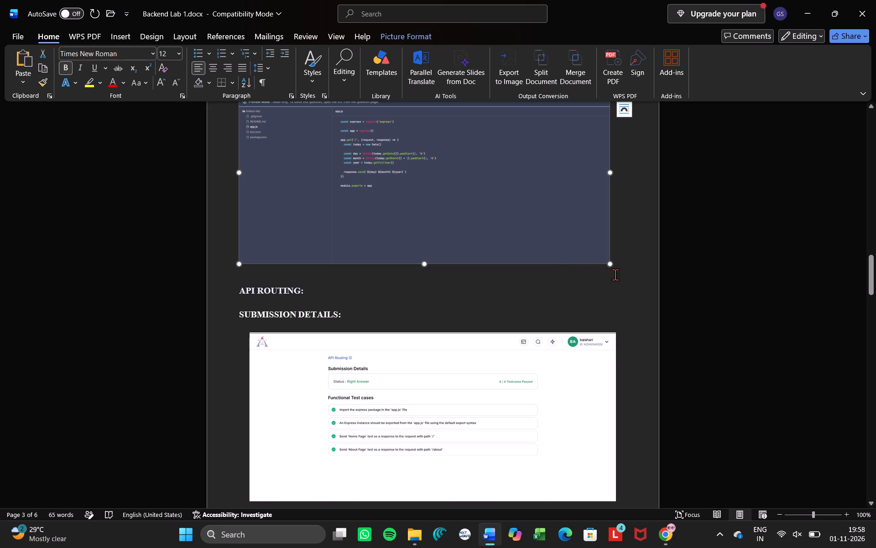
drag(611, 267, 583, 254)
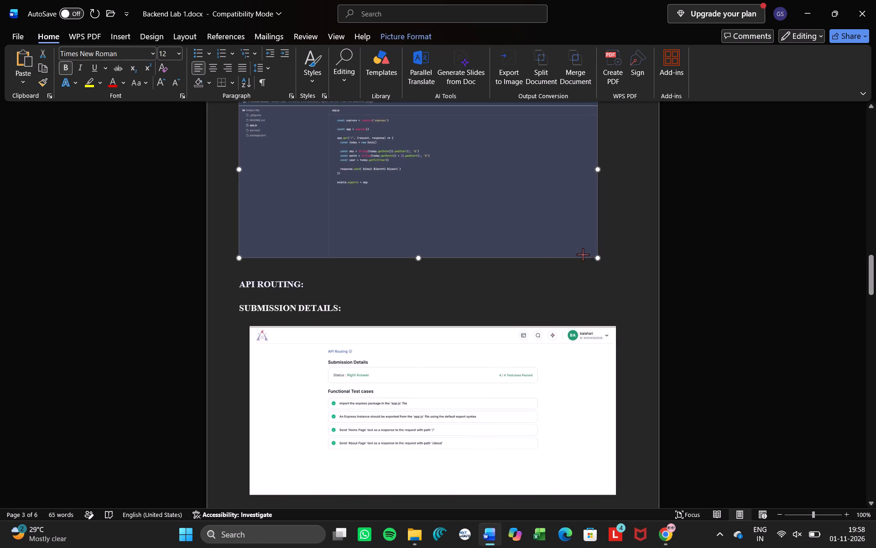
drag(583, 254, 571, 248)
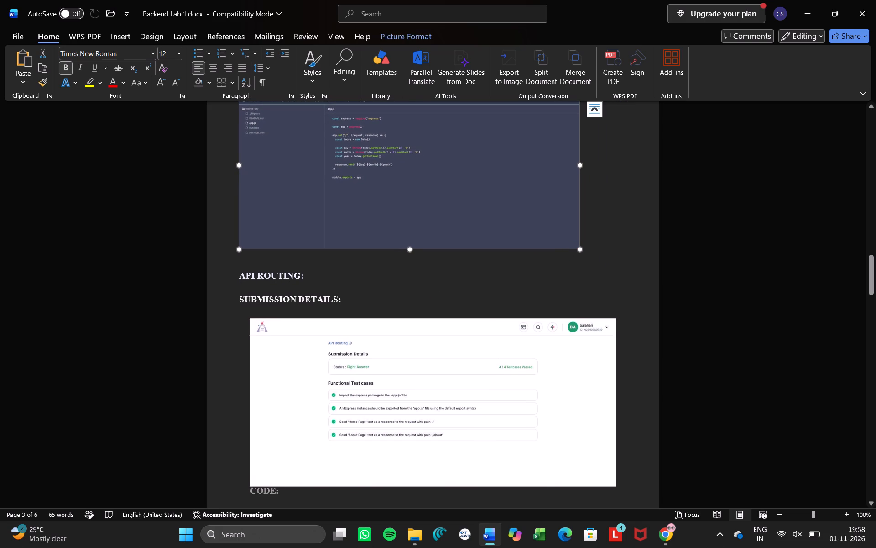
Delete the CODE: heading and its empty line at the top of page 4, above the API Routing code picture.
scroll(485, 311, down, 1)
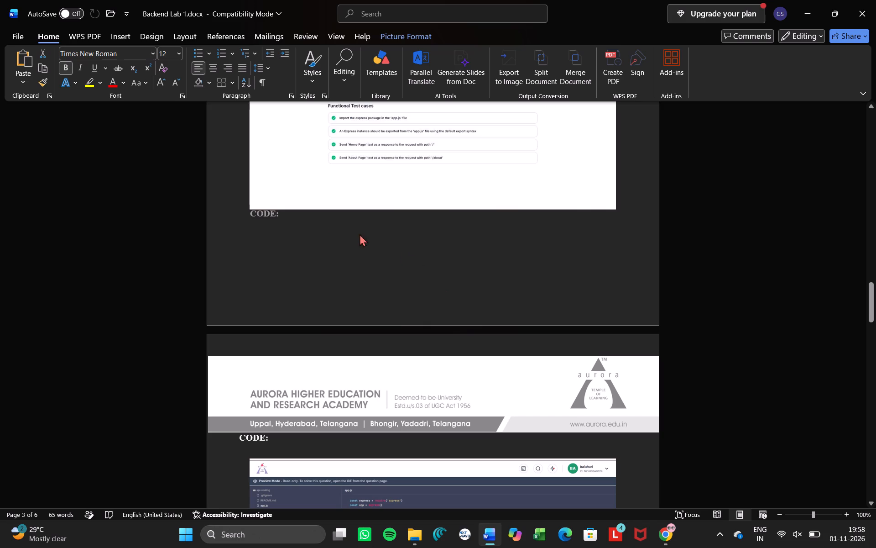
click(279, 212)
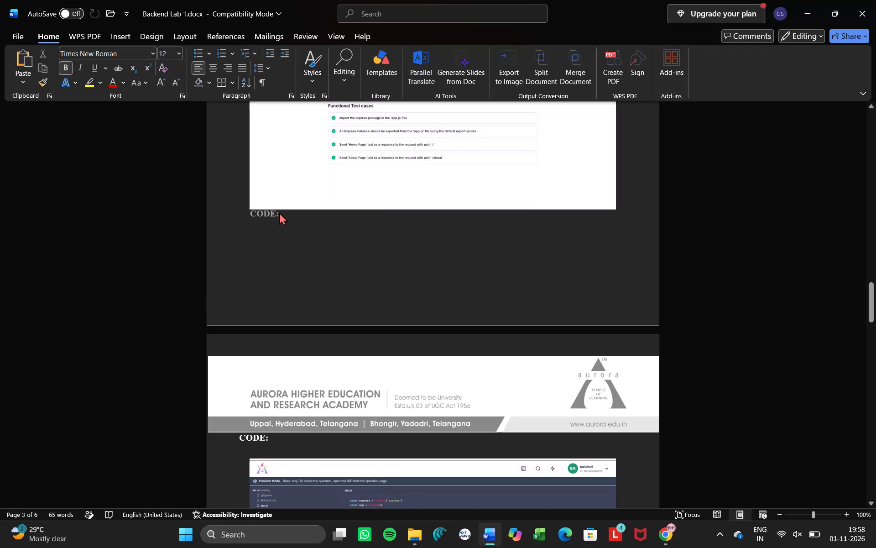
click(626, 205)
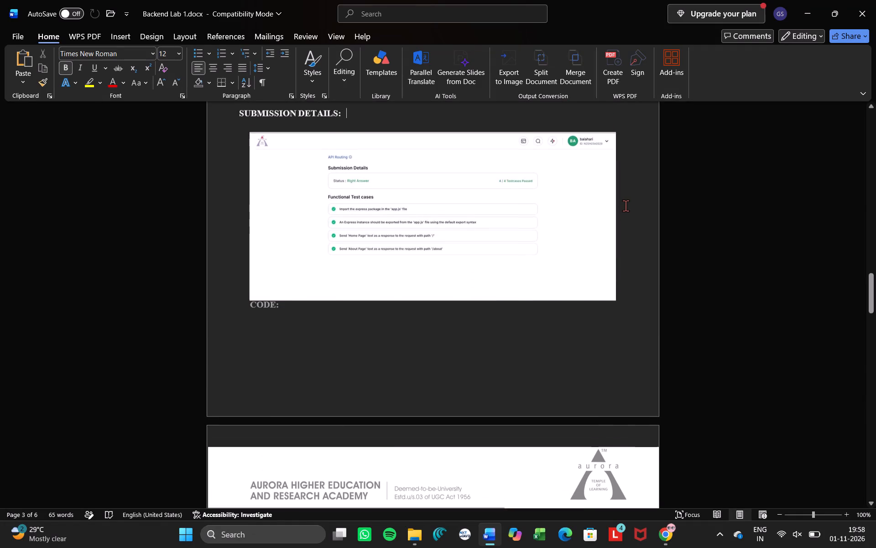
scroll(626, 205, right, 1)
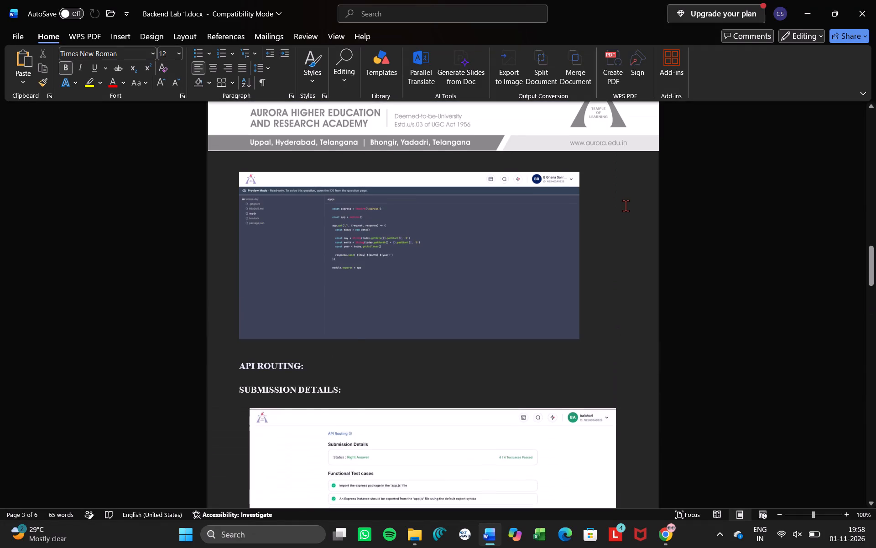
scroll(626, 205, right, 4)
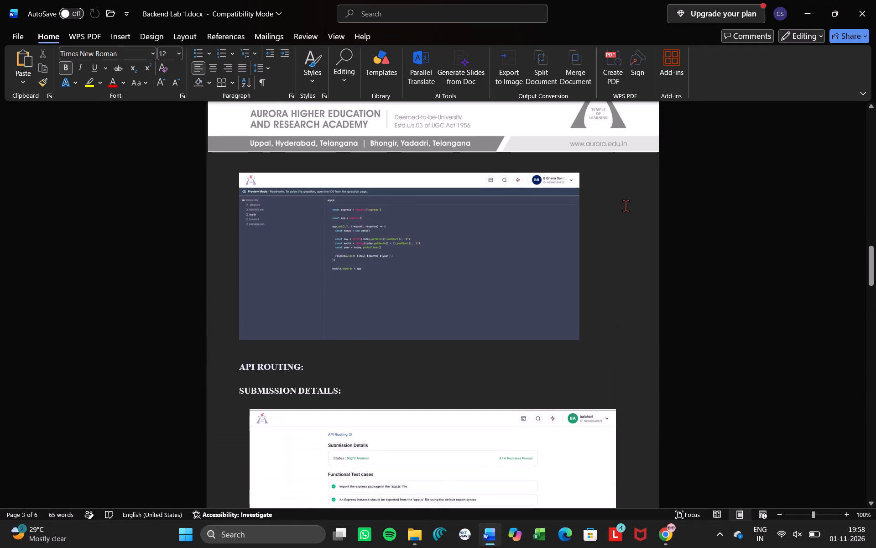
scroll(626, 205, right, 1)
scroll(626, 205, up, 1)
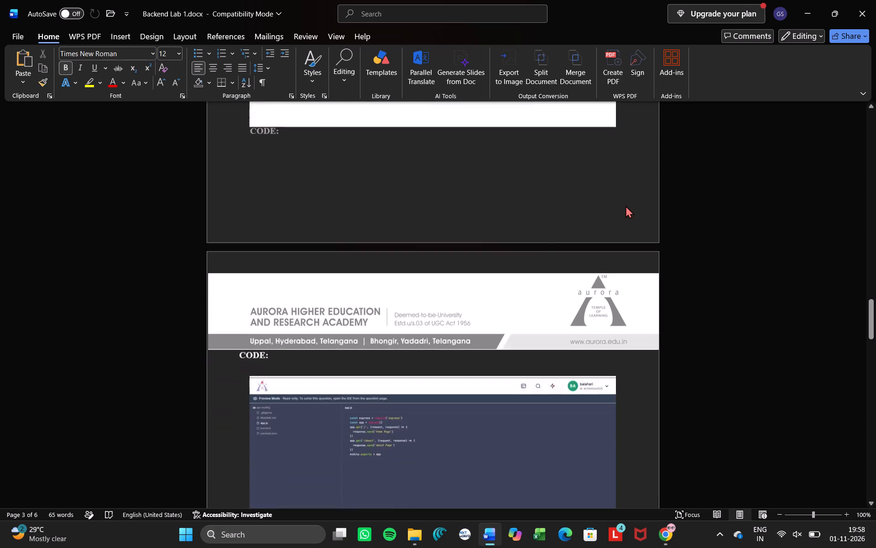
scroll(626, 205, up, 2)
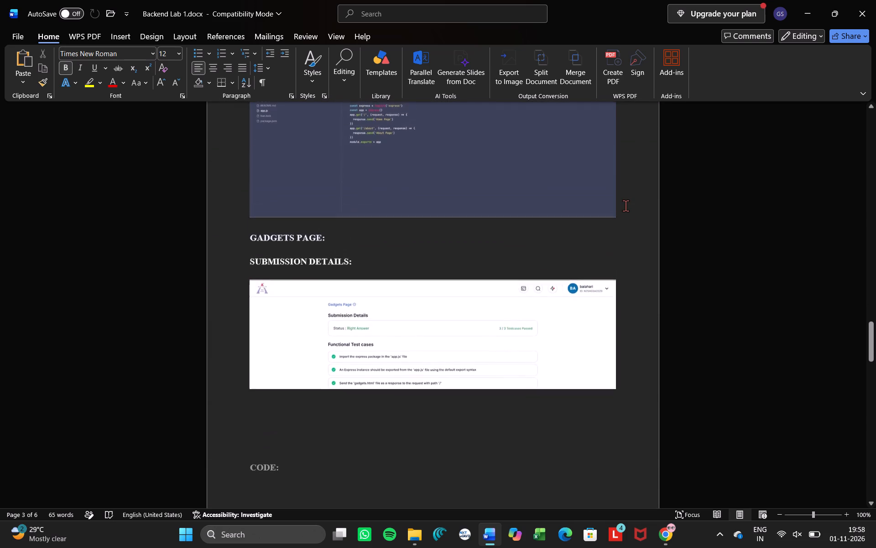
scroll(626, 205, up, 1)
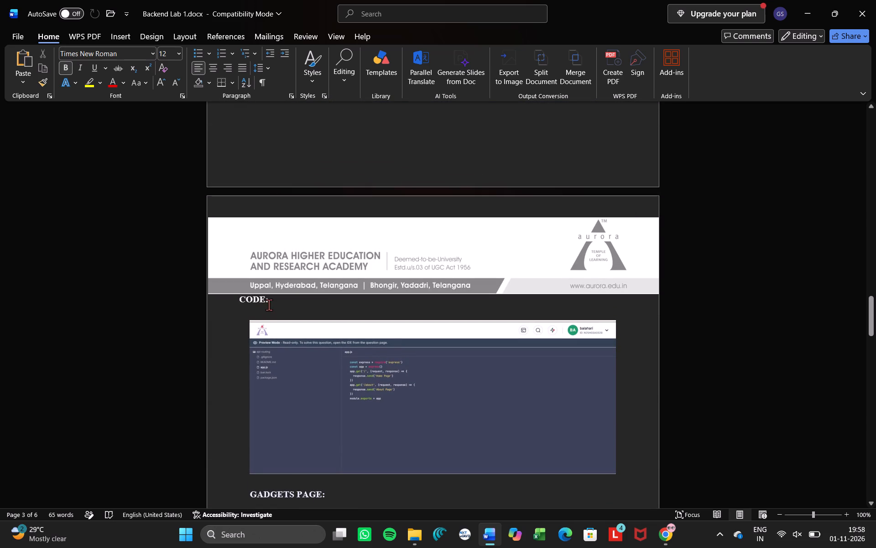
drag(272, 301, 242, 301)
key(BackSpace)
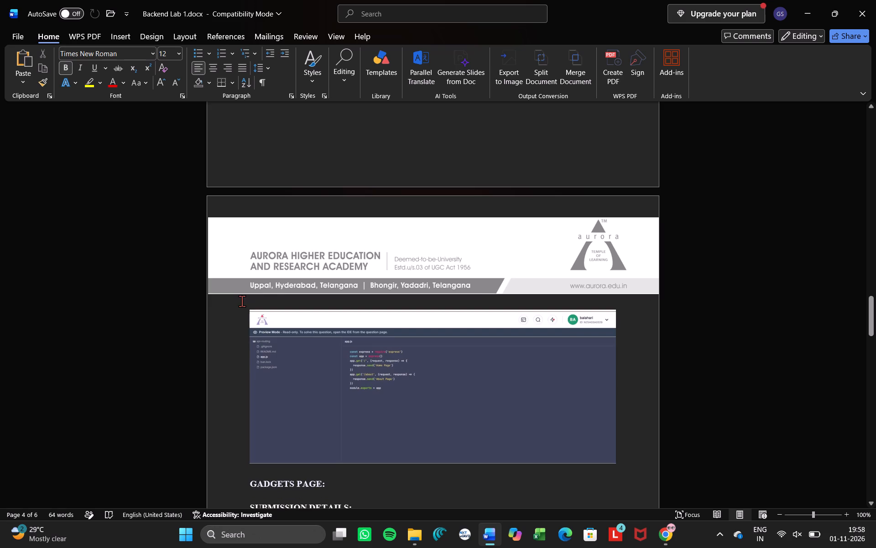
key(BackSpace)
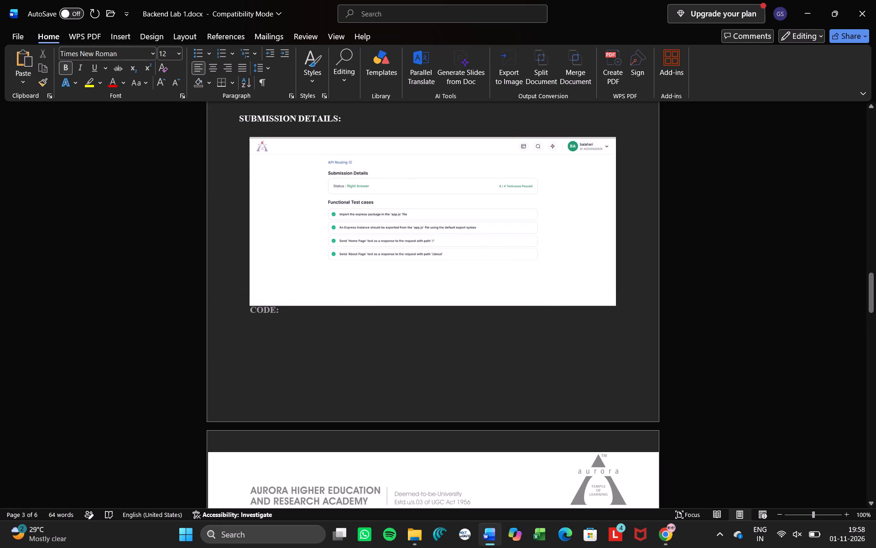
Switch to Chrome, close the Today's Date code preview, and open the API Routing question from the Coding Practice list.
scroll(339, 277, up, 3)
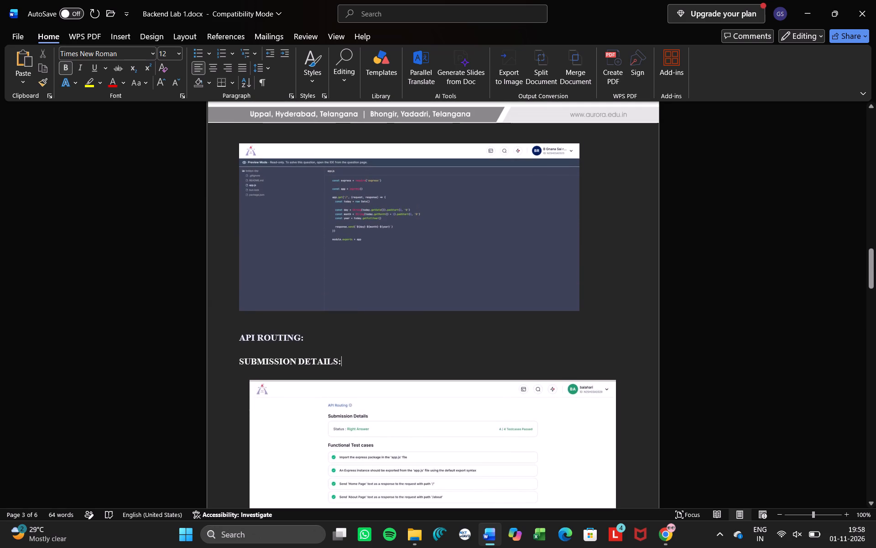
scroll(339, 277, down, 1)
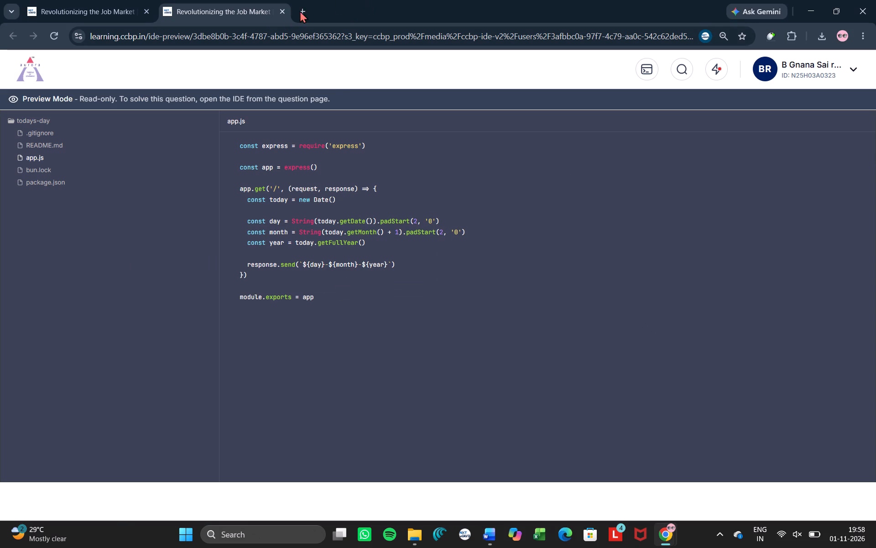
click(279, 10)
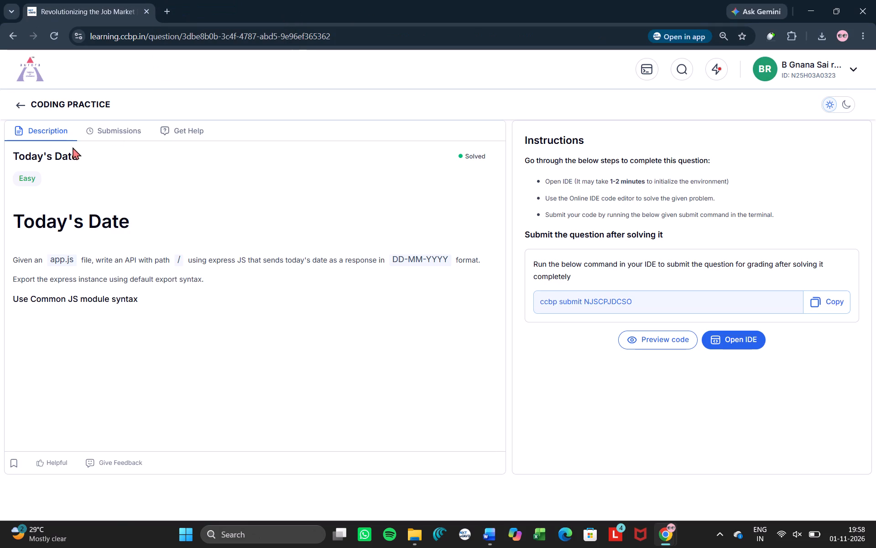
click(20, 108)
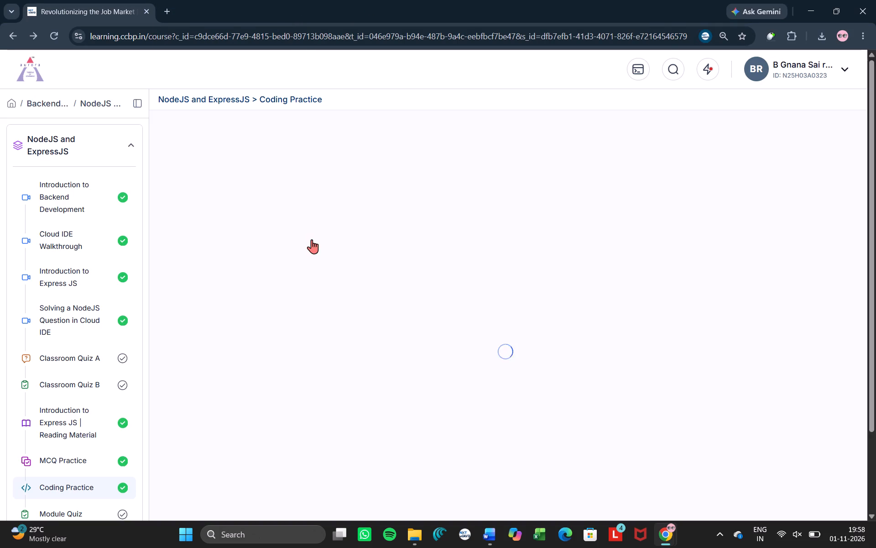
click(325, 281)
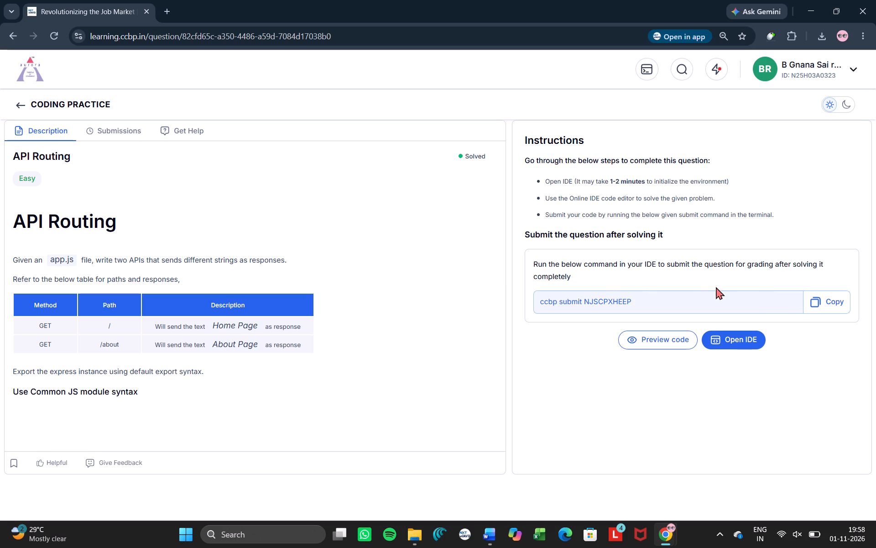
Open the IDE for API Routing, copying the question's submit command and closing the session active in another window.
click(740, 336)
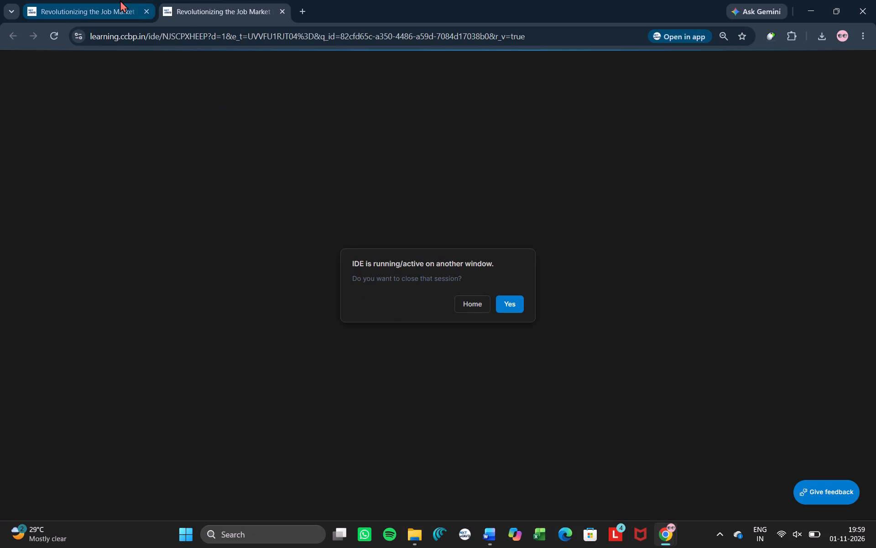
click(120, 0)
click(809, 299)
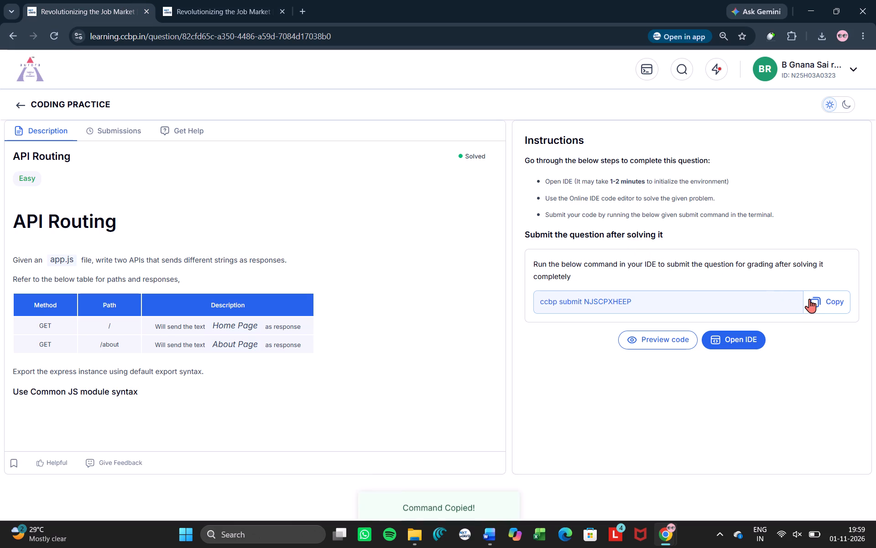
click(245, 0)
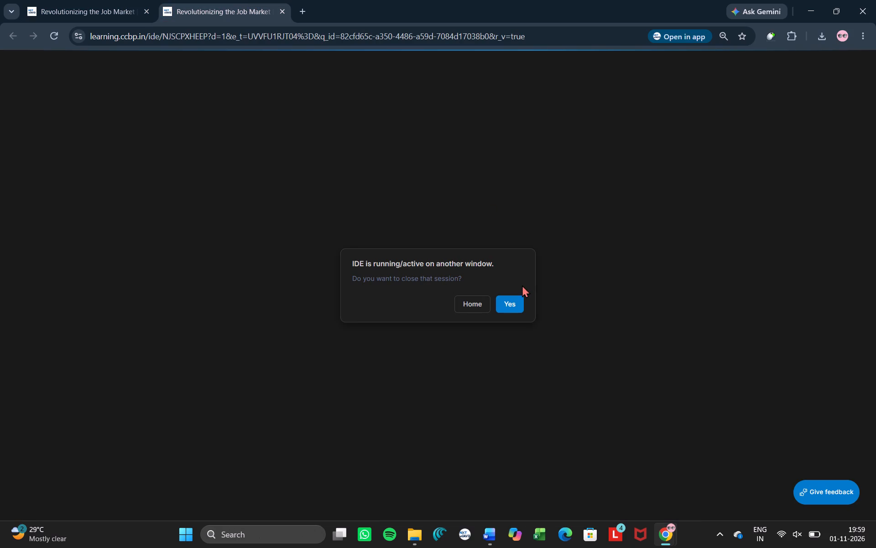
click(521, 299)
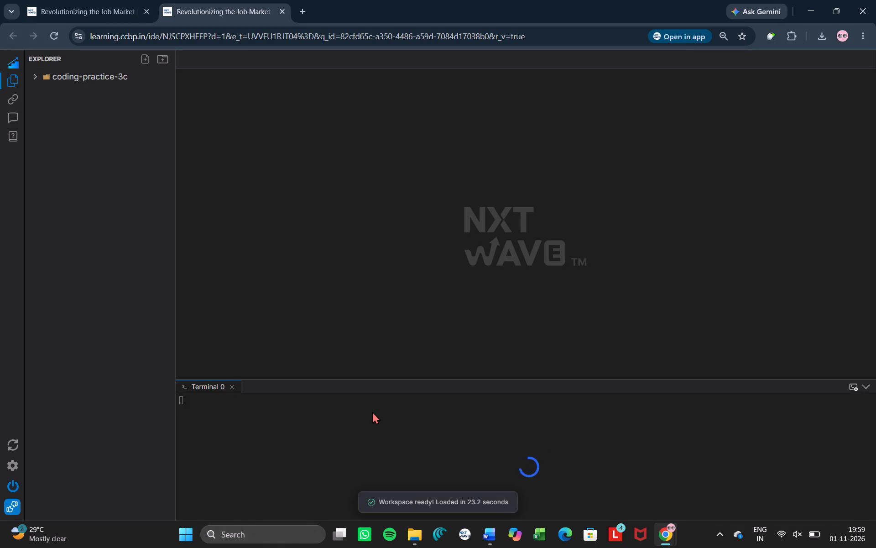
Run the copied submit command in the IDE terminal and open the resulting submission URL.
click(475, 432)
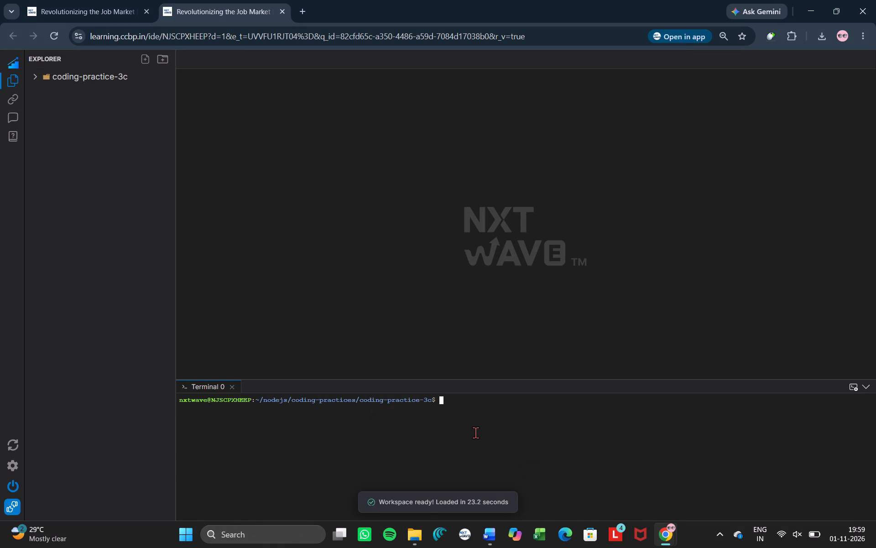
key(ctrl+shift+v)
key(Return)
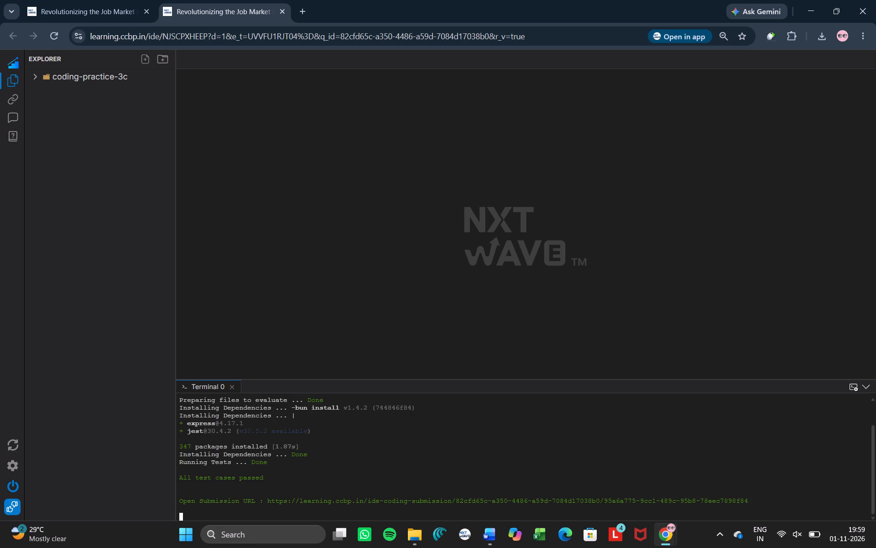
click(399, 499)
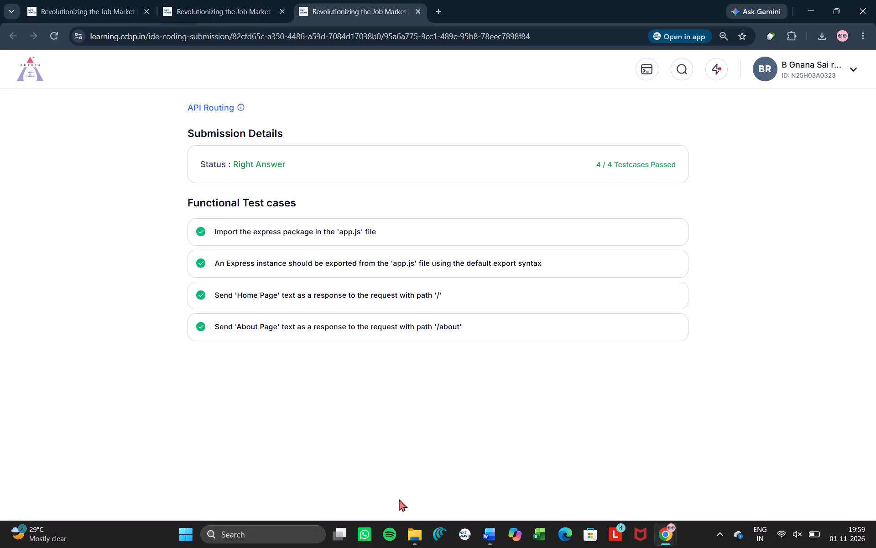
Capture a screenshot of the API Routing submission page, from the site header down past the functional test cases.
key(shift+super+s)
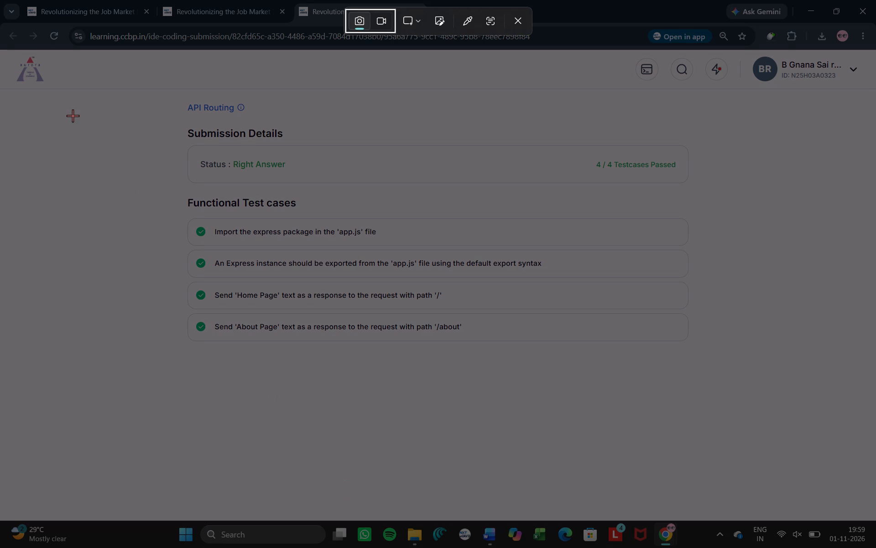
drag(0, 52, 704, 442)
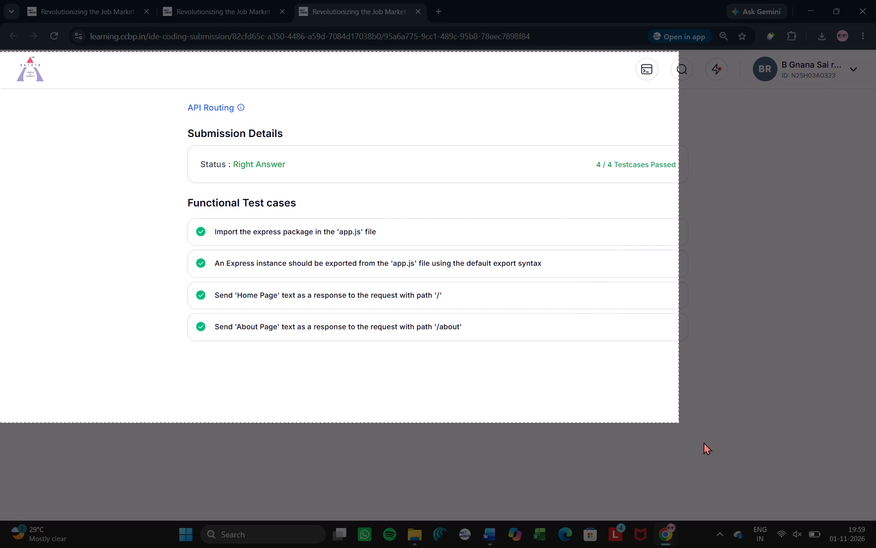
drag(704, 442, 875, 503)
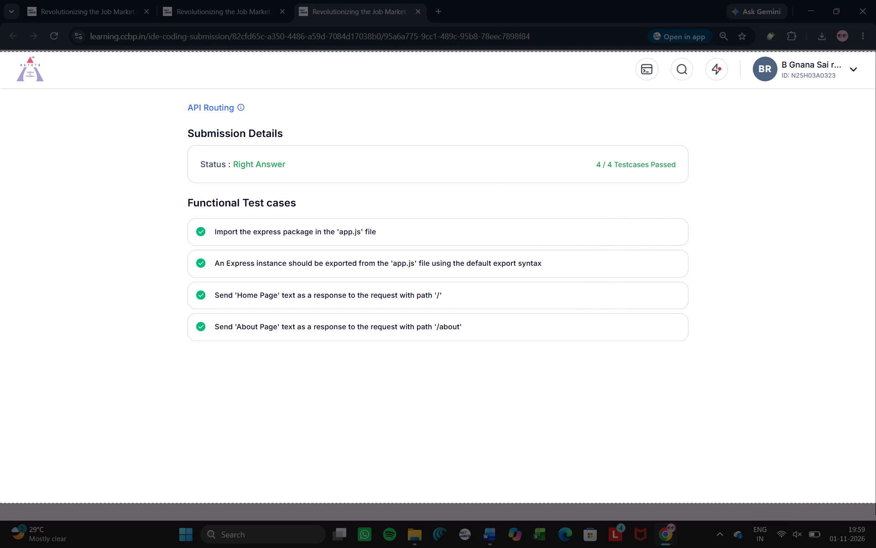
drag(875, 503, 875, 477)
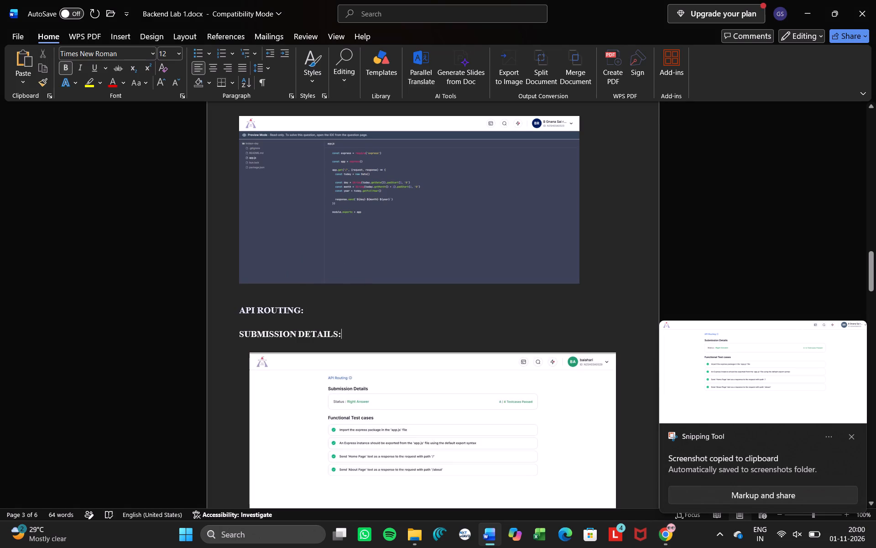
Switch to Word and delete the old API Routing submission picture below SUBMISSION DETAILS: on page 3.
scroll(332, 422, down, 1)
click(332, 419)
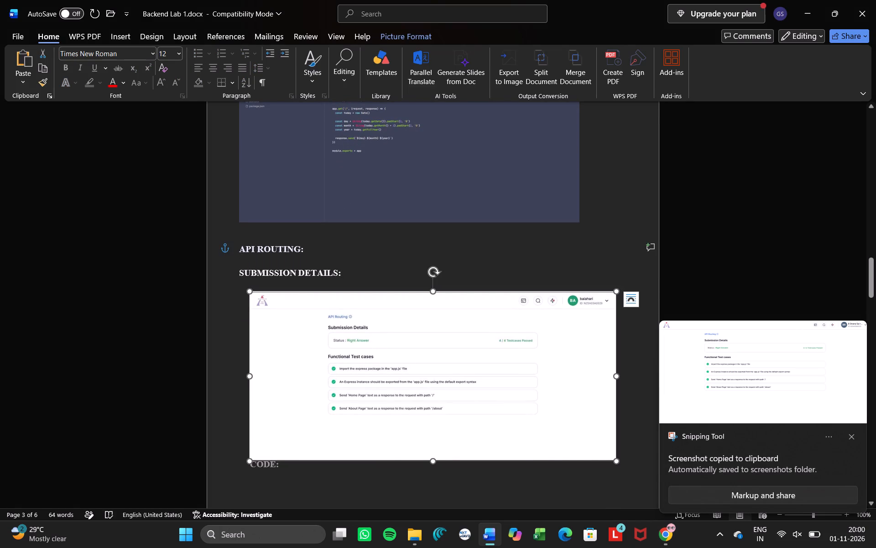
key(BackSpace)
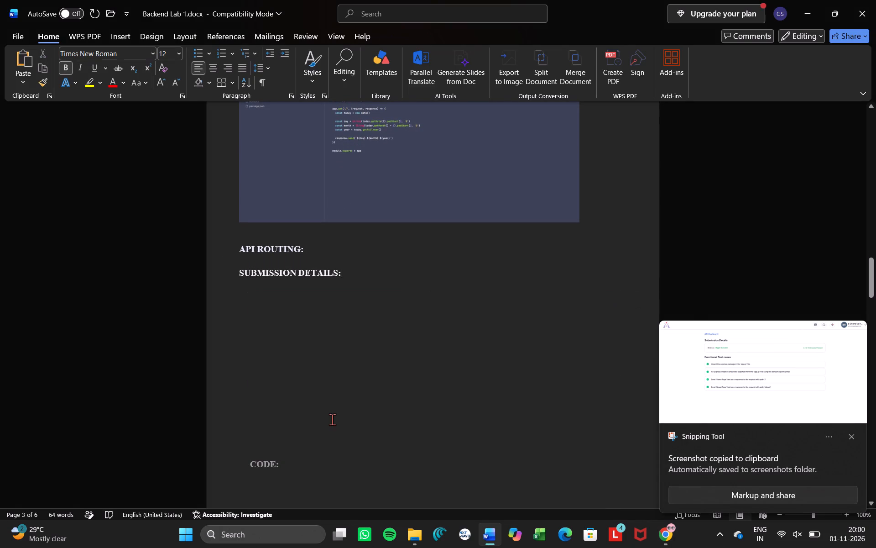
Add line breaks after the API Routing SUBMISSION DETAILS: heading on page 3 to make room for a picture.
click(250, 458)
click(409, 274)
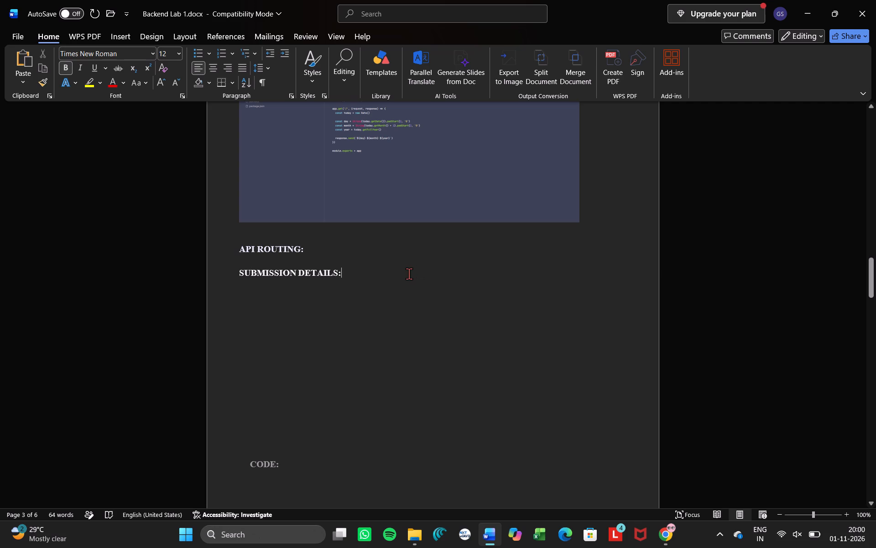
key(Return)
key(Return)
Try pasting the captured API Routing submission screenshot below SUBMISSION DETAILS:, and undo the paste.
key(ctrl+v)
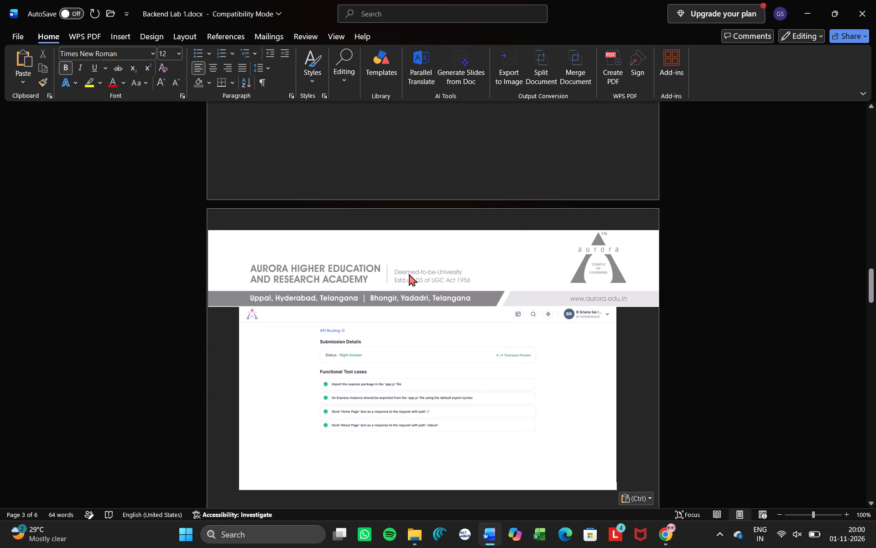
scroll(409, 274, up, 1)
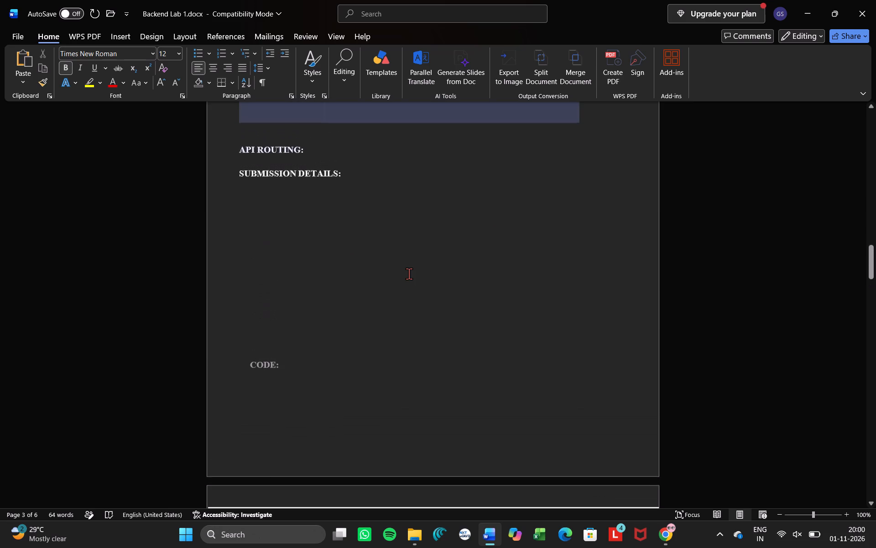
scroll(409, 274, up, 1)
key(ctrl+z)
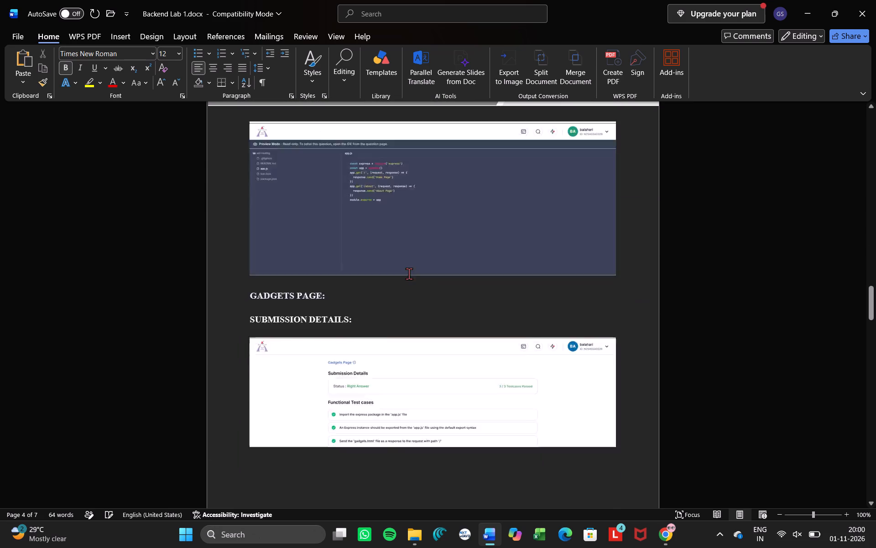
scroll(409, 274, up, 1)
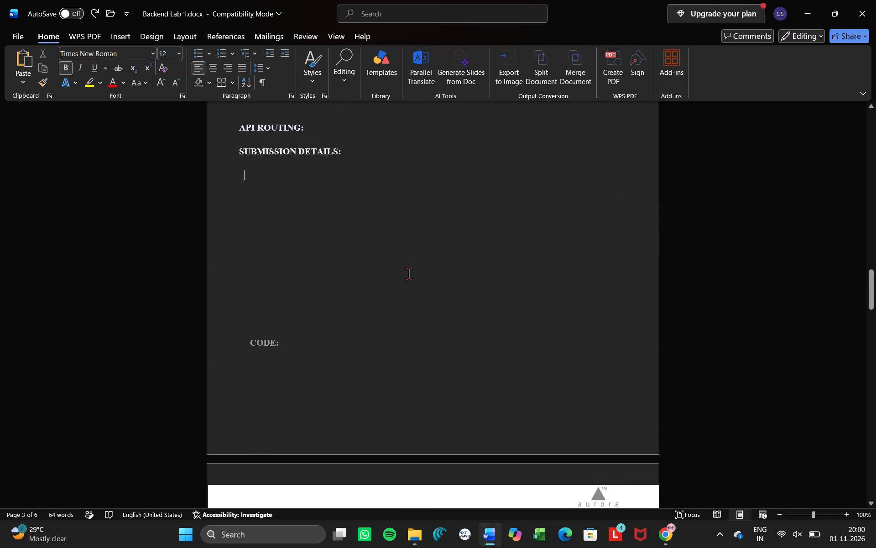
Paste the API Routing submission screenshot below SUBMISSION DETAILS: and shrink it so it fits on page 3 above CODE:.
scroll(409, 274, up, 3)
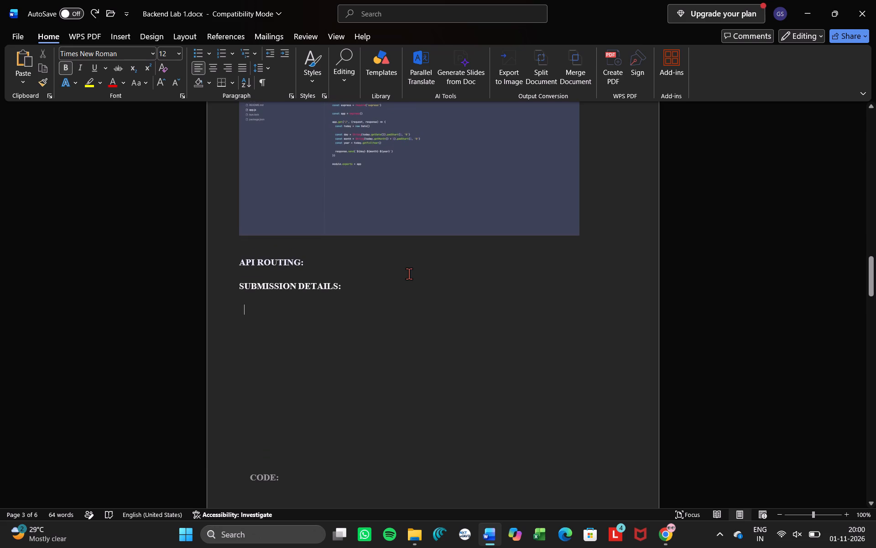
key(ctrl+v)
click(303, 341)
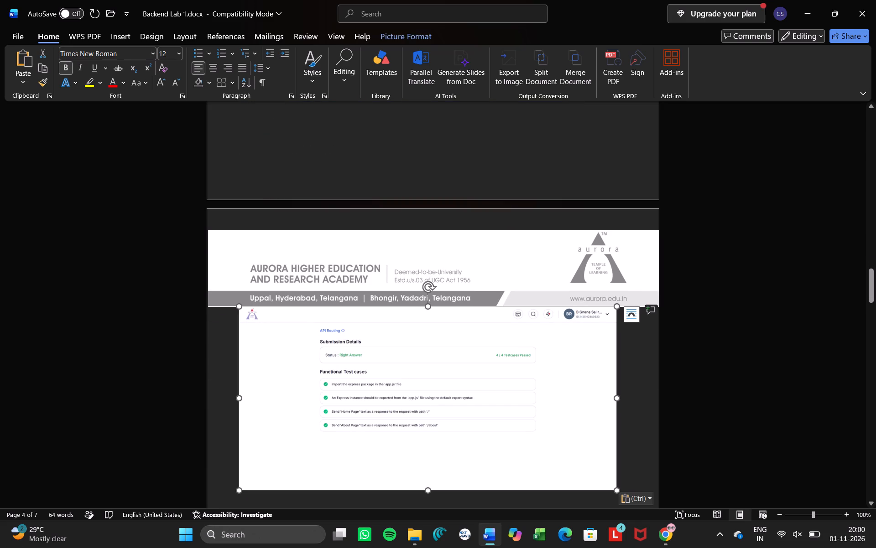
drag(617, 489, 517, 397)
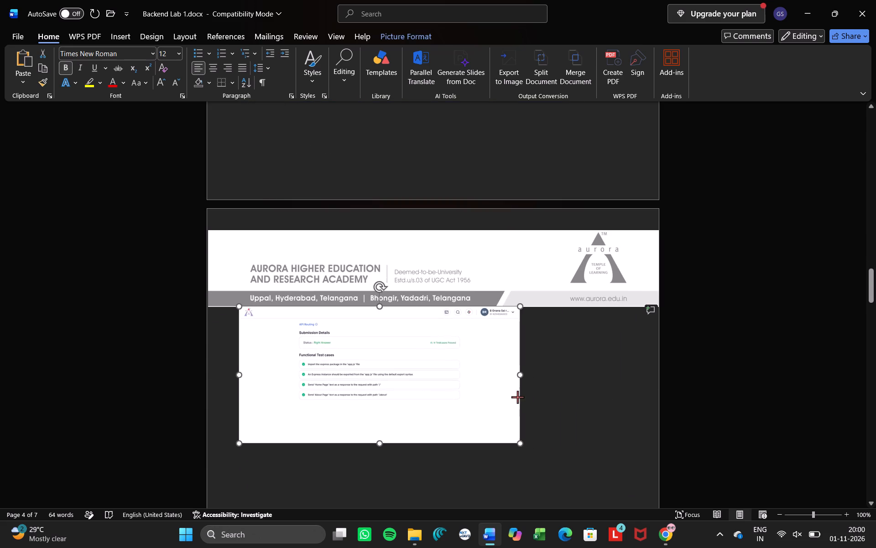
drag(517, 397, 425, 358)
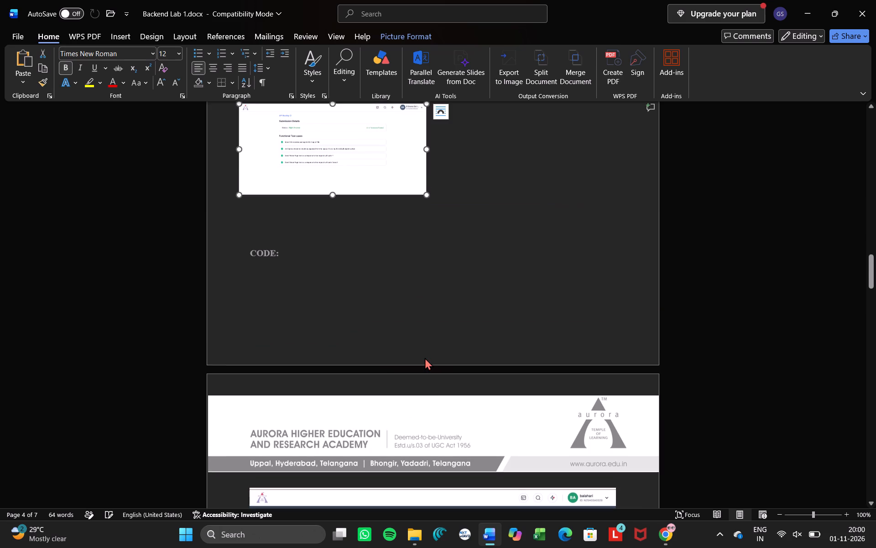
scroll(425, 358, up, 1)
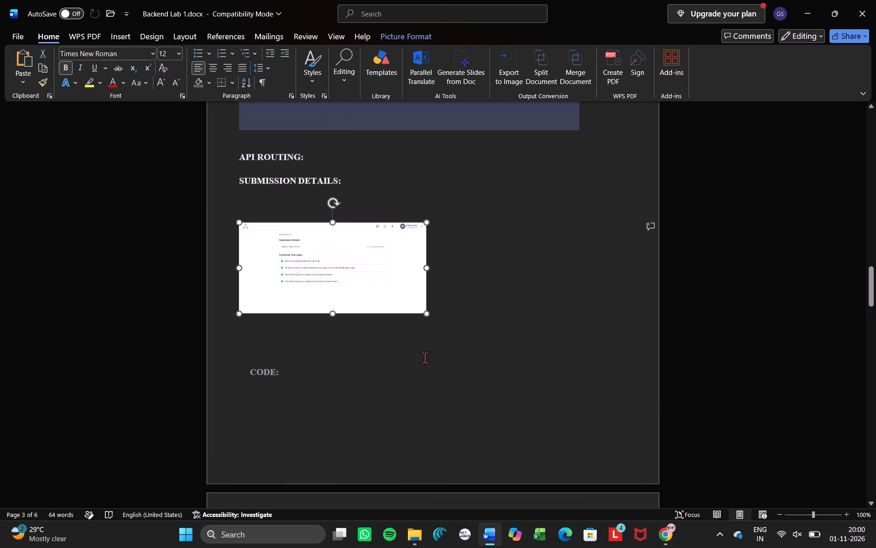
Enlarge and widen the API Routing submission picture to fill the space between SUBMISSION DETAILS: and CODE: on page 3.
click(364, 307)
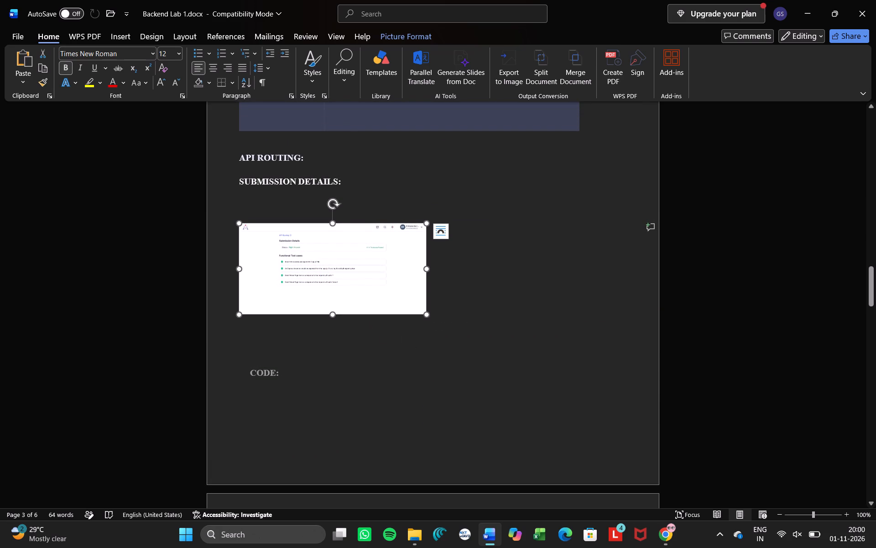
drag(429, 315, 471, 322)
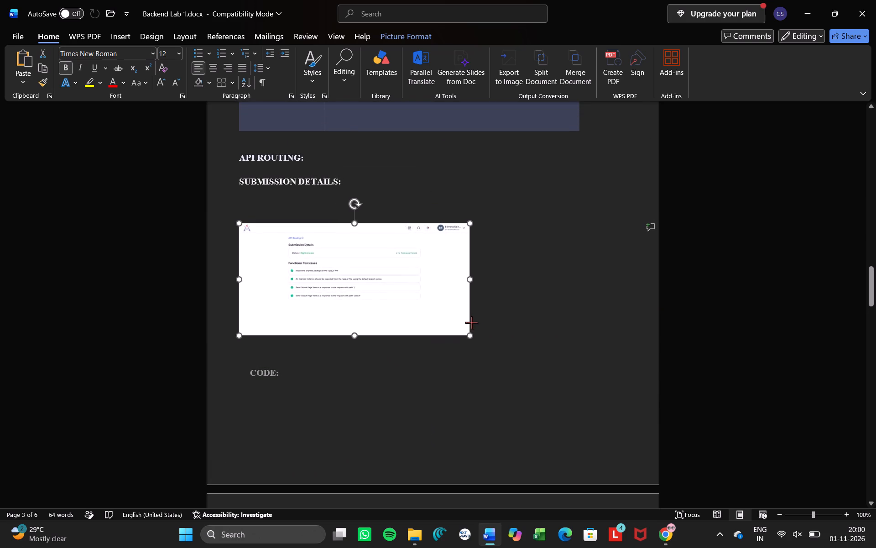
drag(471, 322, 513, 313)
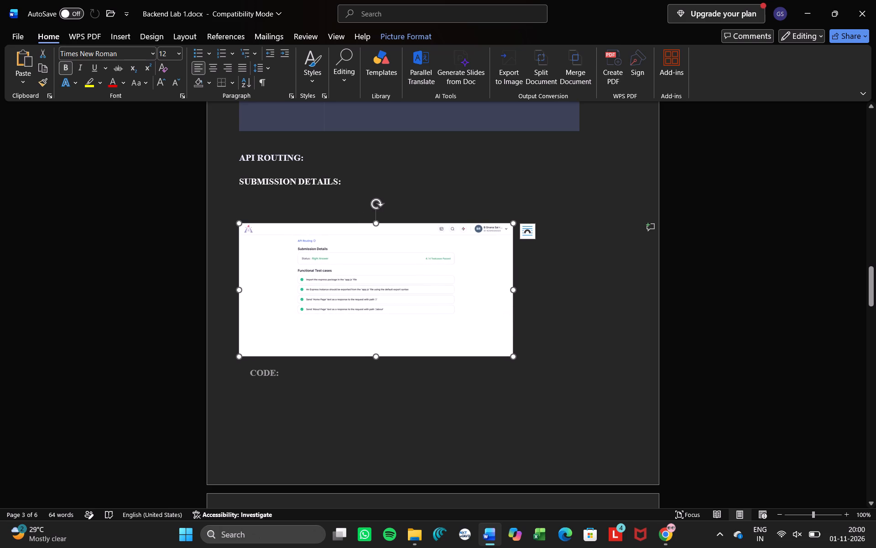
drag(239, 224, 237, 219)
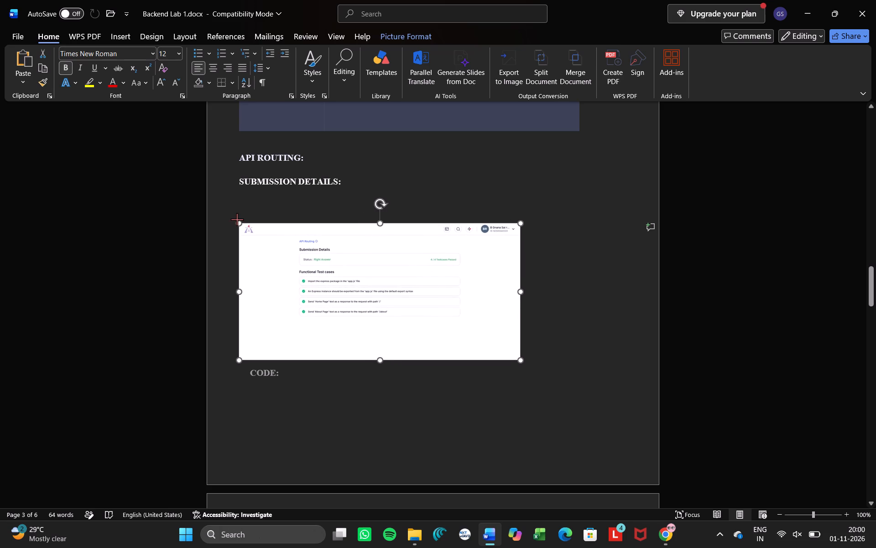
drag(237, 219, 236, 217)
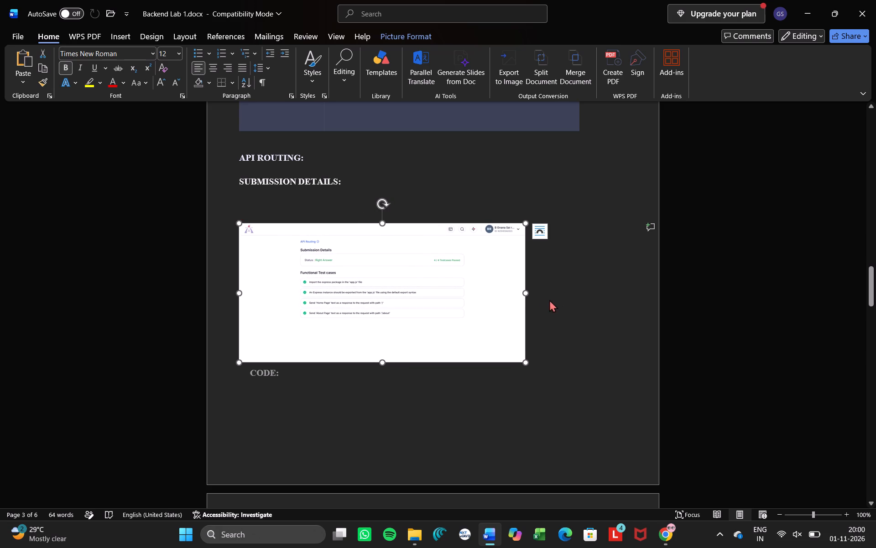
drag(526, 293, 557, 287)
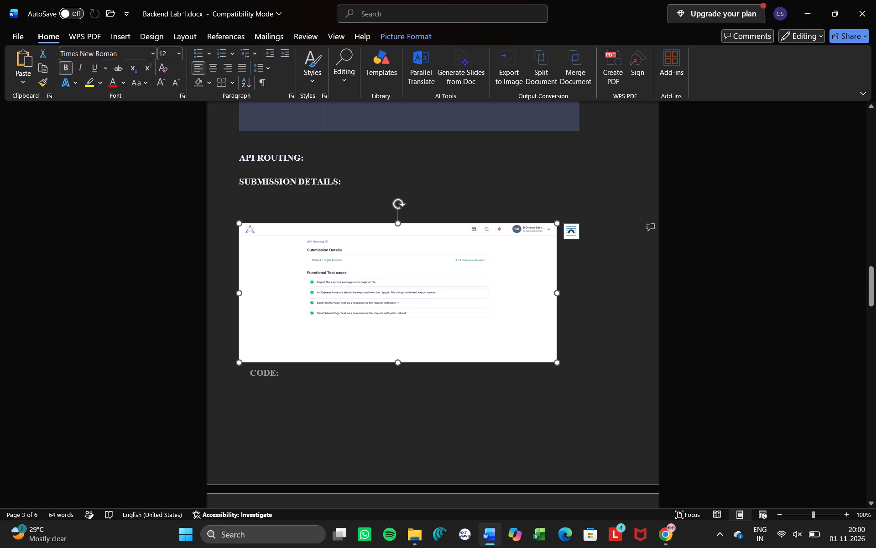
Switch to Chrome, close the API Routing submission and IDE pages, and open the question's code preview.
scroll(496, 365, down, 3)
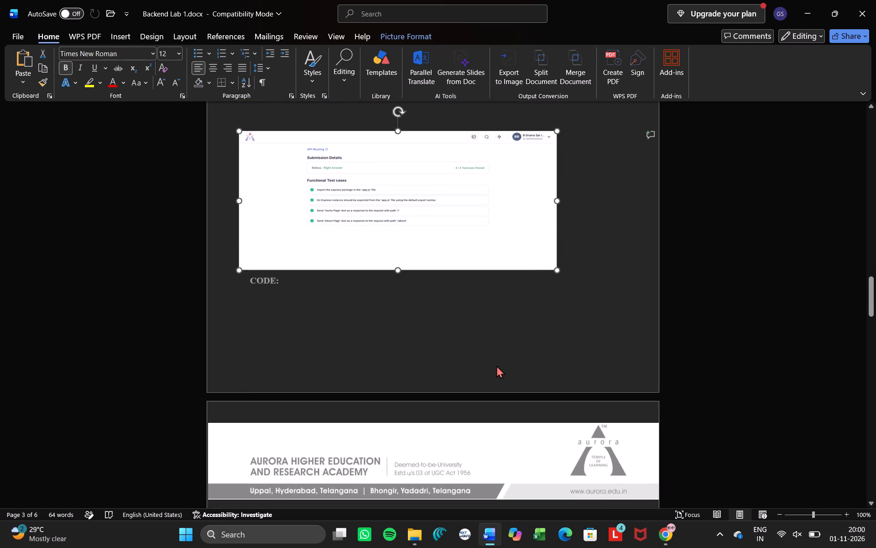
scroll(496, 365, down, 3)
scroll(496, 365, up, 4)
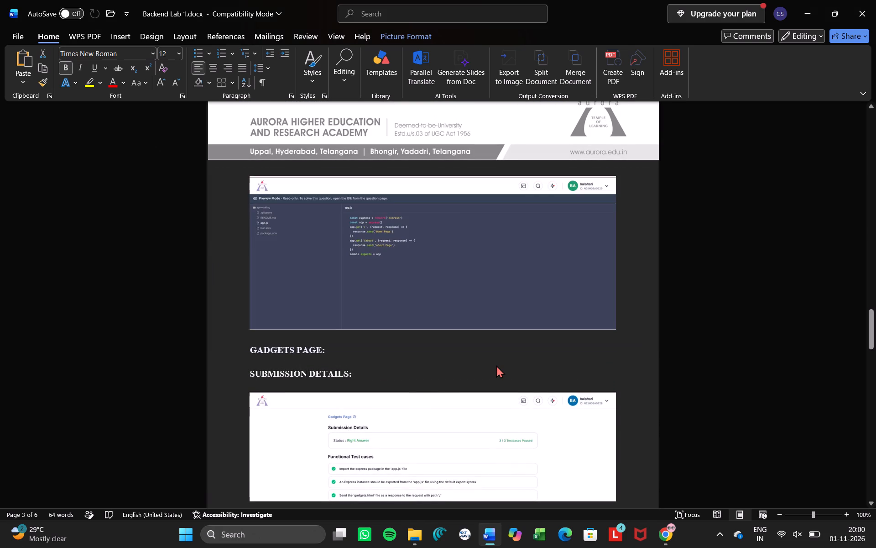
click(422, 9)
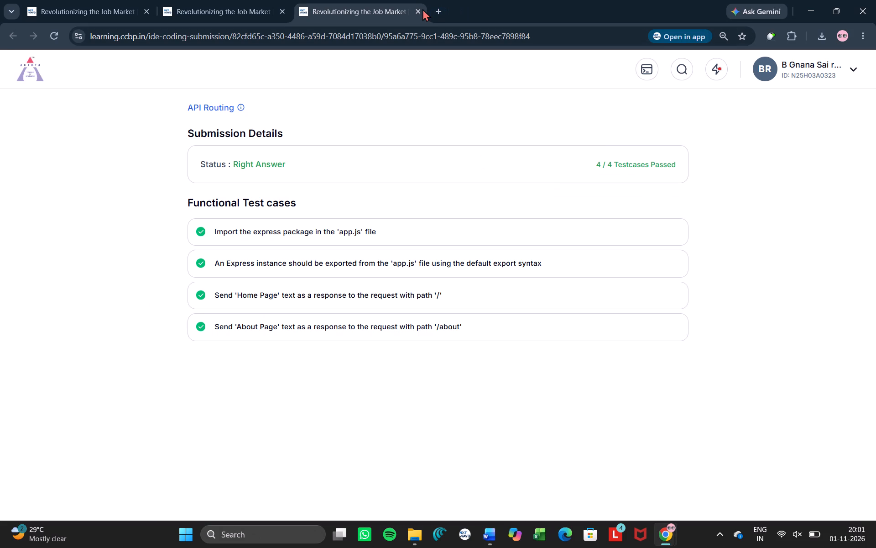
click(420, 10)
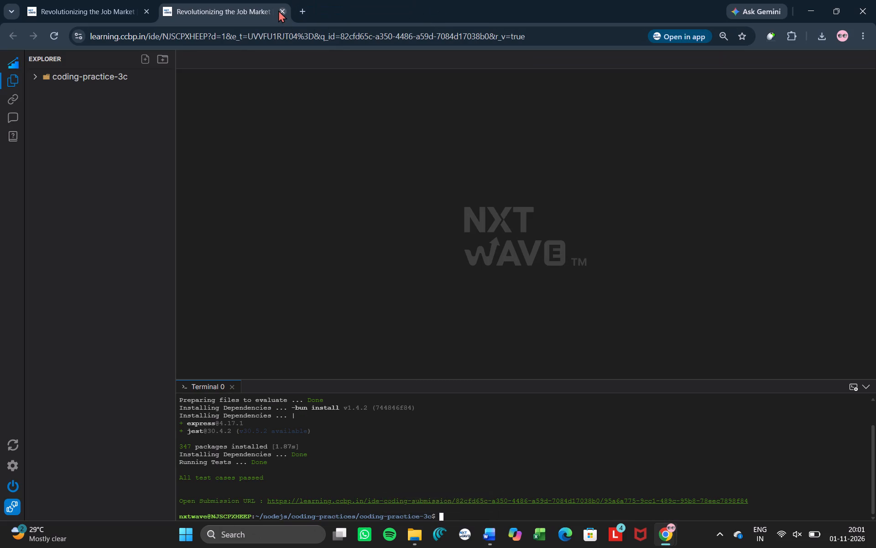
click(278, 10)
click(634, 346)
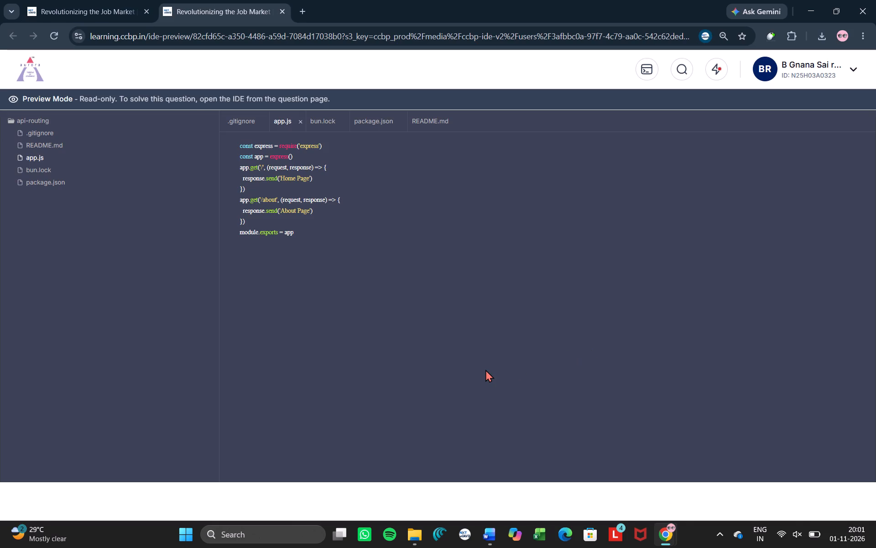
Capture a screenshot of the API Routing code preview showing app.js, from the site header down to the editor's bottom edge.
key(shift+super+s)
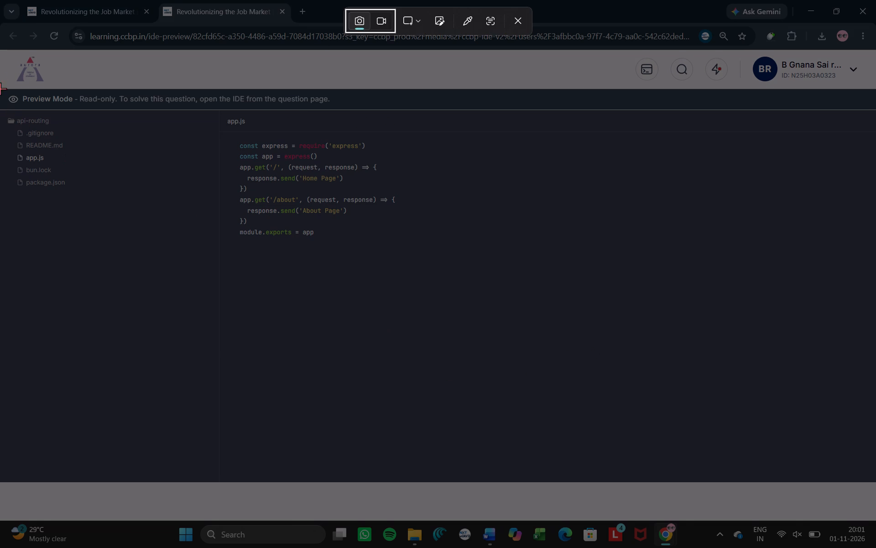
drag(0, 51, 776, 465)
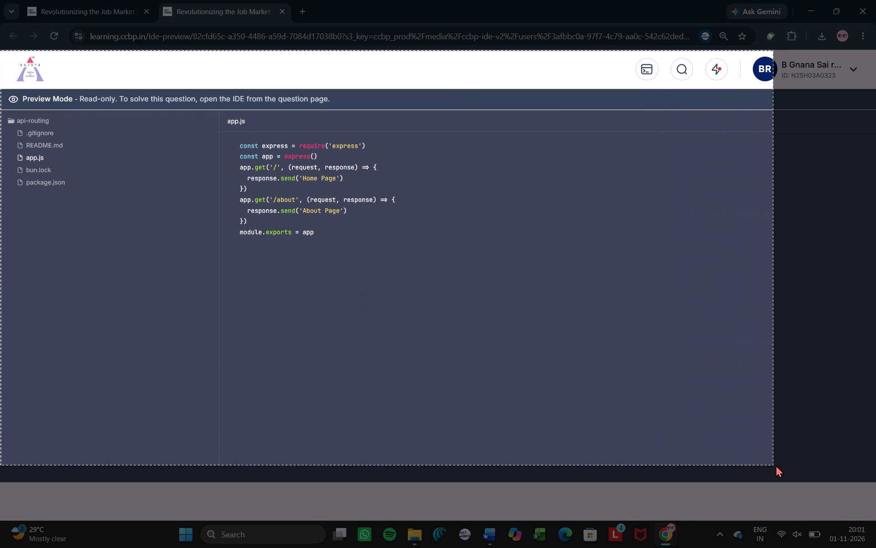
drag(776, 465, 875, 484)
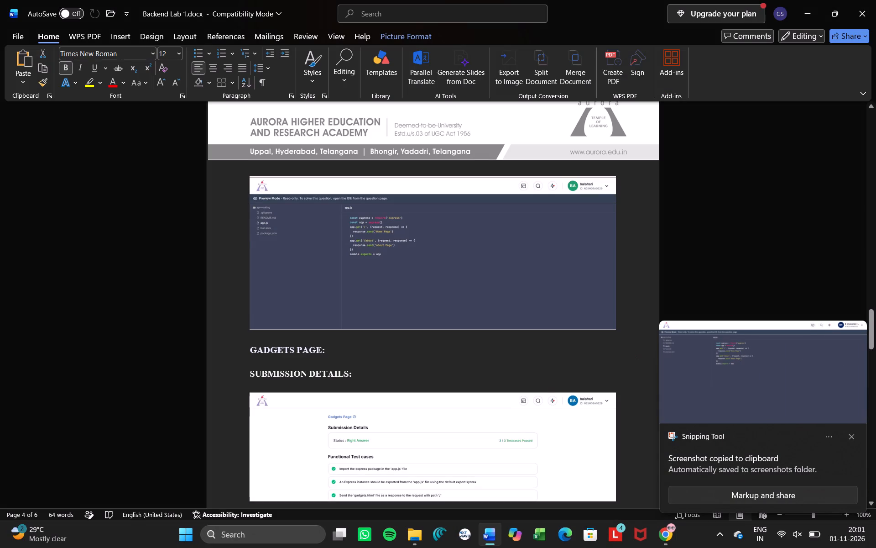
In Word, replace the old API Routing code picture at the top of page 4 with the captured code screenshot.
click(438, 216)
scroll(438, 216, up, 1)
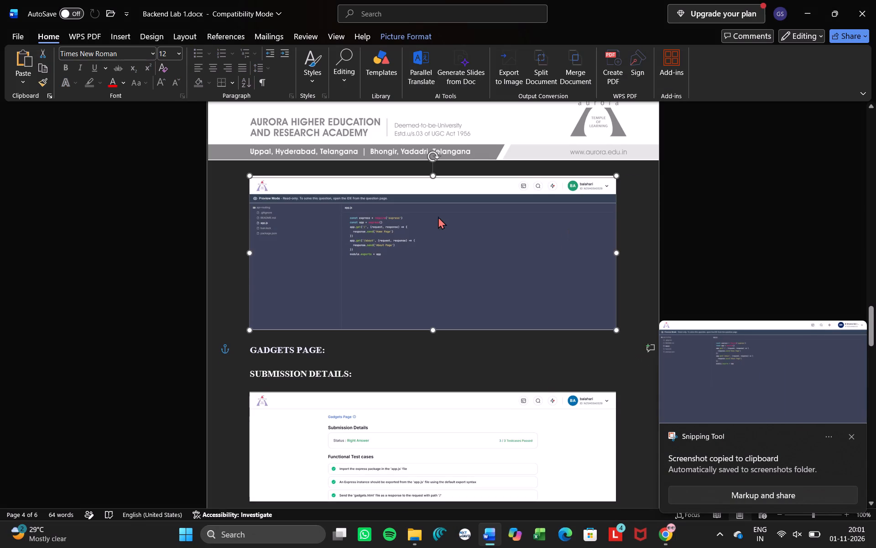
scroll(438, 216, up, 1)
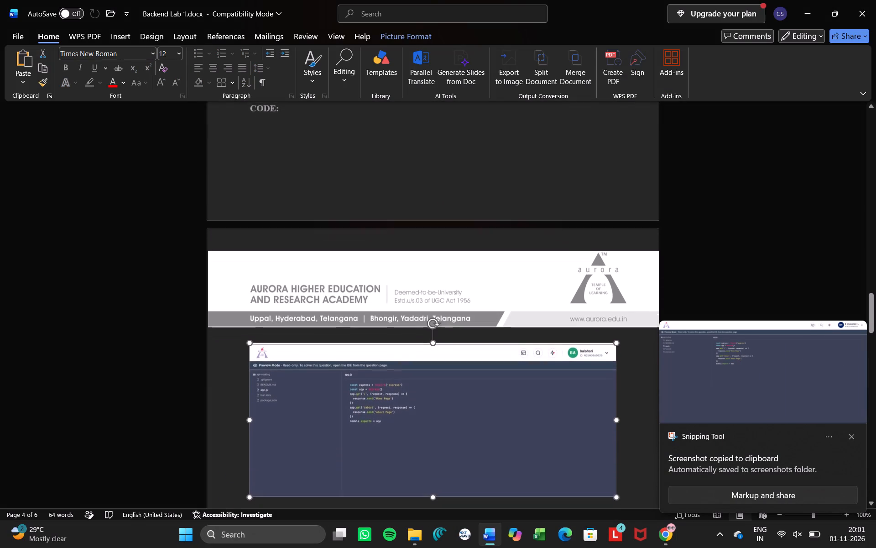
scroll(438, 216, up, 1)
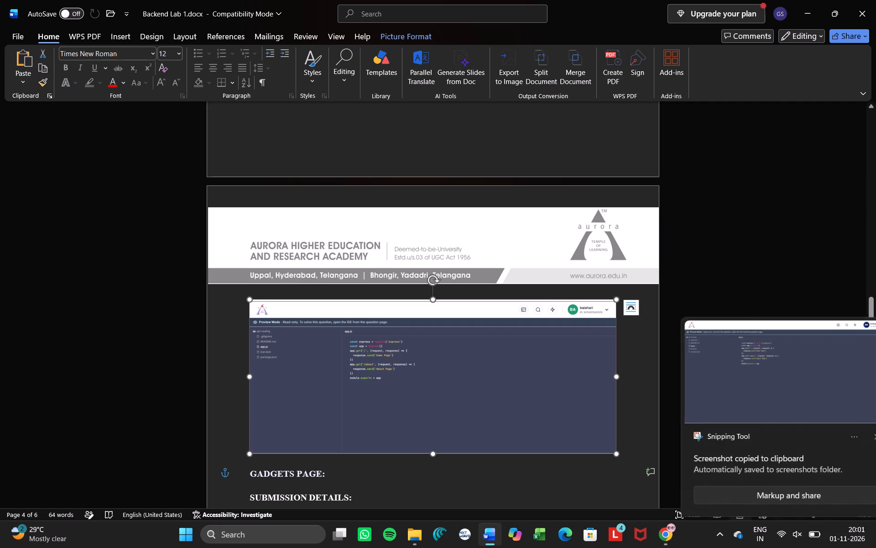
key(BackSpace)
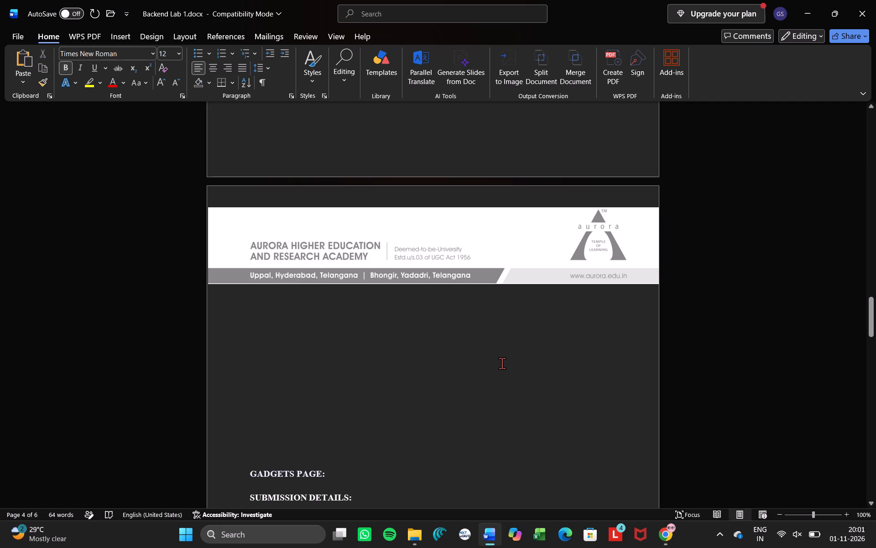
click(271, 310)
key(ctrl+v)
Remove the blank lines between the new API Routing code picture and the GADGETS PAGE: heading on page 4.
scroll(271, 310, down, 4)
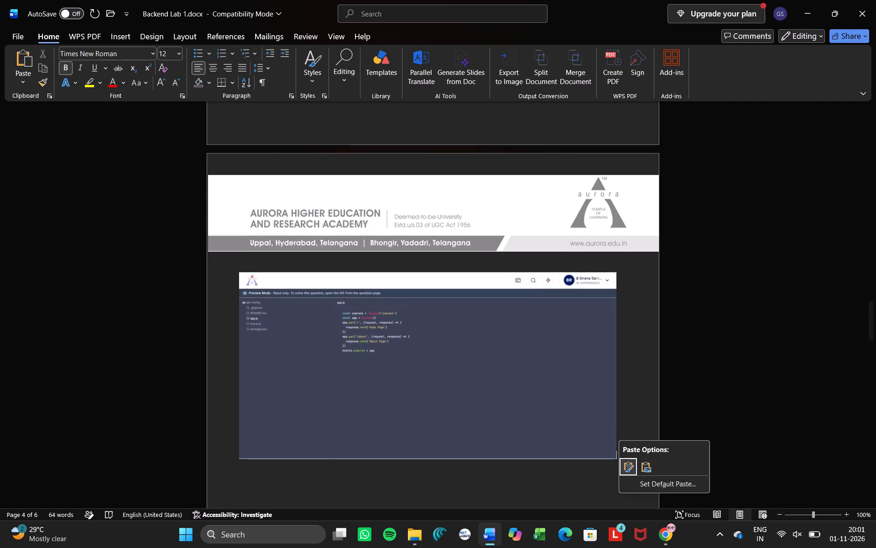
scroll(271, 310, right, 1)
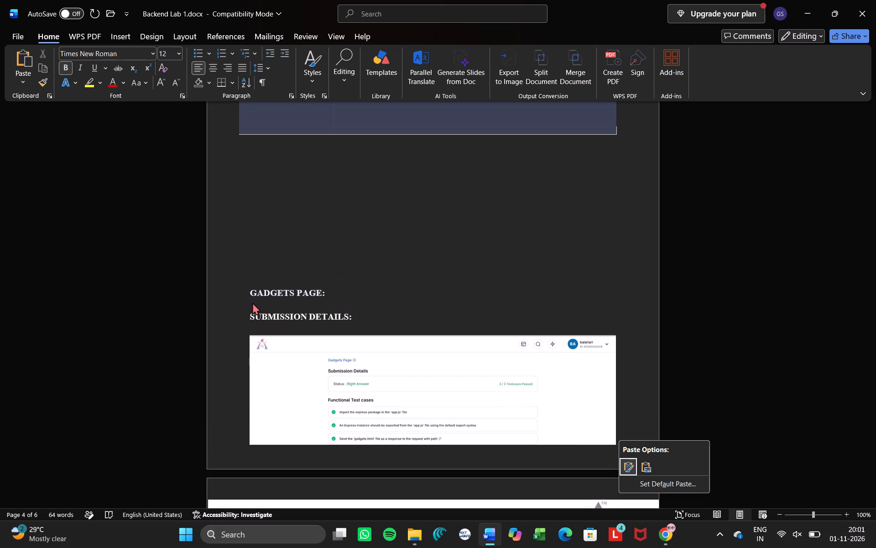
click(249, 291)
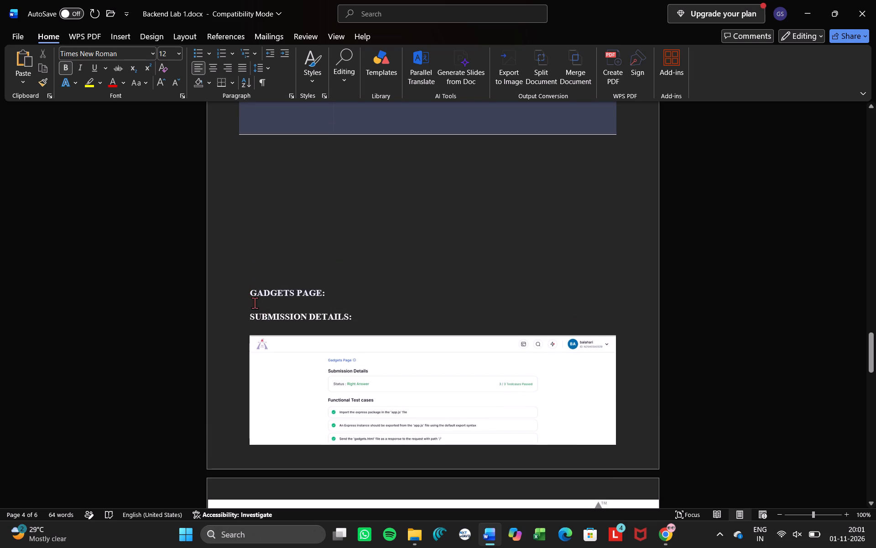
click(252, 292)
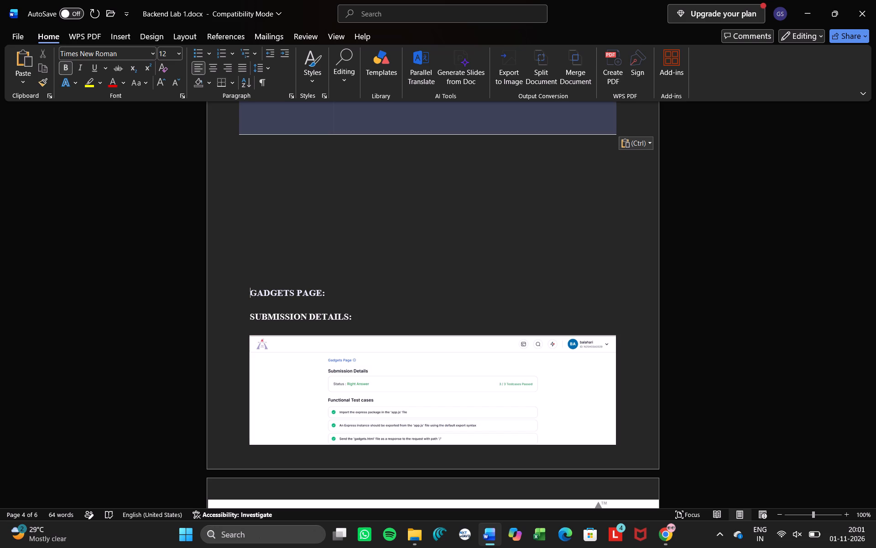
key(BackSpace)
key(BackSpace)
key(BackSpace)
key(BackSpace)
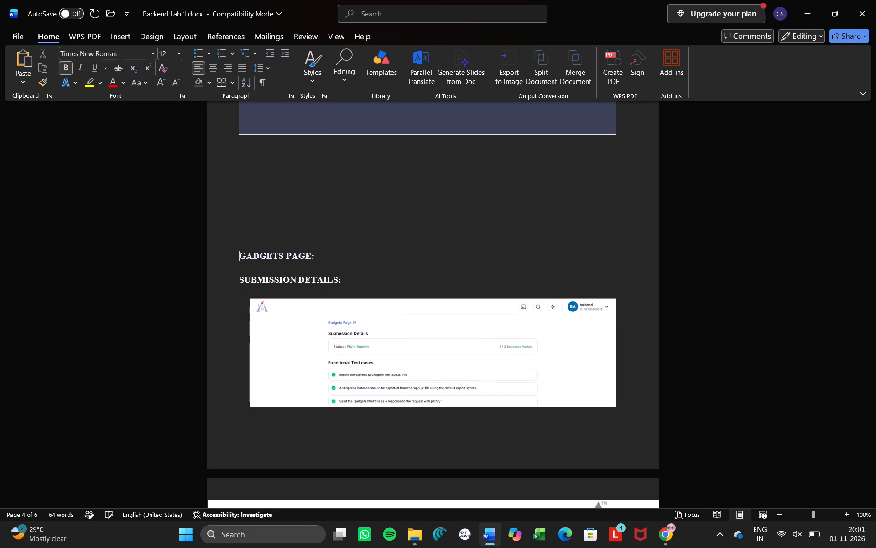
key(BackSpace)
key(BackSpace)
key(BackSpace)
key(BackSpace)
key(BackSpace)
key(BackSpace)
key(BackSpace)
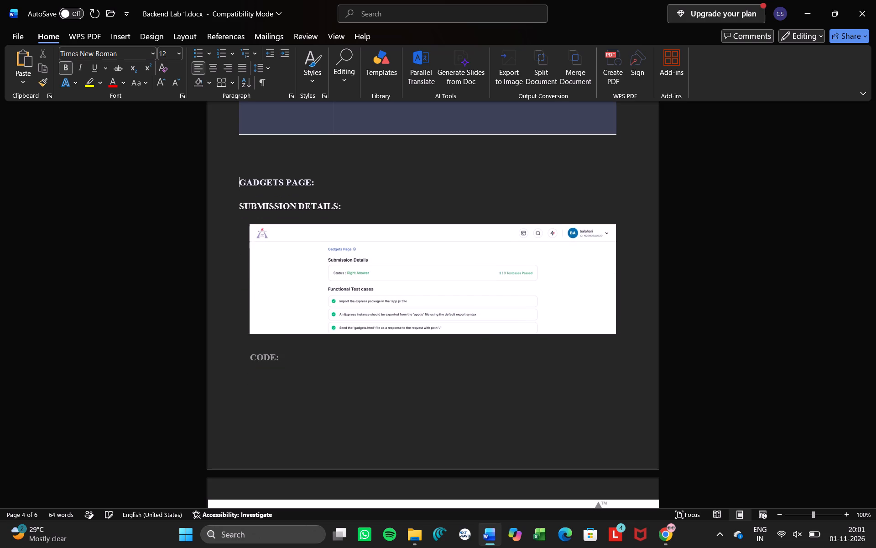
key(BackSpace)
key(BackSpace)
key(BackSpace)
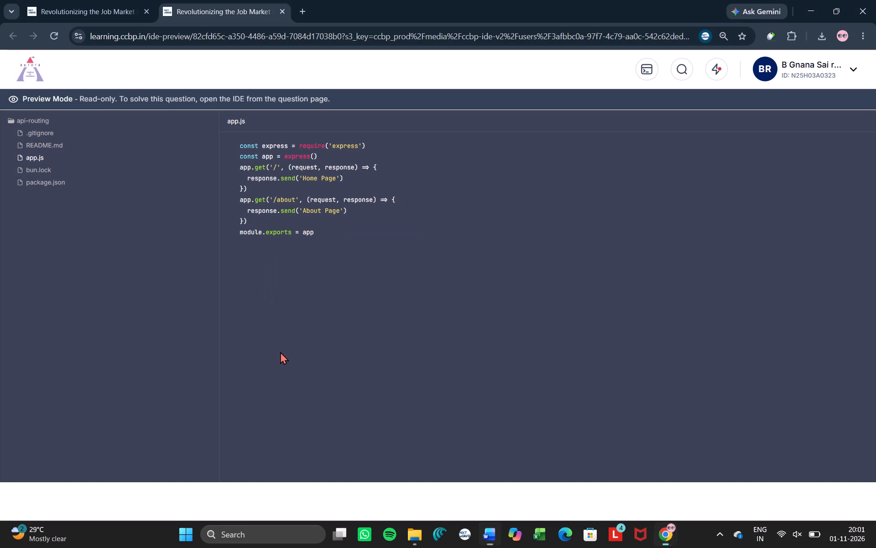
Switch to Chrome, close the API Routing code preview, and open the Gadgets Page question from the Coding Practice list.
click(284, 8)
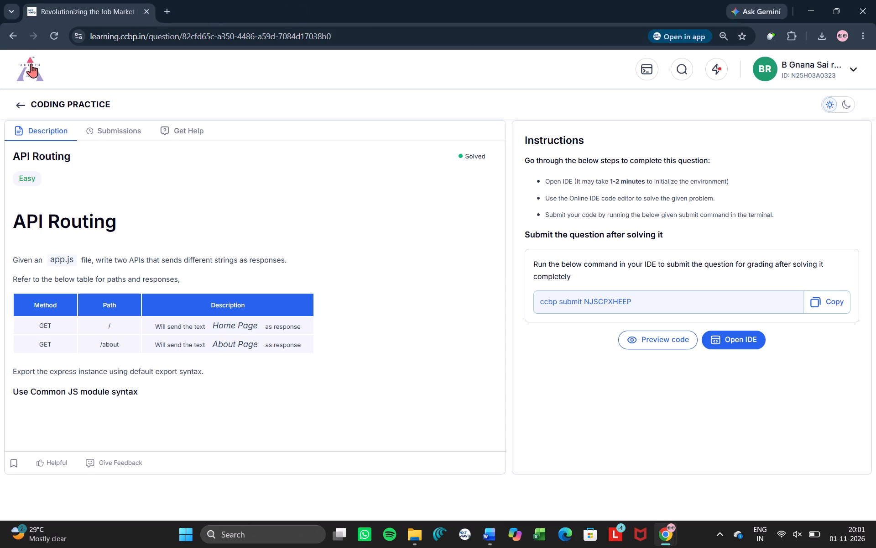
click(16, 40)
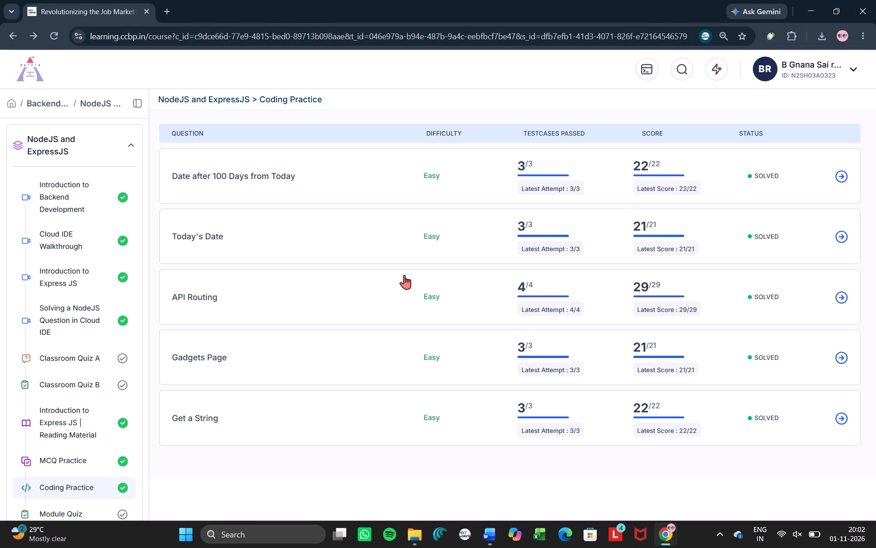
click(430, 366)
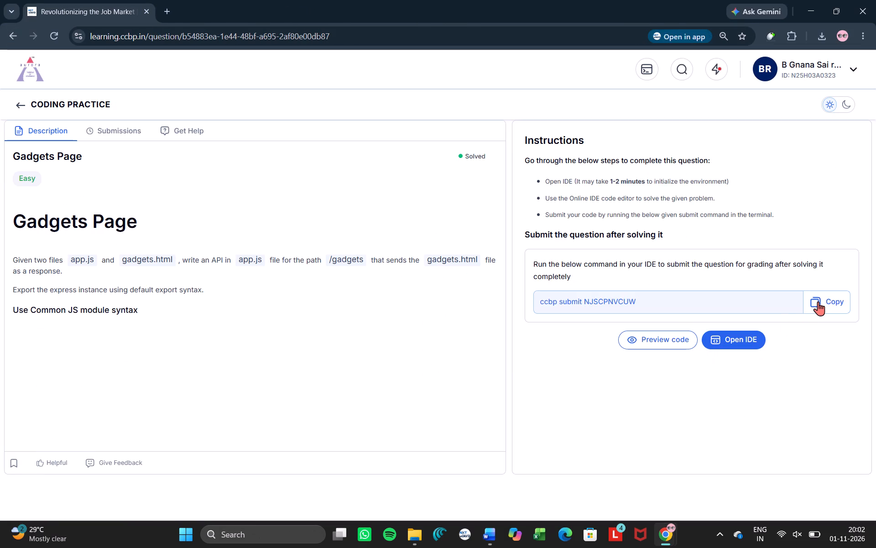
Copy the Gadgets Page submit command and open the question's IDE, agreeing to close the IDE session in the other window.
drag(818, 301, 827, 306)
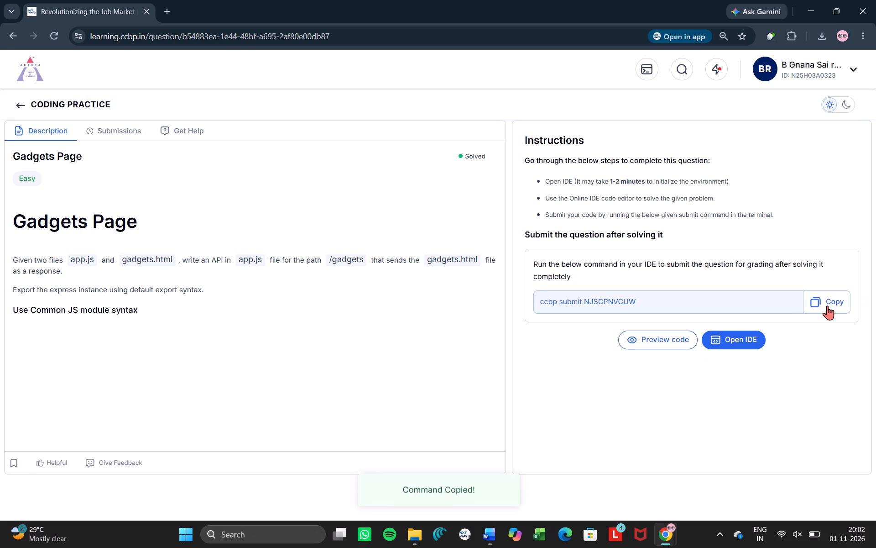
click(827, 306)
click(742, 347)
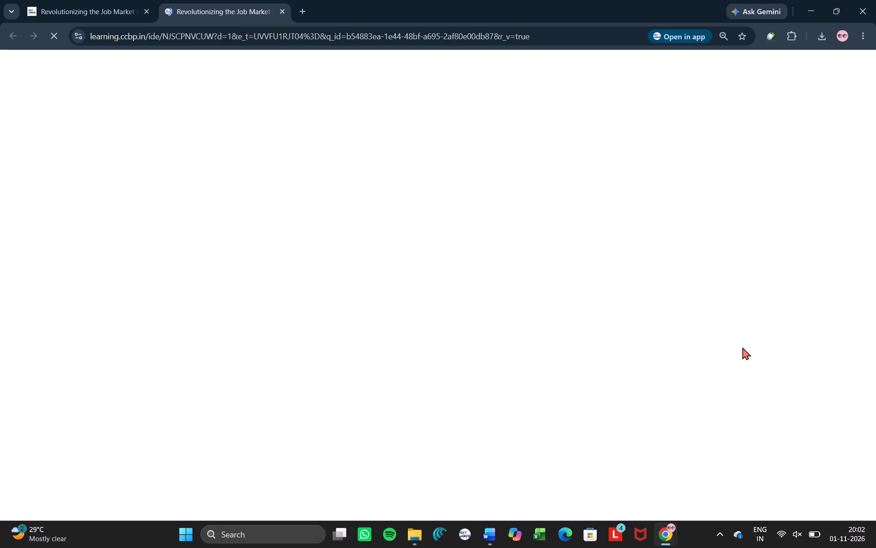
click(518, 310)
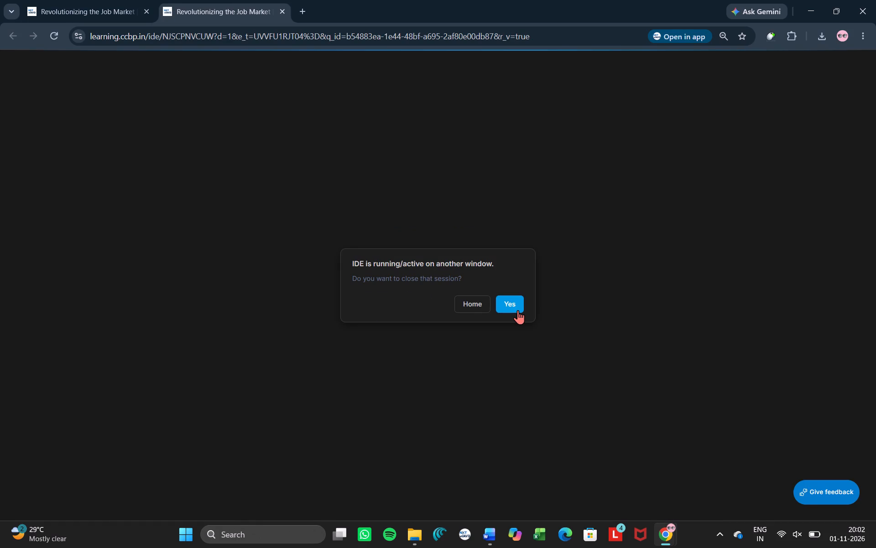
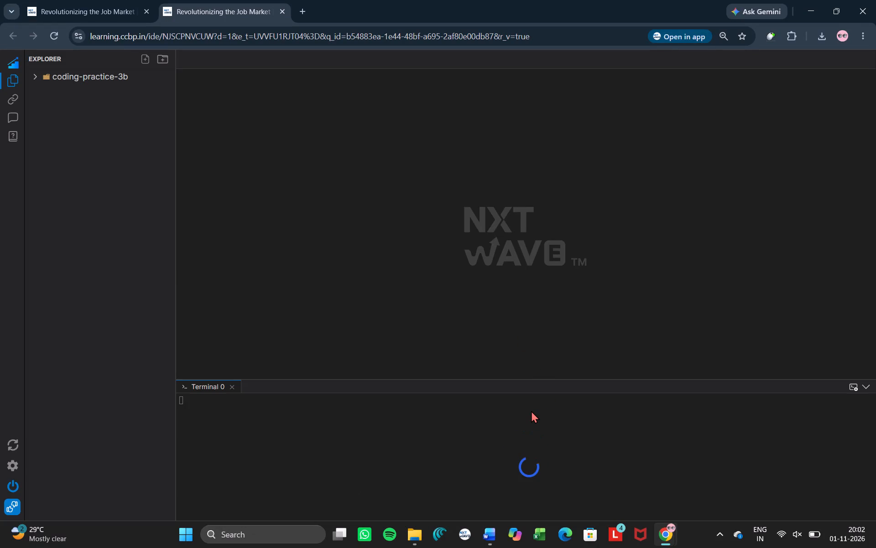
click(531, 411)
click(209, 431)
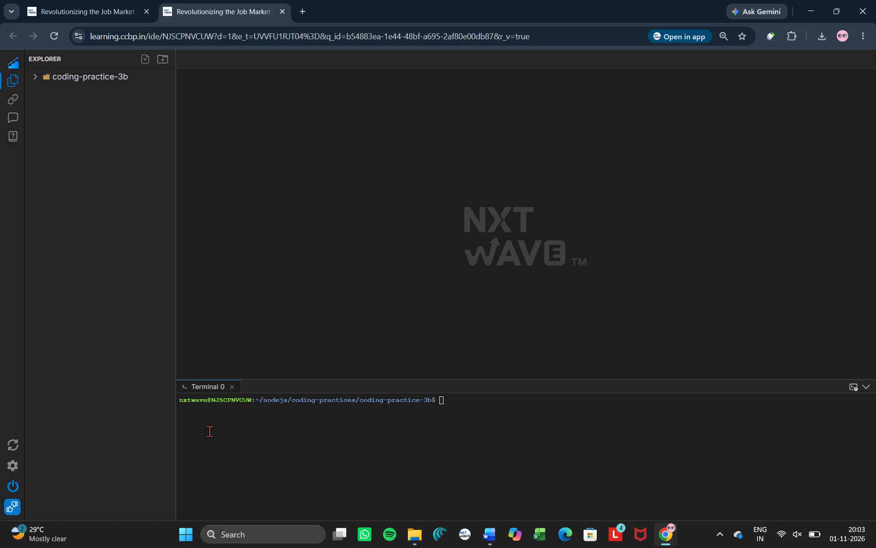
click(209, 431)
key(ctrl+shift+v)
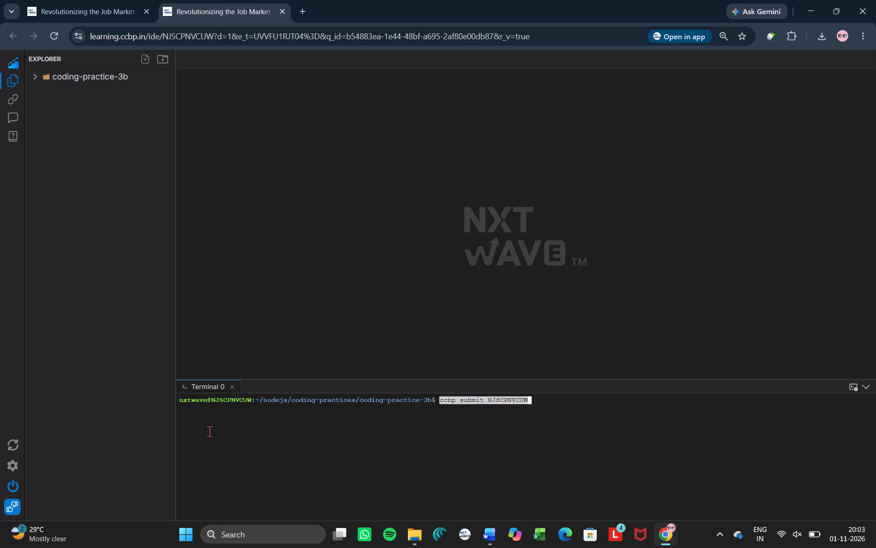
key(Return)
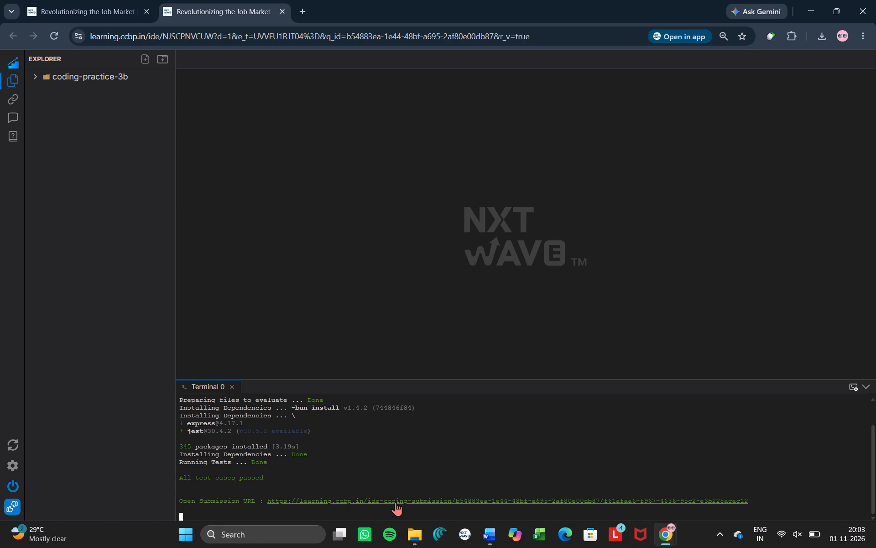
click(396, 502)
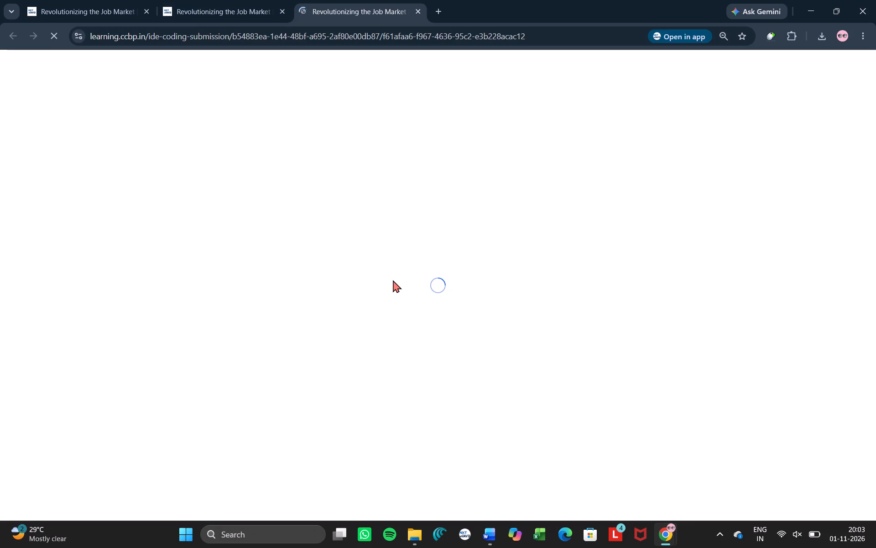
Capture a screenshot of the Gadgets Page submission details, from the page header to below the functional test cases.
key(shift+super+s)
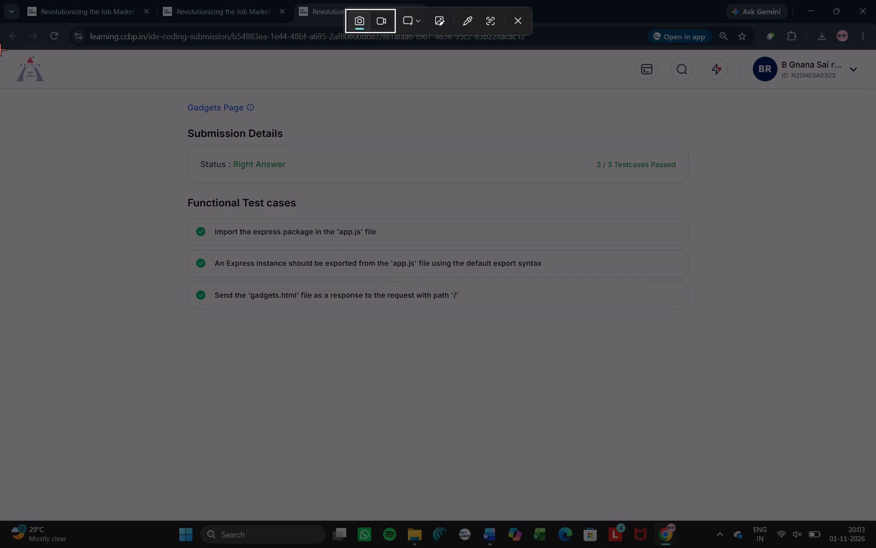
click(0, 49)
drag(0, 52, 412, 336)
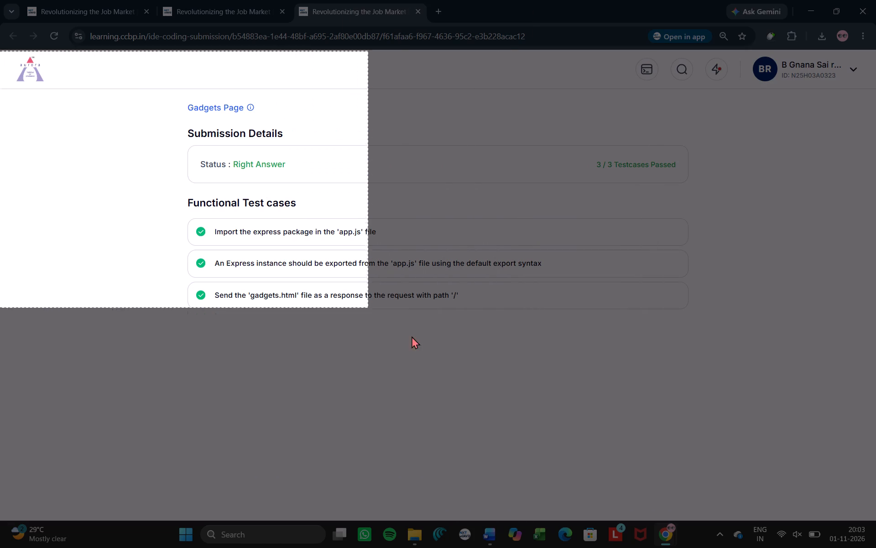
drag(412, 336, 718, 385)
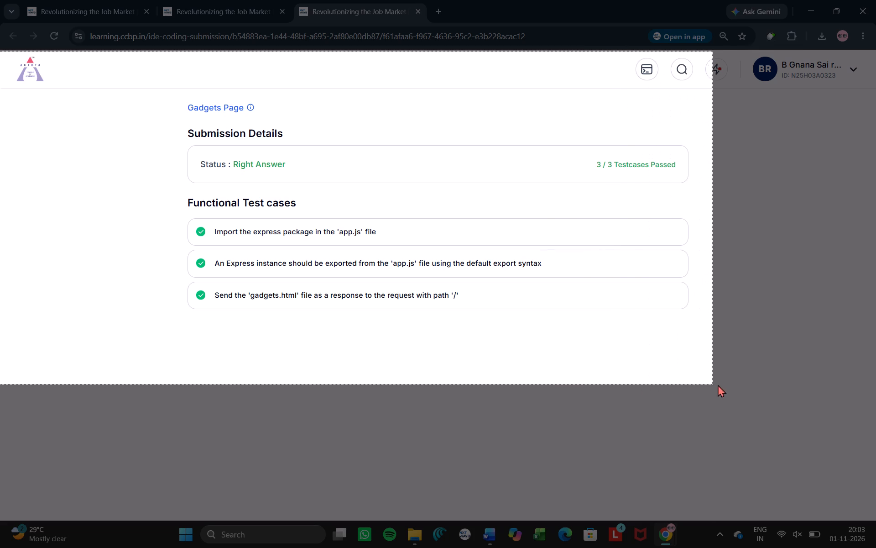
drag(718, 385, 875, 390)
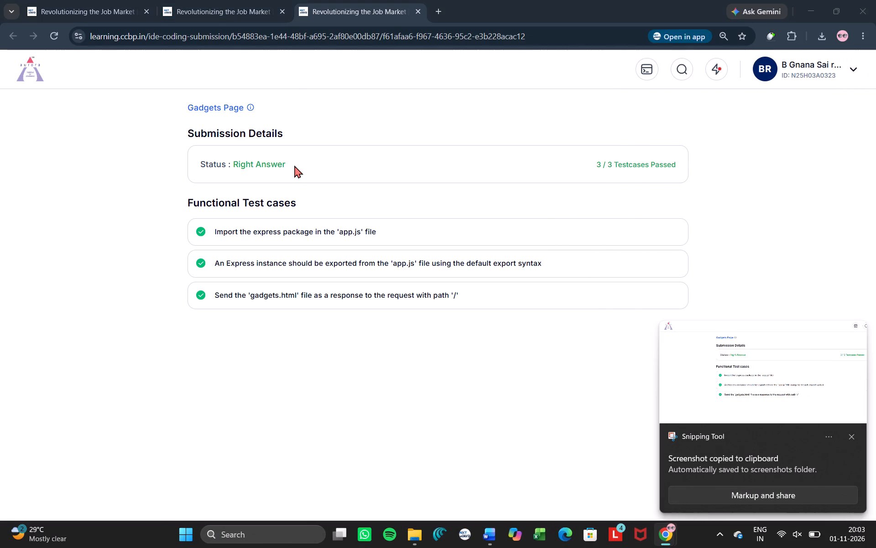
In Word, replace the old Gadgets Page picture under SUBMISSION DETAILS: on page 4 with the captured submission screenshot.
click(328, 249)
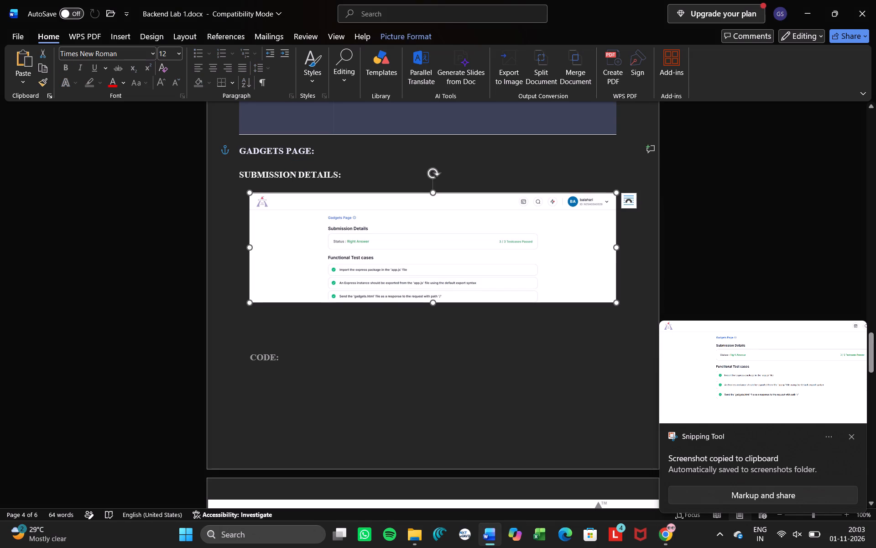
key(BackSpace)
click(349, 184)
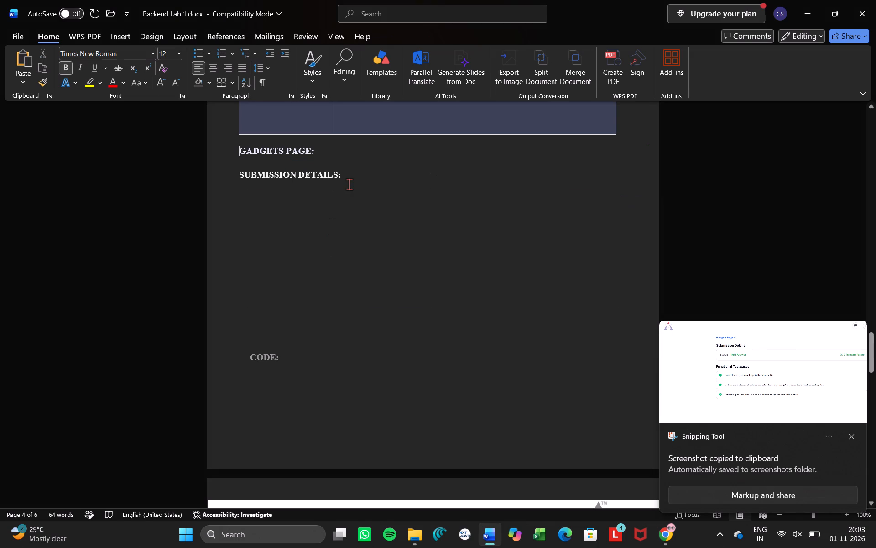
key(Return)
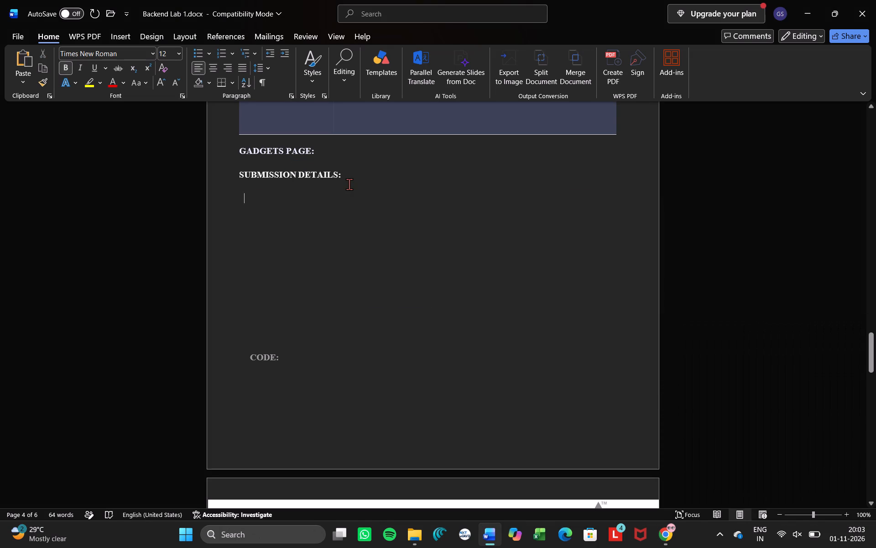
key(ctrl+v)
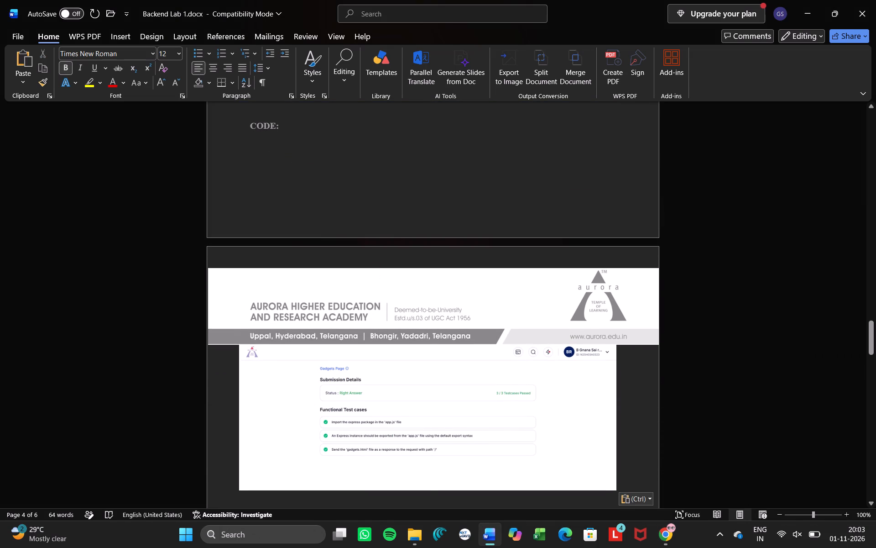
Scale down the pasted Gadgets Page submission picture so it fits on page 4 between SUBMISSION DETAILS: and CODE:.
click(404, 369)
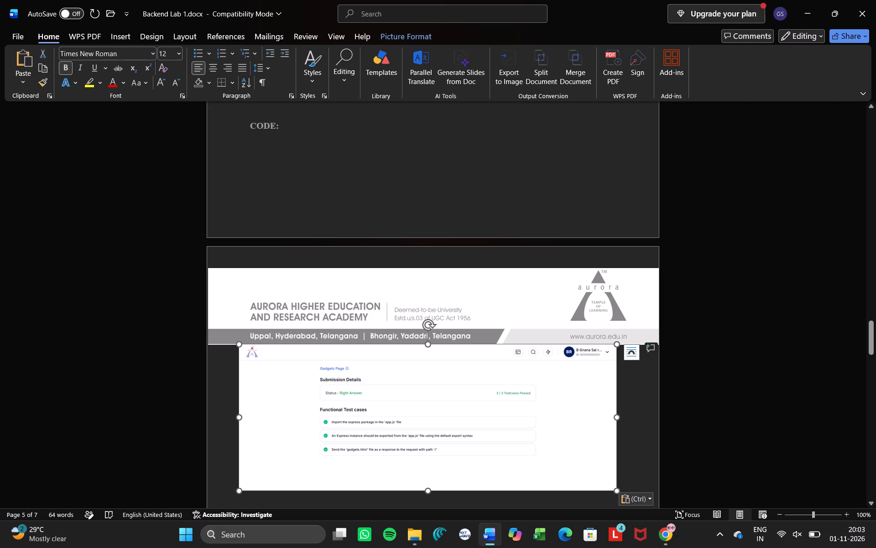
drag(613, 490, 606, 479)
drag(606, 479, 387, 389)
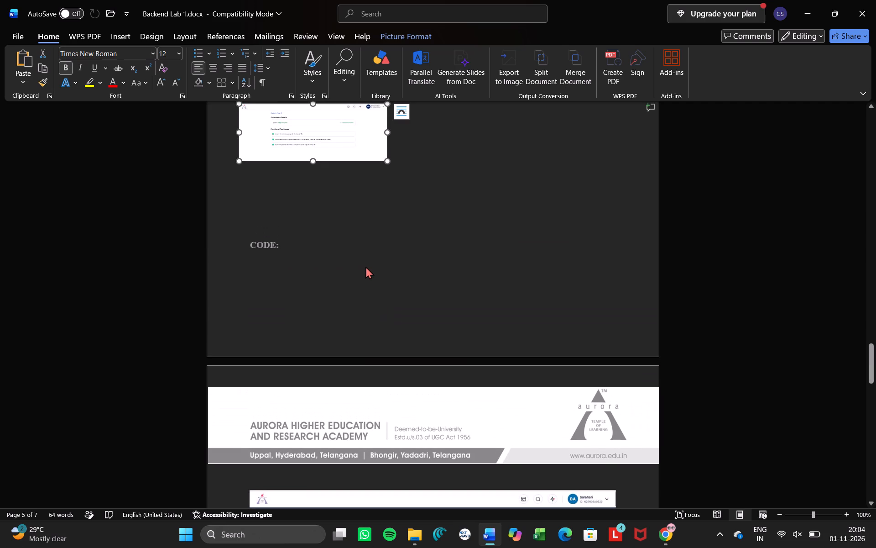
scroll(364, 263, up, 1)
click(364, 263)
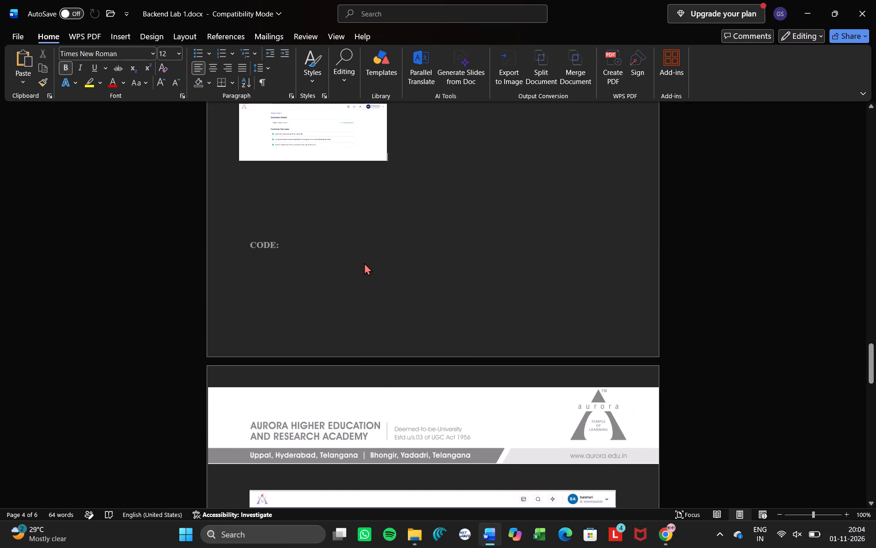
scroll(364, 263, up, 1)
click(328, 239)
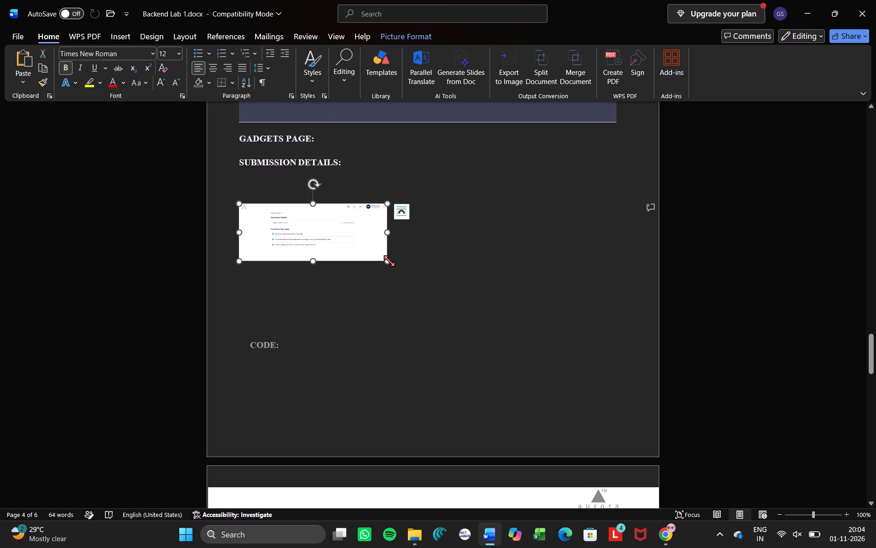
drag(389, 261, 556, 247)
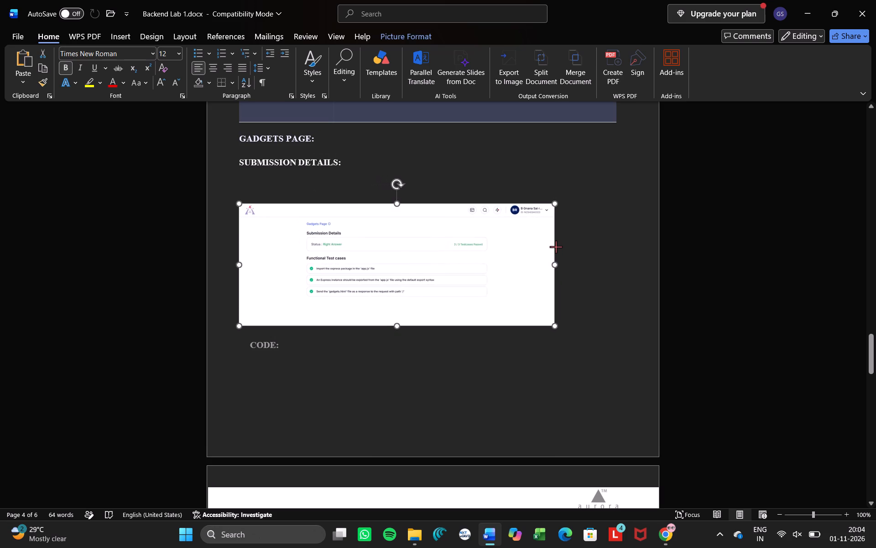
drag(556, 247, 578, 236)
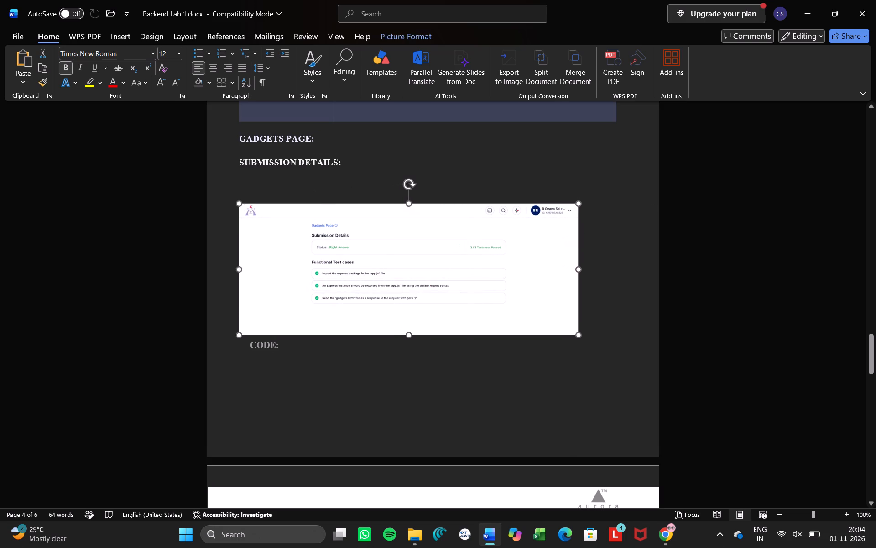
Adjust the Gadgets Page submission picture's height and widen it to nearly the full text width, keeping it above CODE: on page 4.
drag(409, 200, 407, 180)
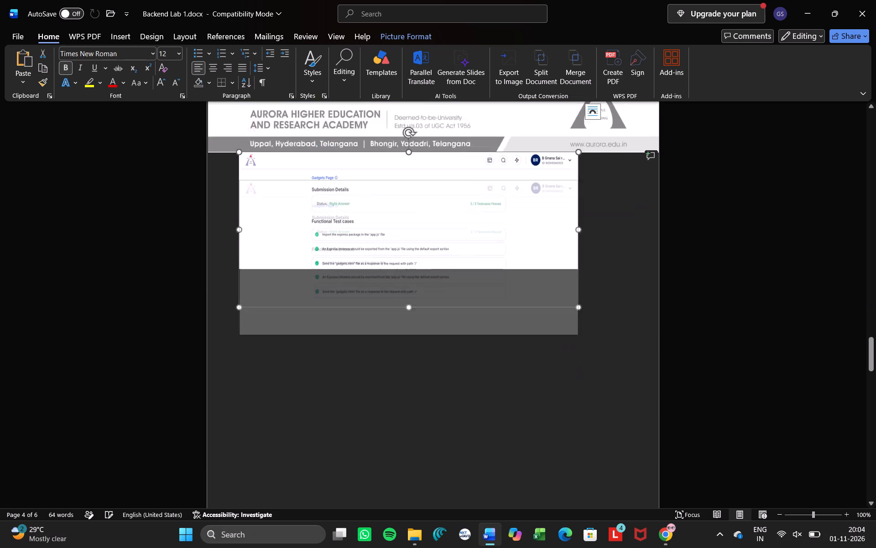
scroll(407, 180, up, 1)
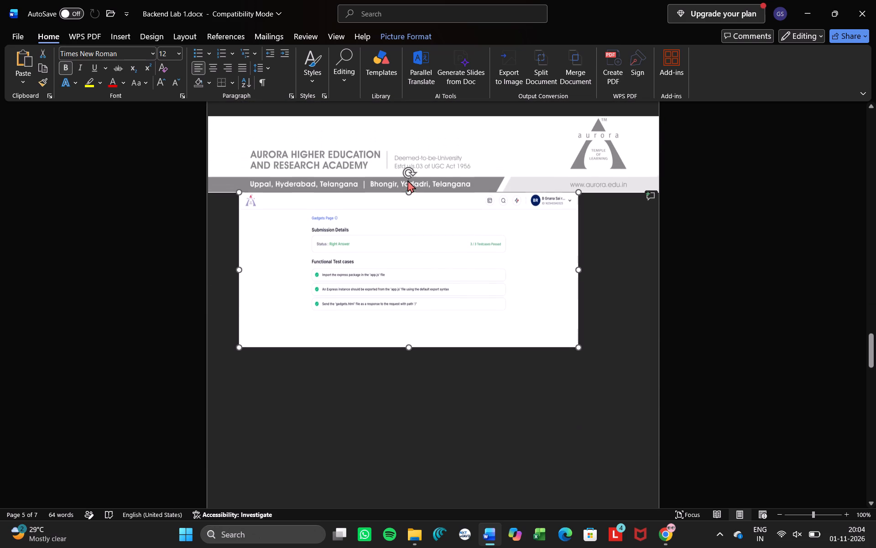
scroll(407, 180, up, 1)
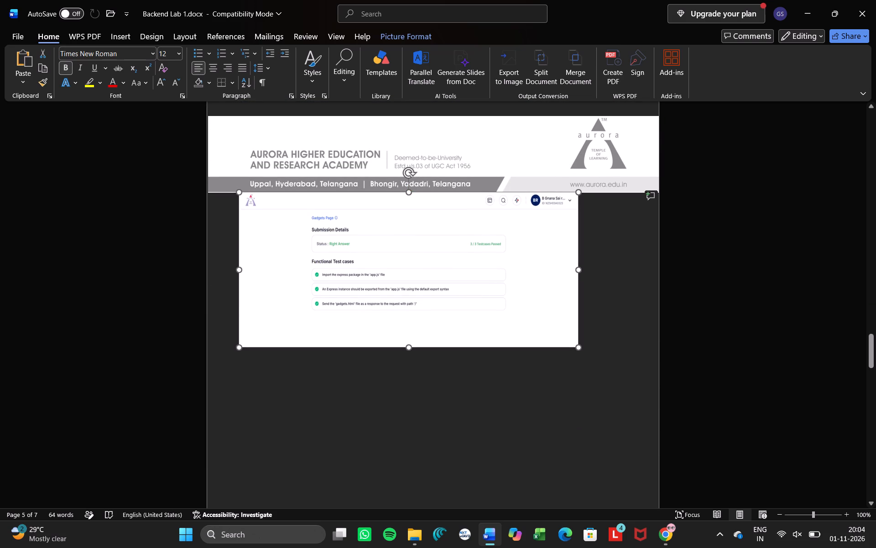
drag(578, 347, 421, 281)
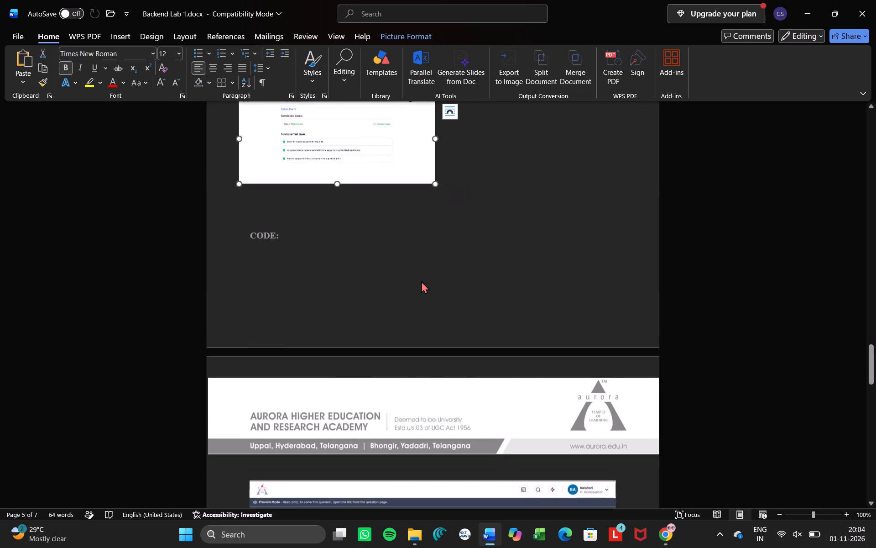
drag(435, 194, 532, 193)
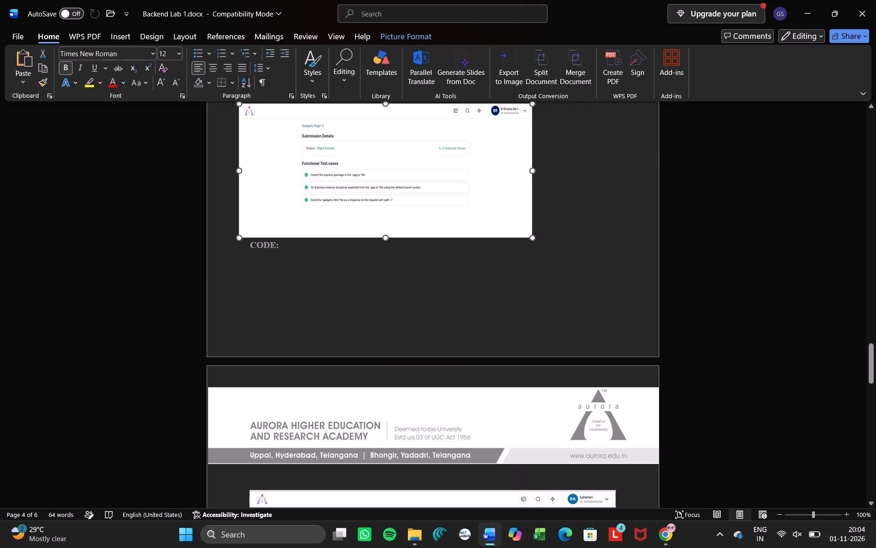
scroll(532, 193, up, 1)
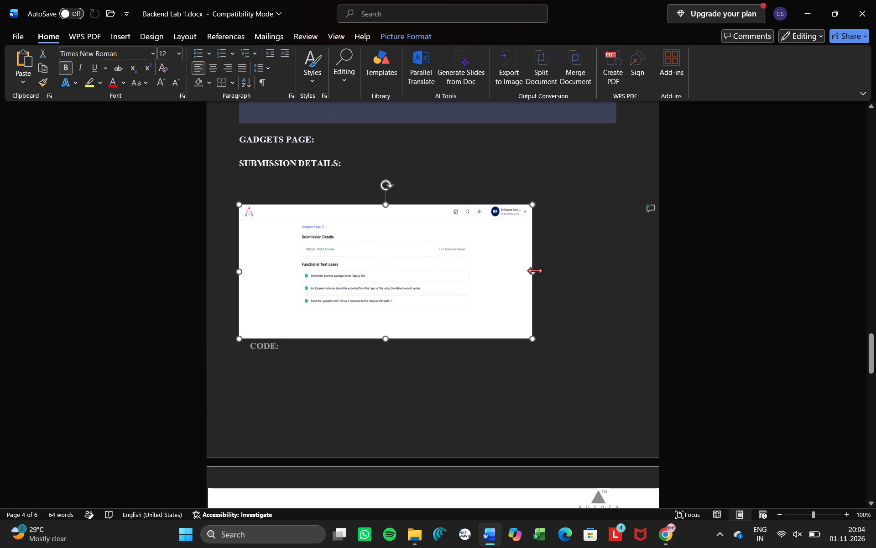
drag(535, 270, 585, 259)
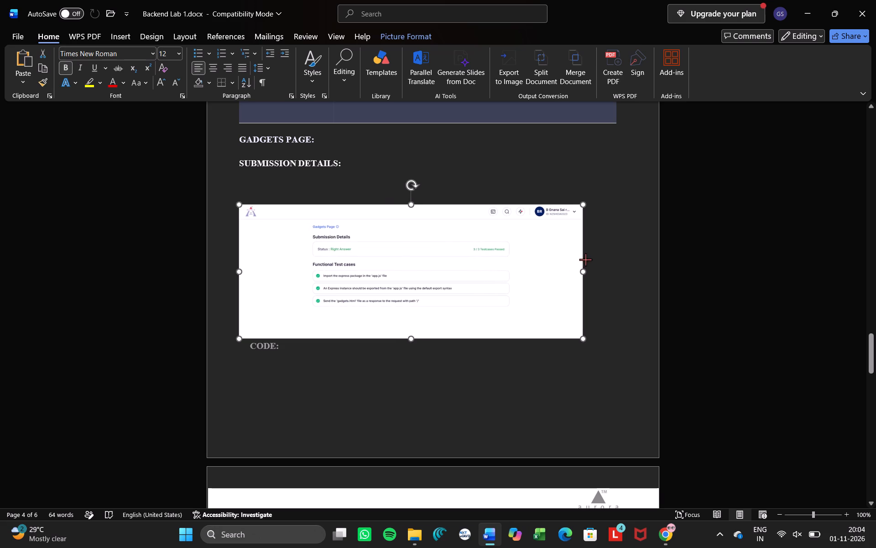
drag(585, 259, 601, 252)
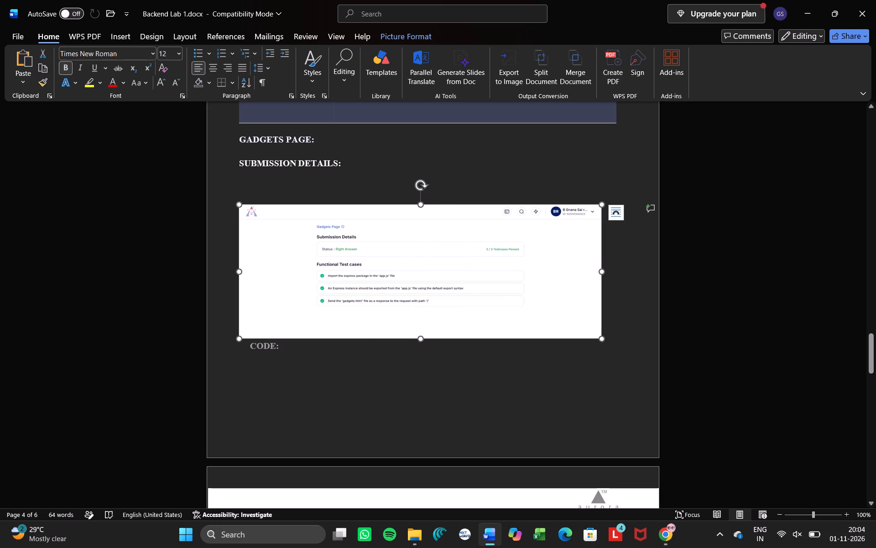
Switch to Chrome and close the Gadgets Page submission result and its IDE, returning to the question page.
scroll(288, 342, up, 1)
scroll(288, 342, down, 1)
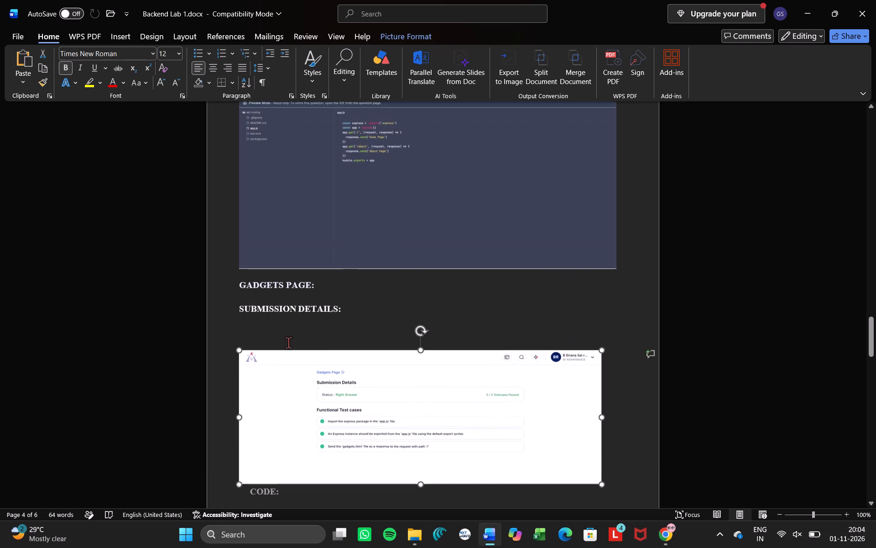
scroll(288, 342, down, 1)
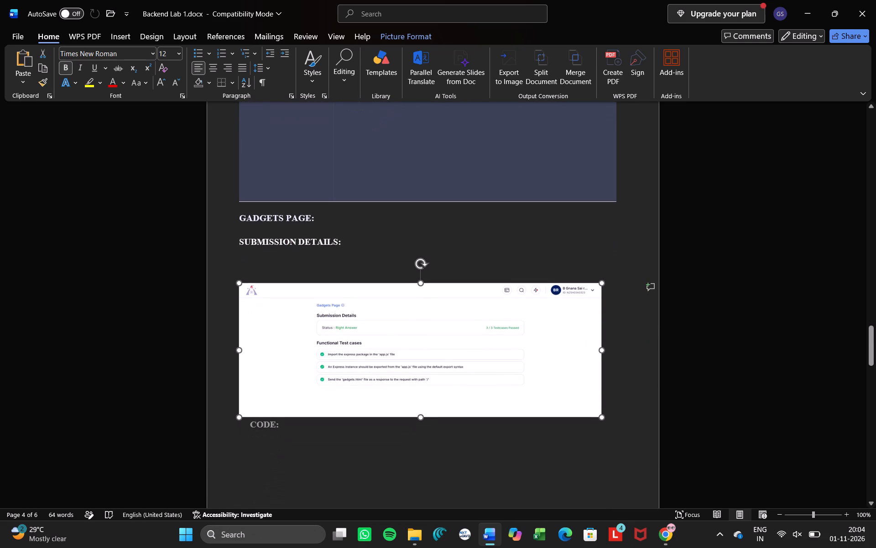
scroll(288, 342, down, 2)
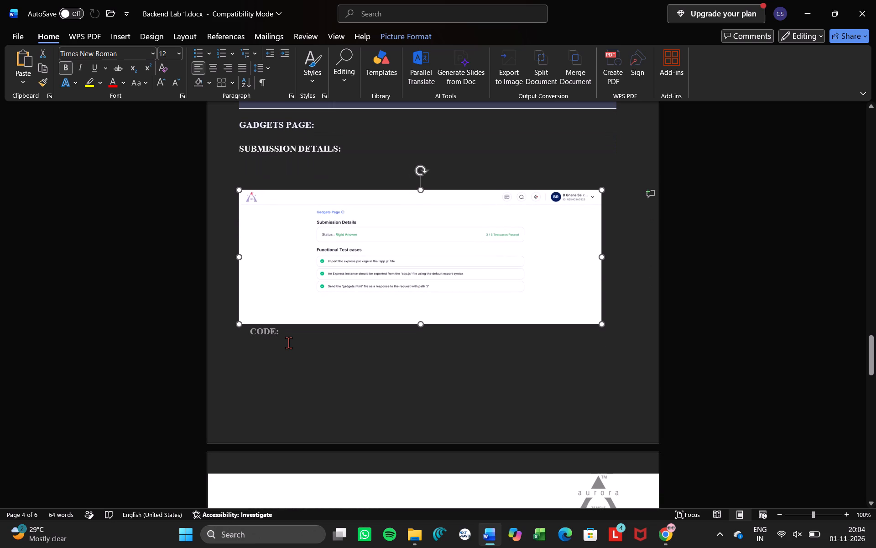
scroll(288, 342, down, 2)
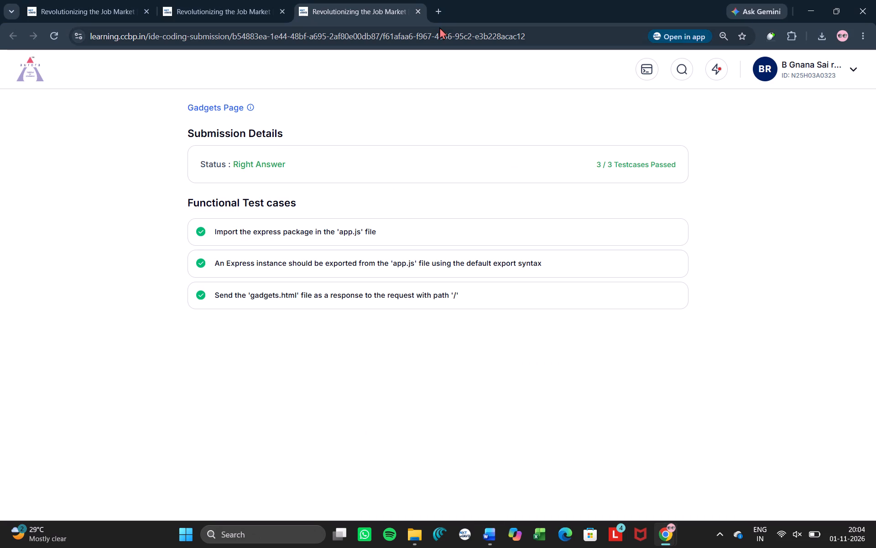
click(418, 10)
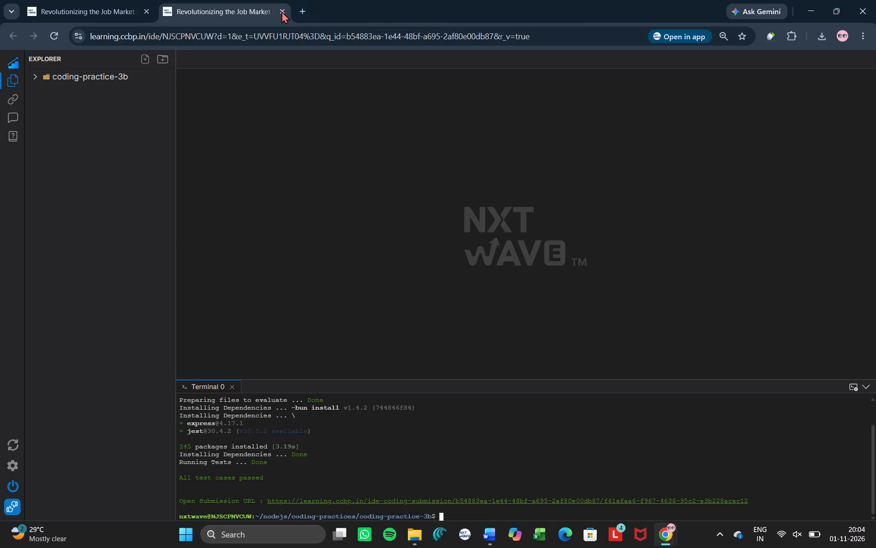
click(282, 11)
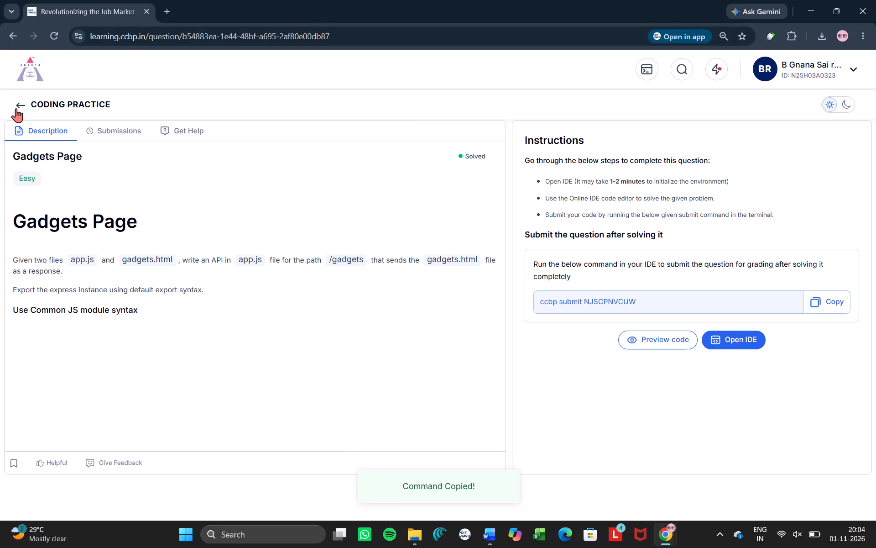
Return to the Coding Practice question list and open the Get a String question.
click(16, 108)
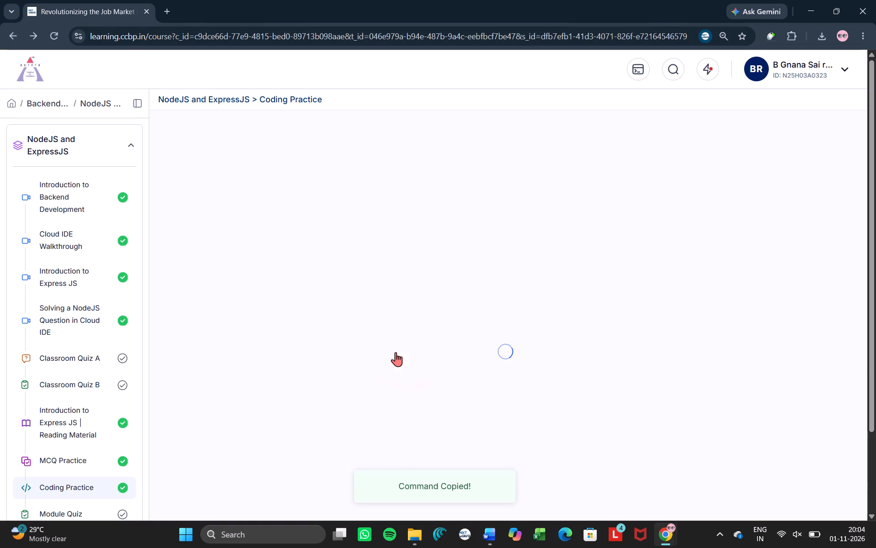
click(368, 416)
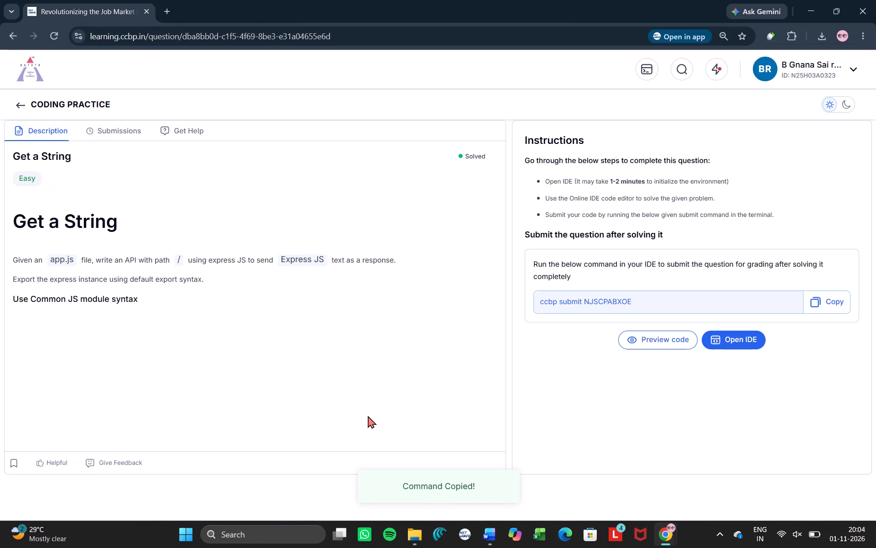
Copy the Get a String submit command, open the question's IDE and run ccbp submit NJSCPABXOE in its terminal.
click(822, 305)
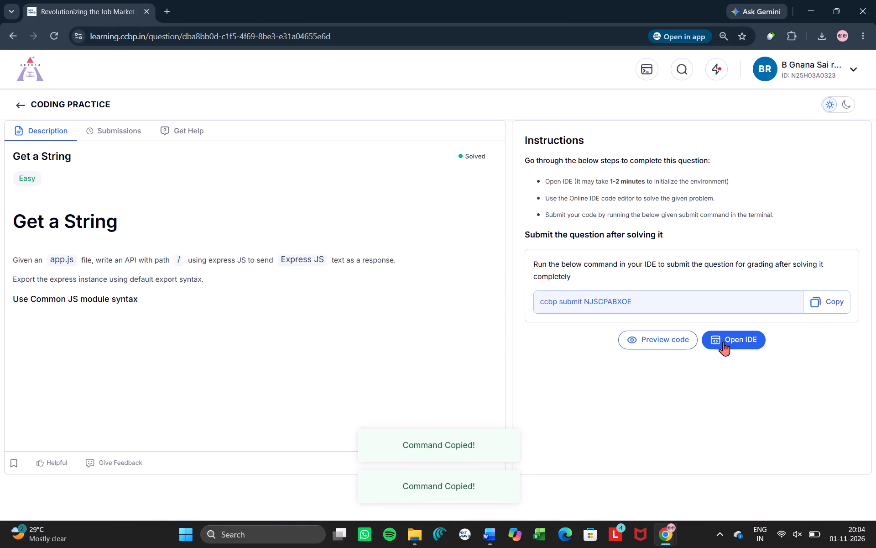
click(721, 345)
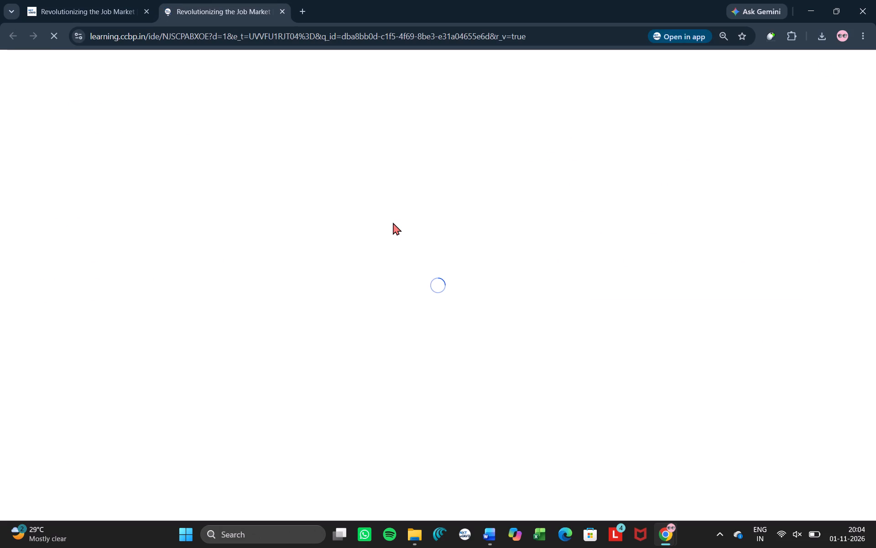
click(516, 303)
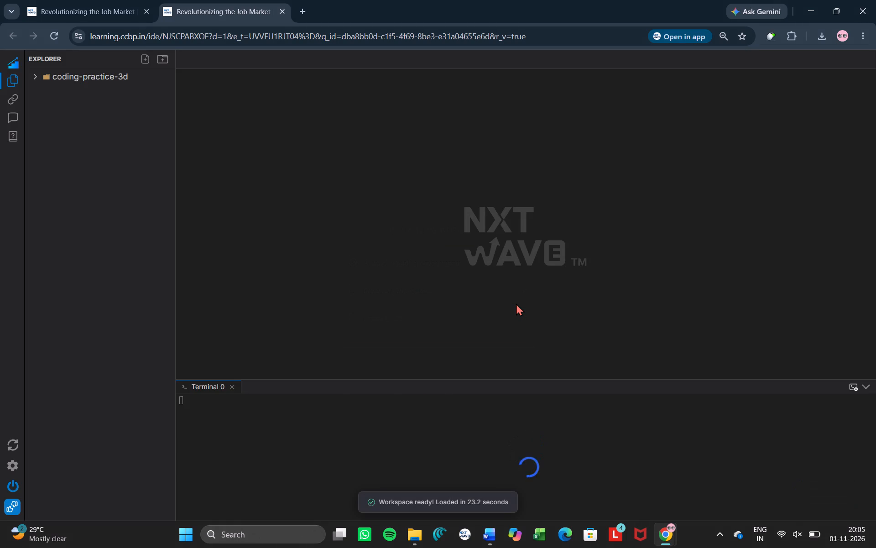
click(495, 416)
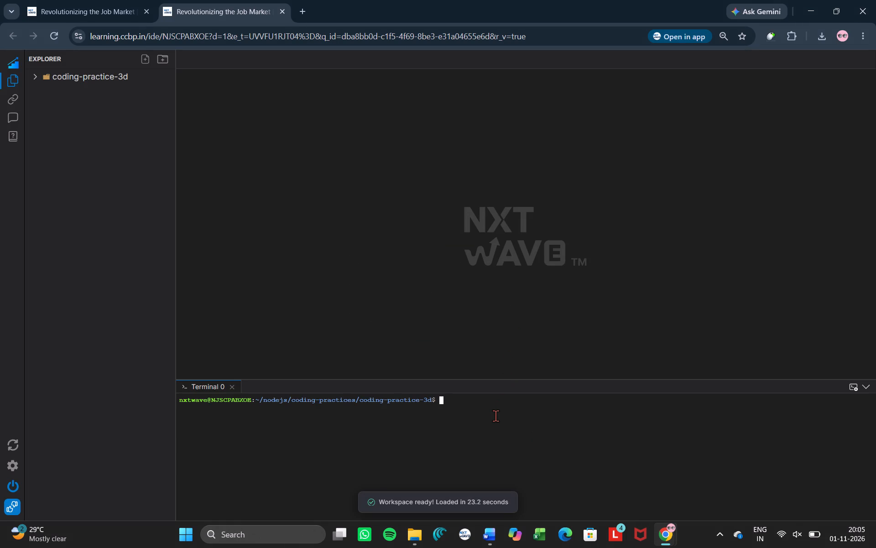
key(ctrl+shift+v)
key(Return)
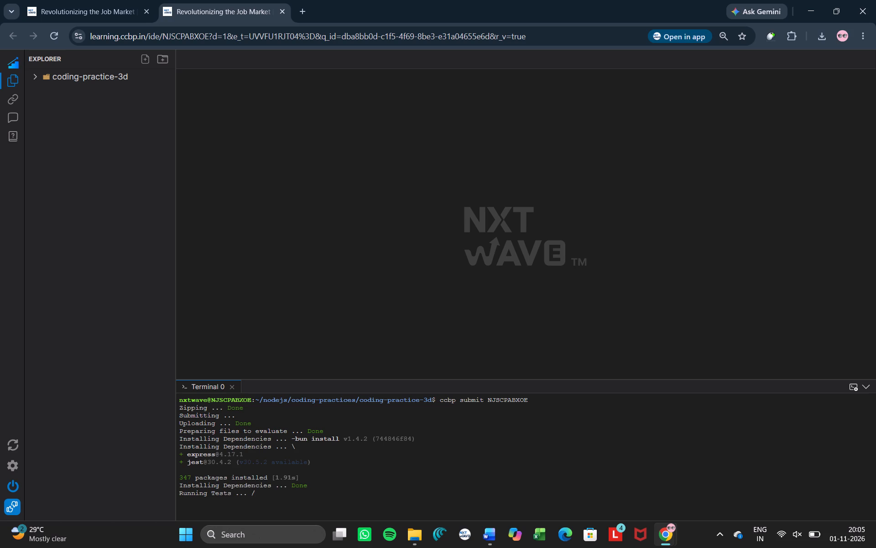
click(352, 500)
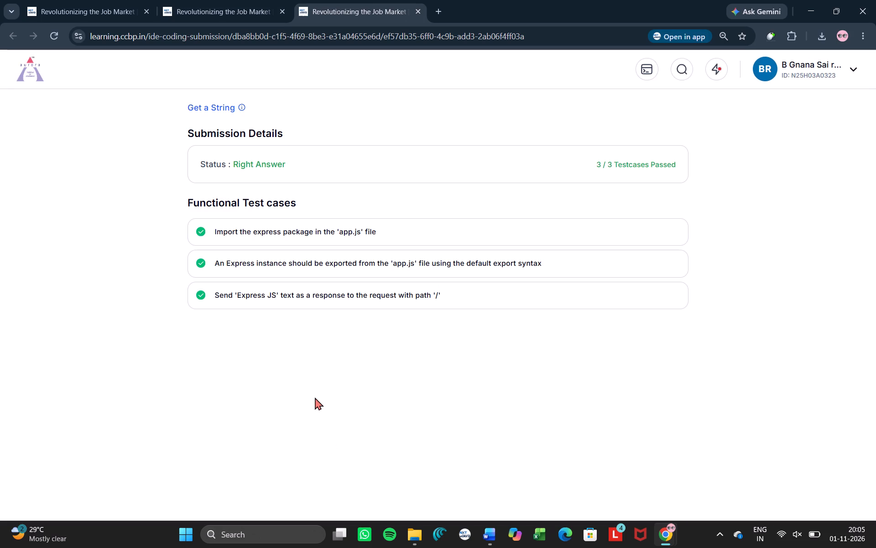
Capture a full-width screenshot of the Get a String submission page, from the site header to just below the functional test cases.
key(shift+super+s)
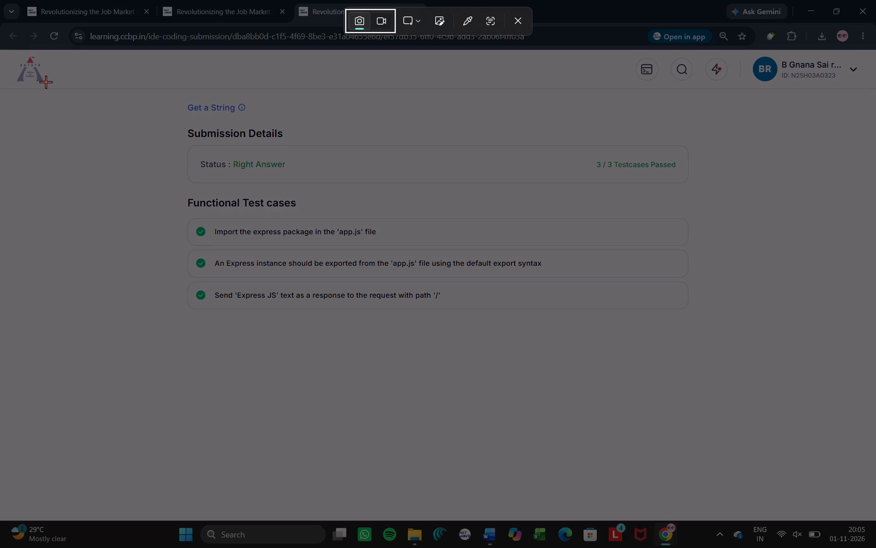
click(0, 51)
drag(0, 51, 521, 284)
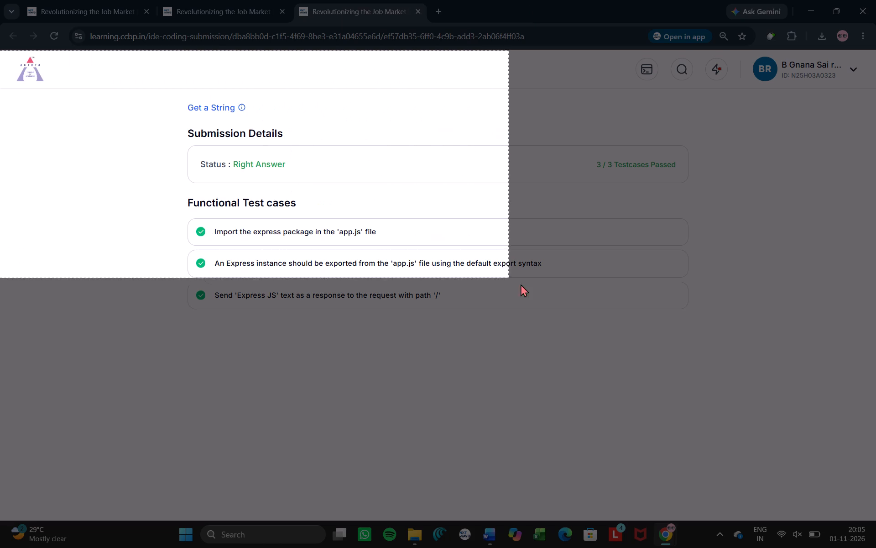
drag(521, 284, 871, 358)
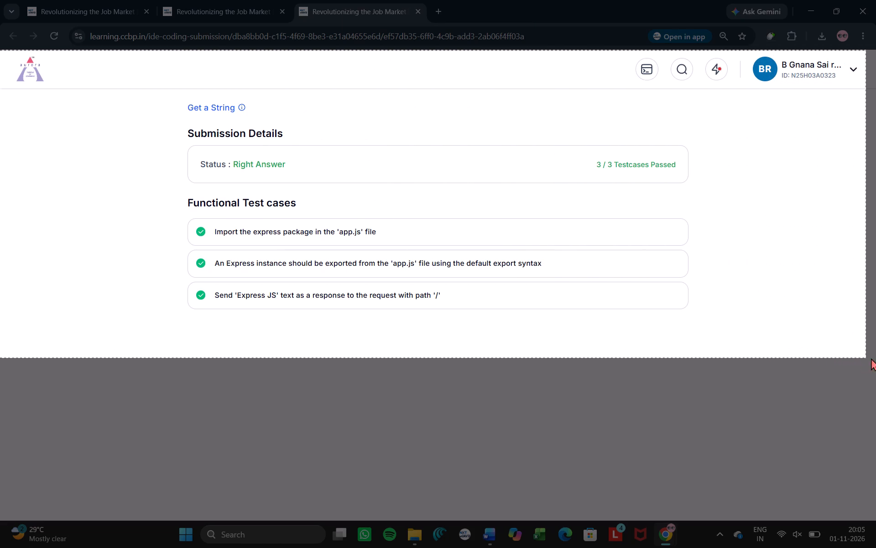
drag(871, 358, 875, 360)
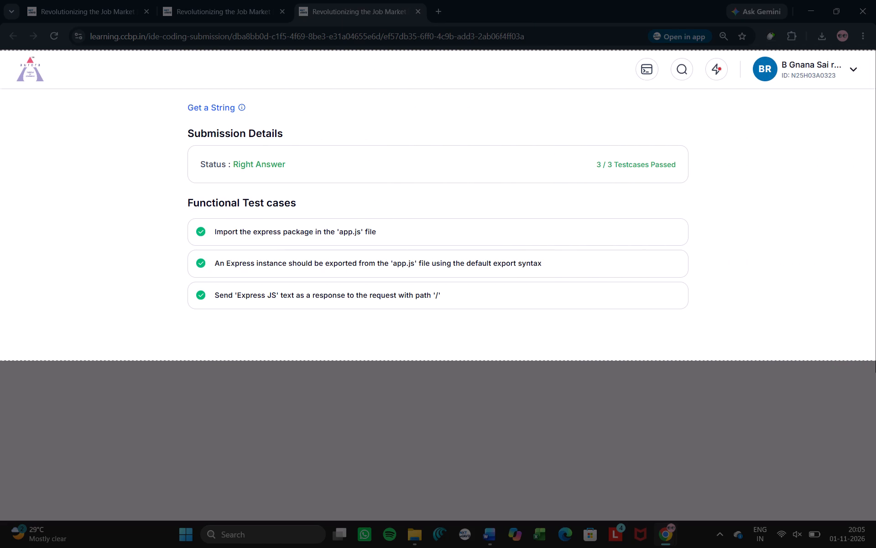
drag(875, 360, 875, 355)
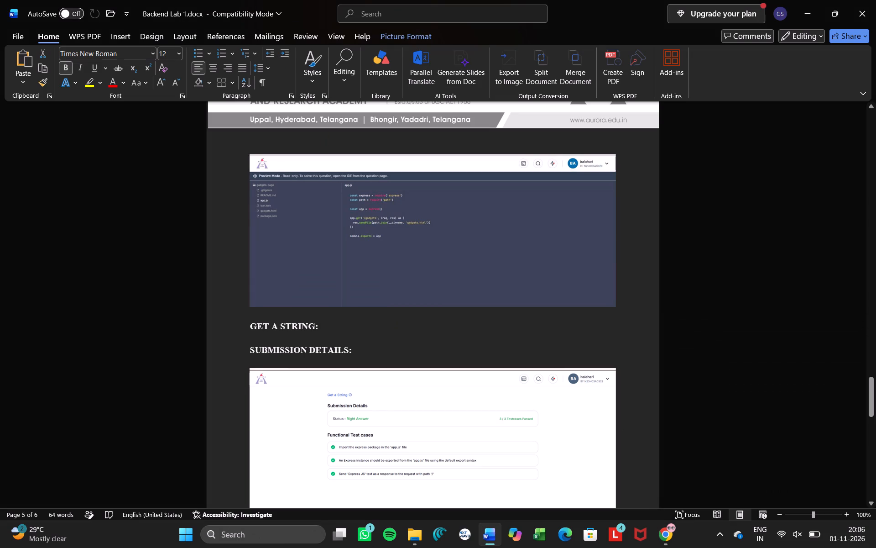
In Word, examine the submission and code pictures from the API Routing section on page 3 through the last page.
scroll(415, 257, up, 3)
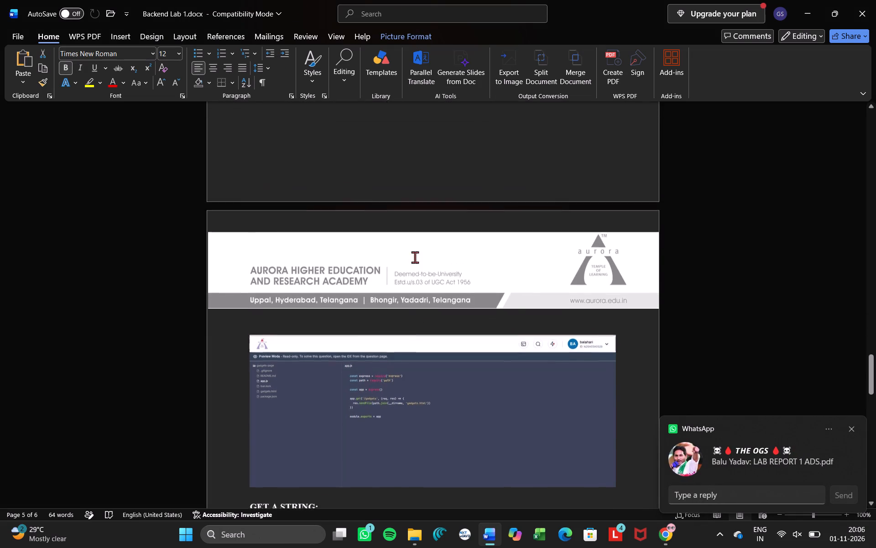
scroll(415, 257, up, 2)
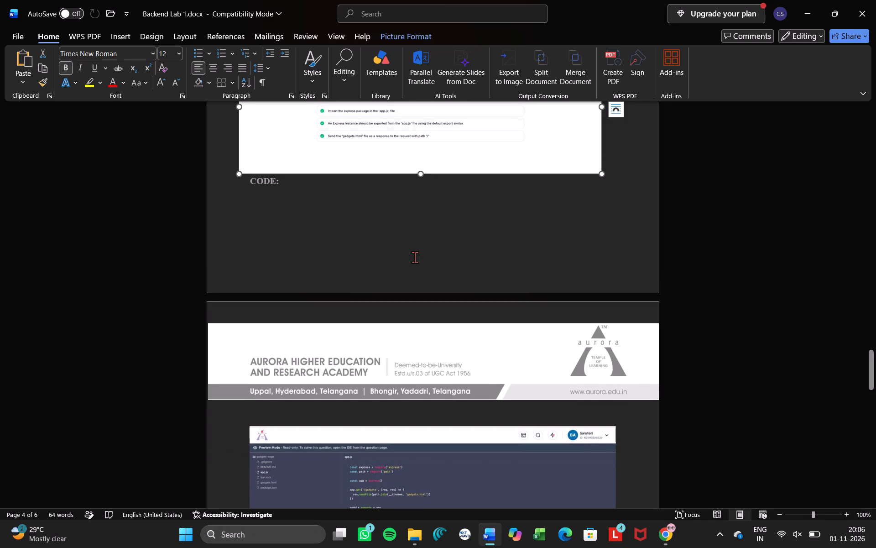
scroll(415, 257, up, 3)
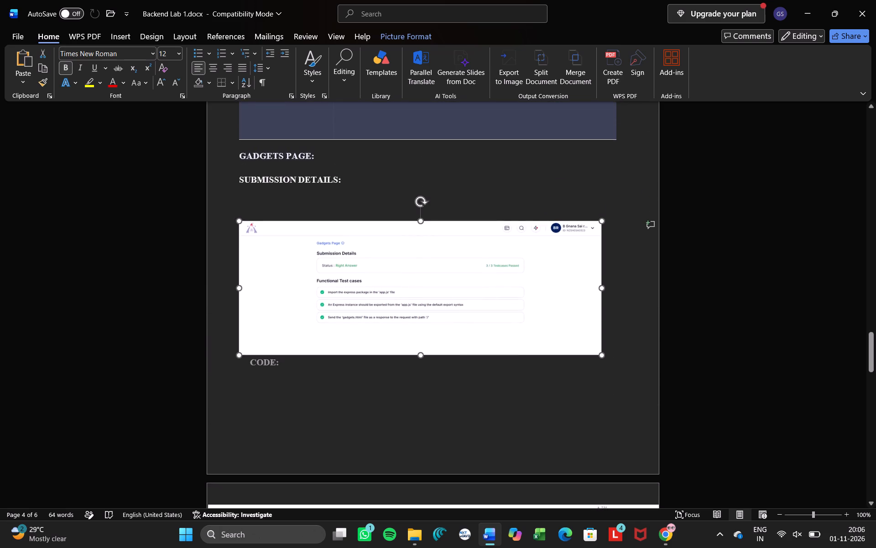
scroll(415, 257, up, 5)
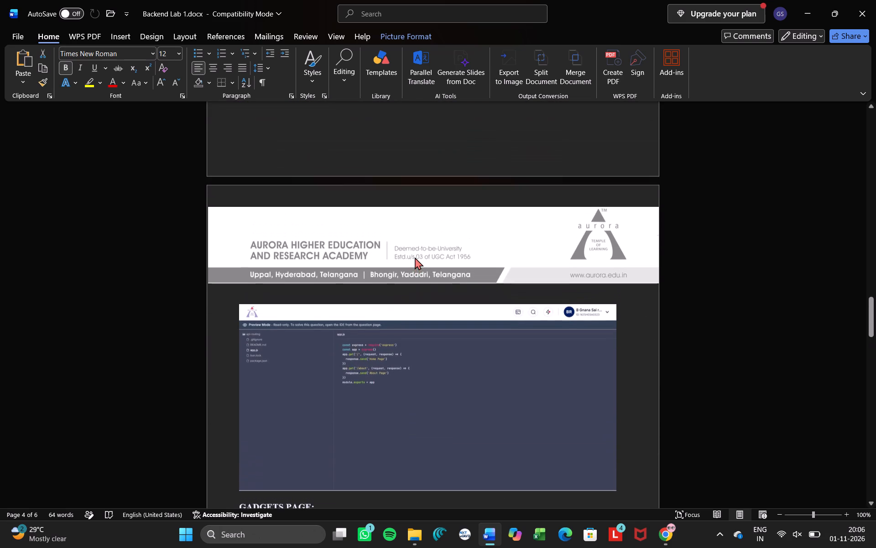
scroll(415, 257, down, 1)
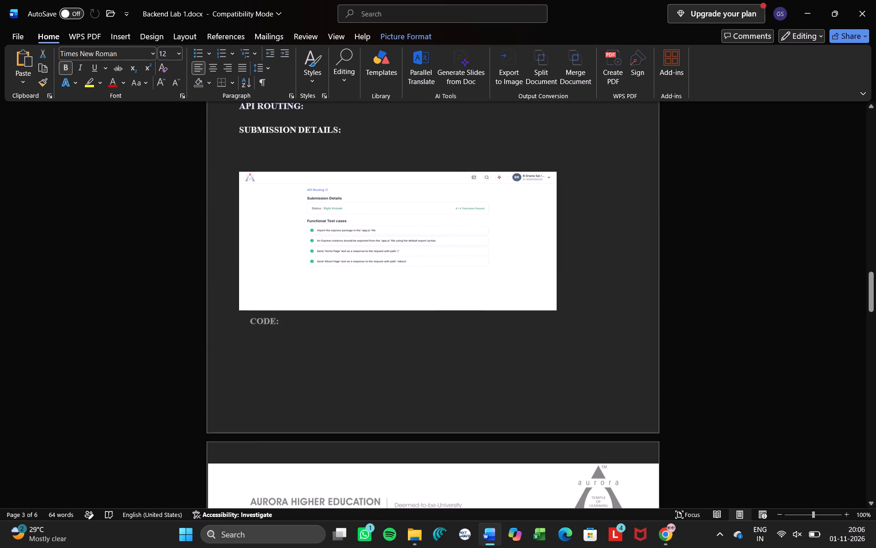
scroll(415, 257, down, 2)
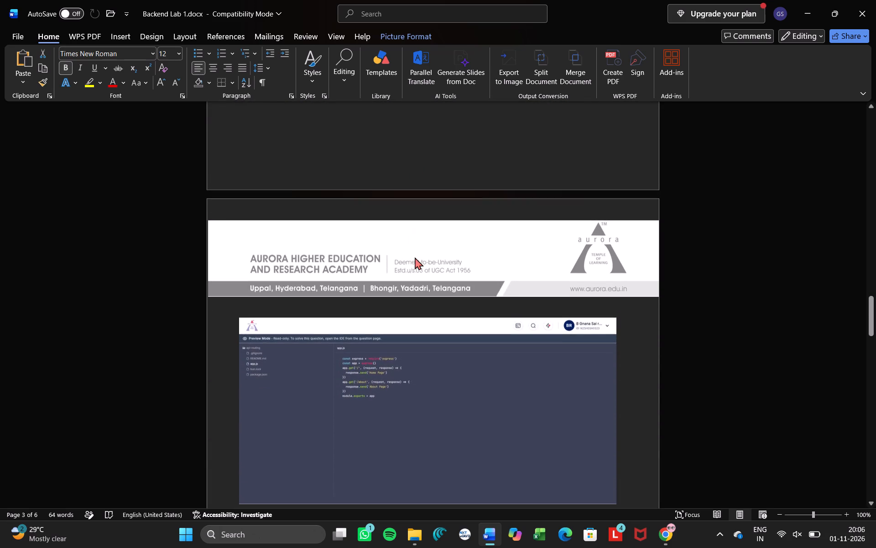
scroll(415, 257, down, 3)
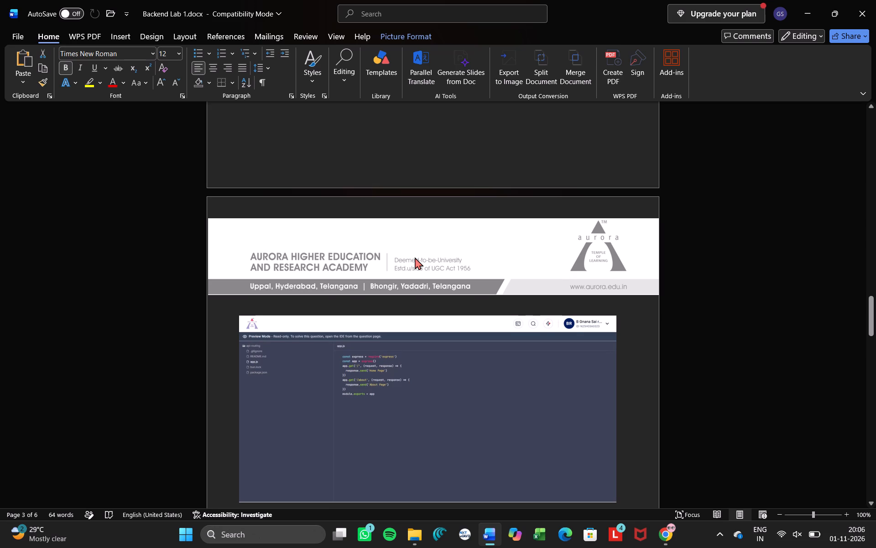
scroll(415, 257, down, 2)
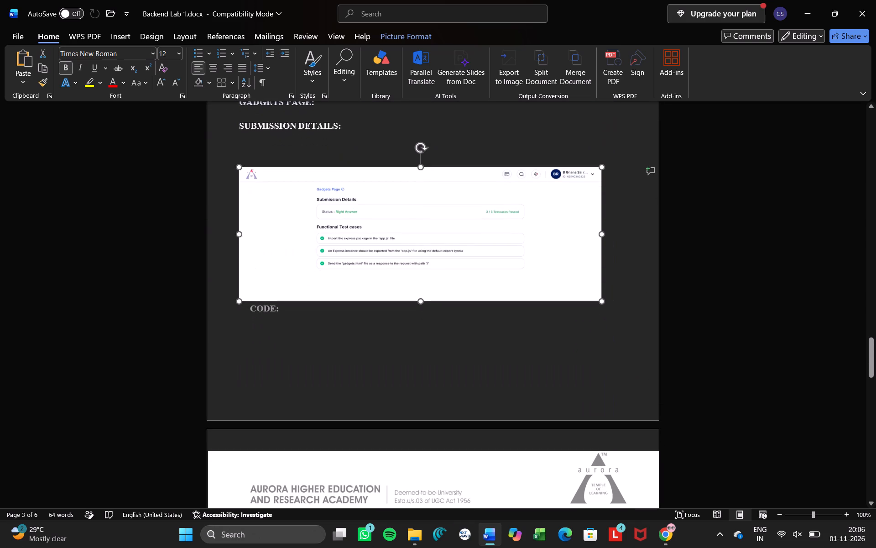
scroll(415, 257, down, 3)
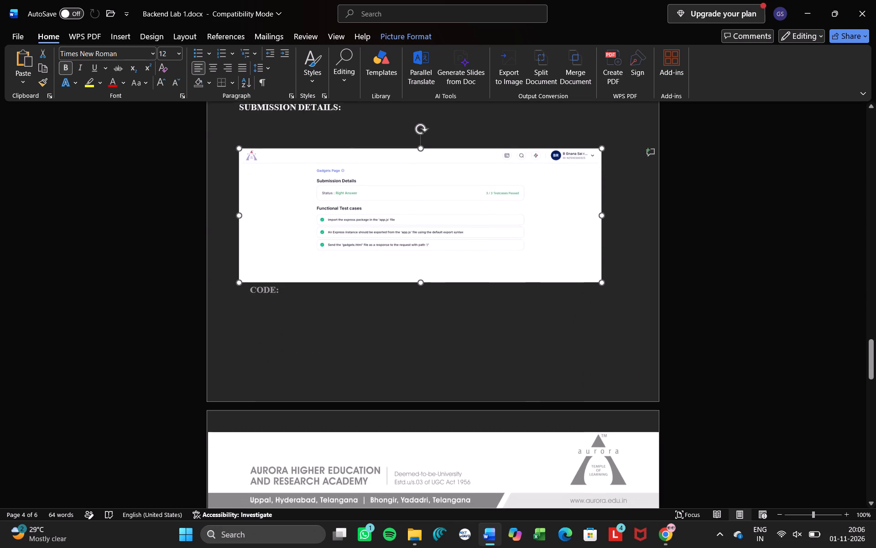
scroll(415, 257, down, 1)
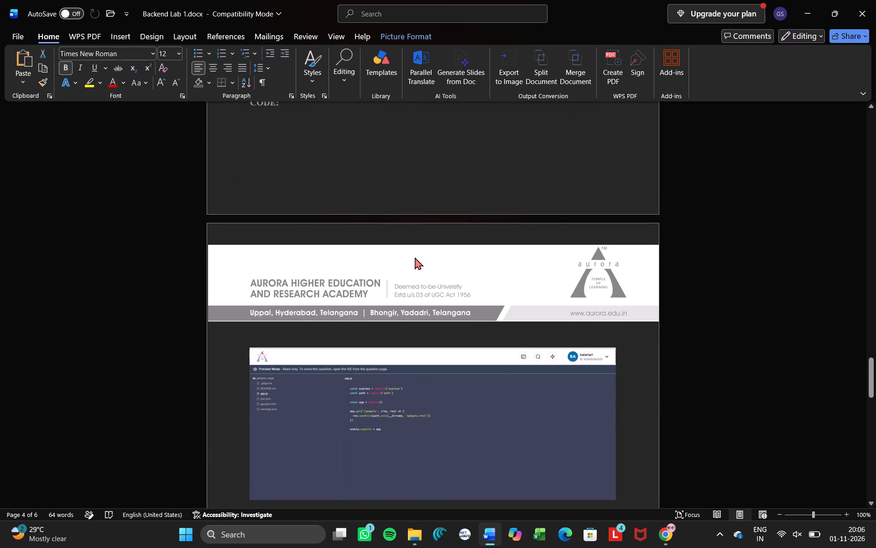
scroll(415, 257, up, 2)
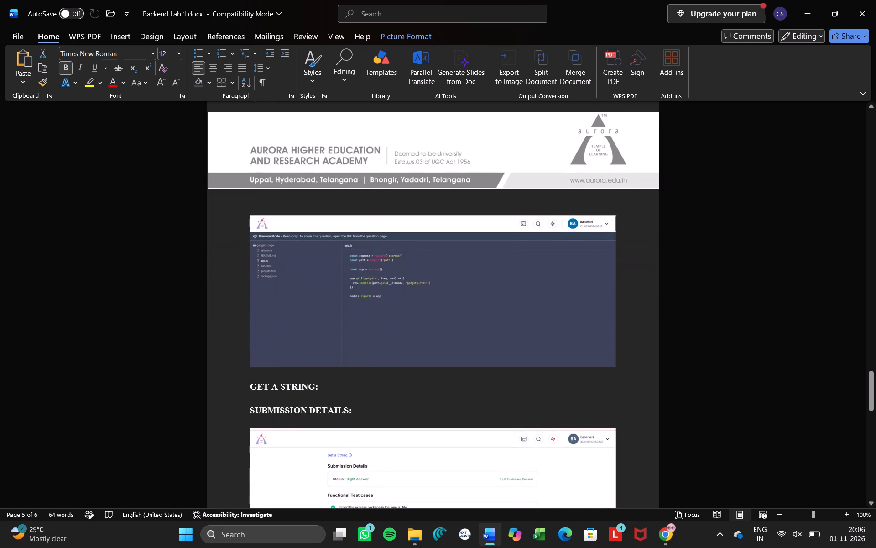
scroll(415, 257, up, 2)
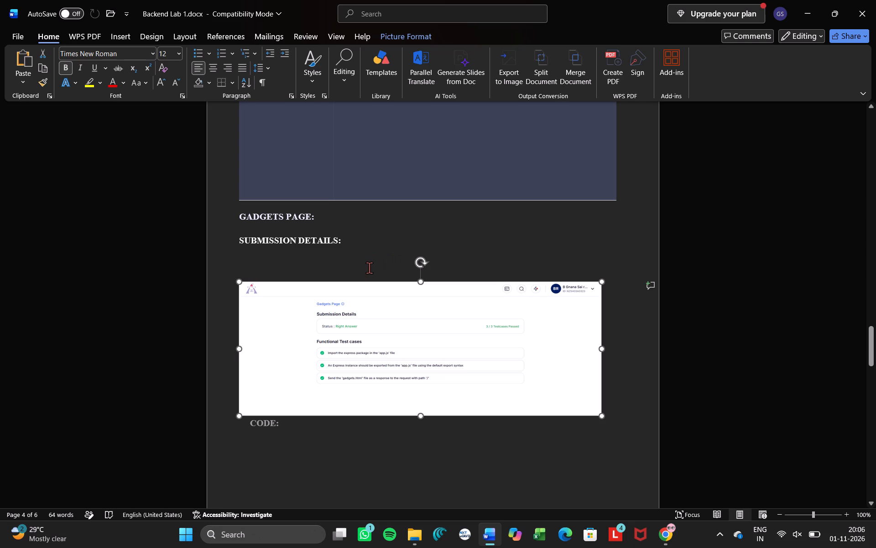
scroll(369, 268, down, 2)
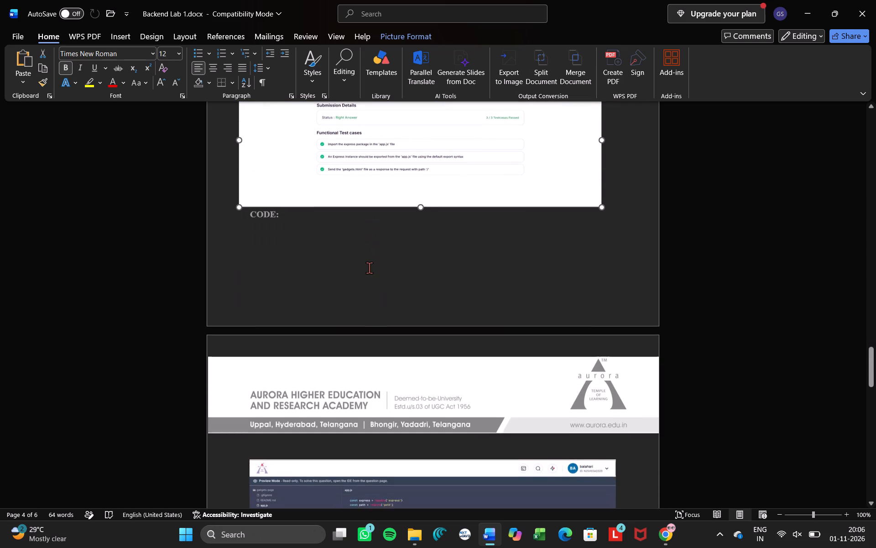
scroll(369, 268, down, 2)
scroll(369, 268, up, 3)
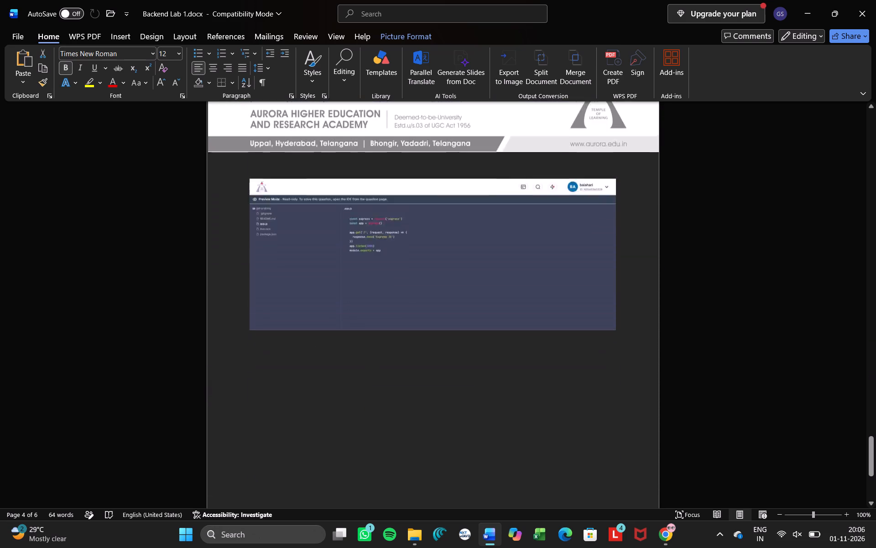
scroll(369, 268, up, 6)
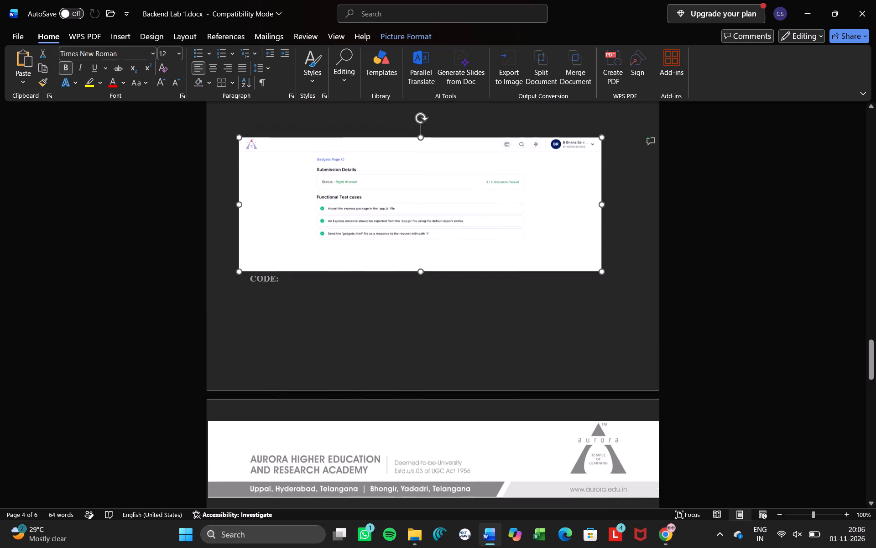
scroll(369, 268, up, 2)
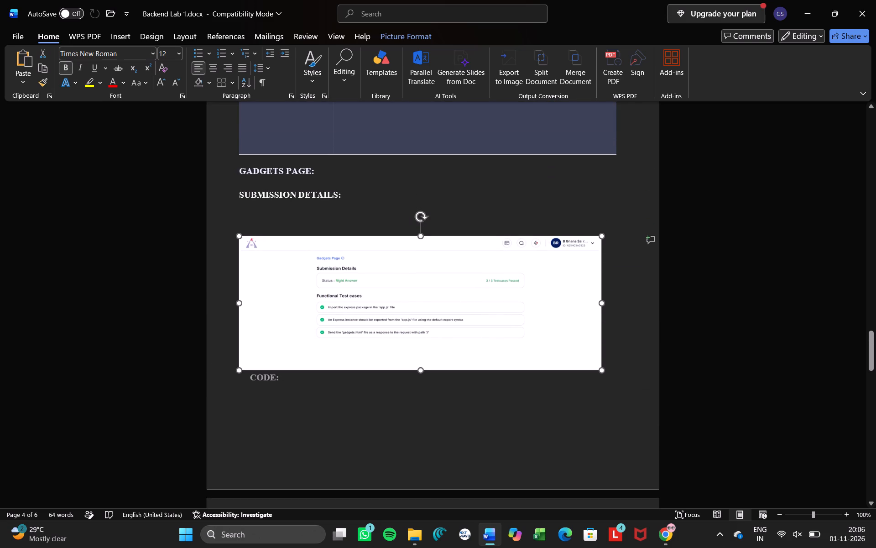
Replace the picture under Get a String's Submission Details heading on page 5 with the captured Get a String submission screenshot.
scroll(369, 268, down, 1)
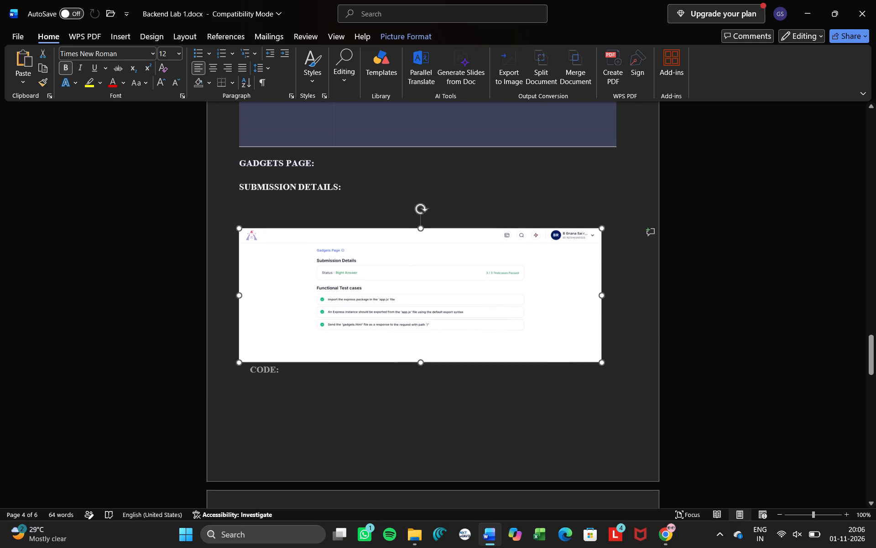
scroll(369, 268, down, 2)
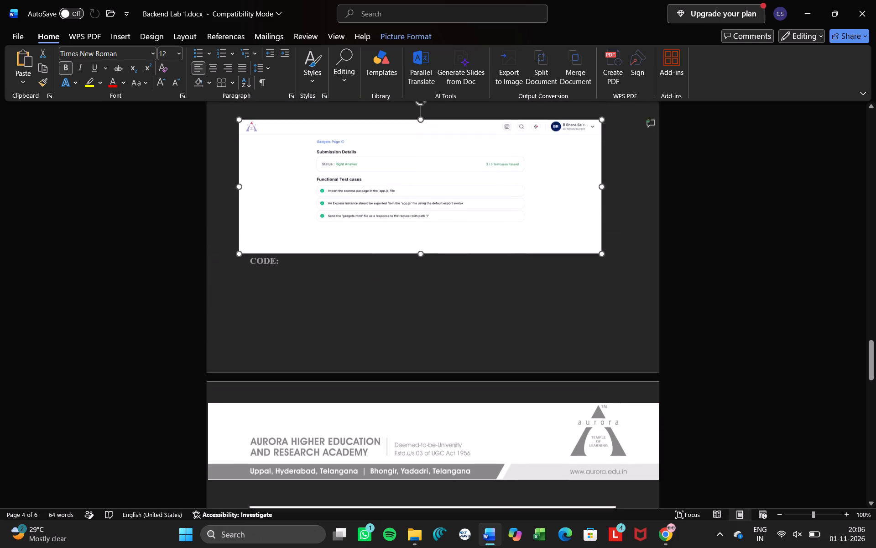
scroll(369, 268, down, 3)
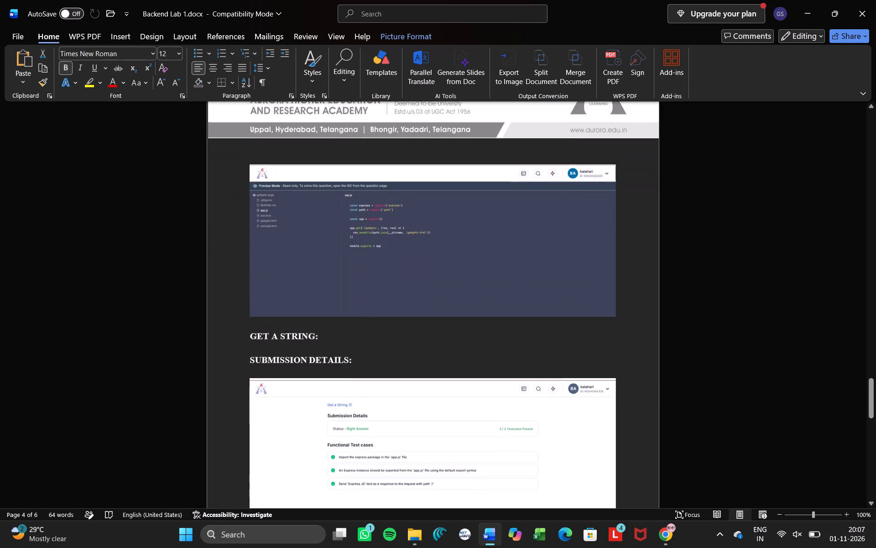
scroll(369, 268, down, 1)
click(426, 427)
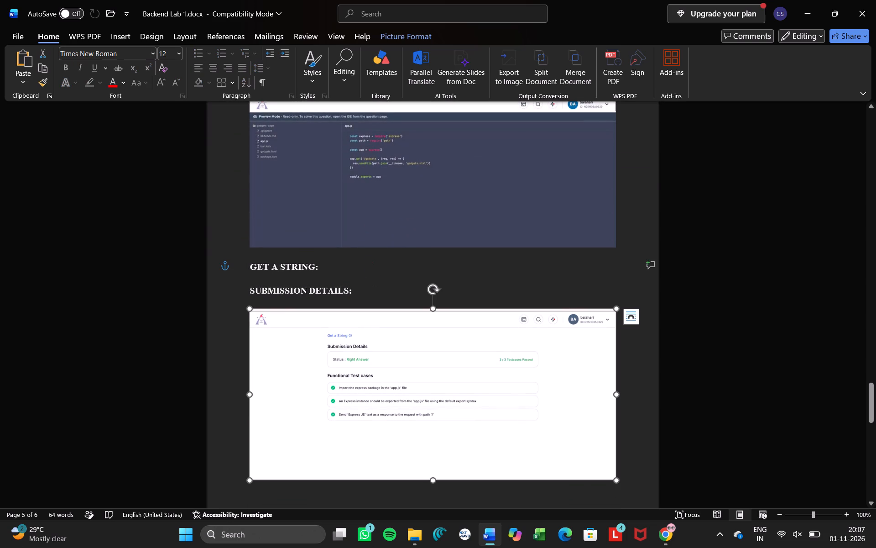
key(BackSpace)
click(375, 289)
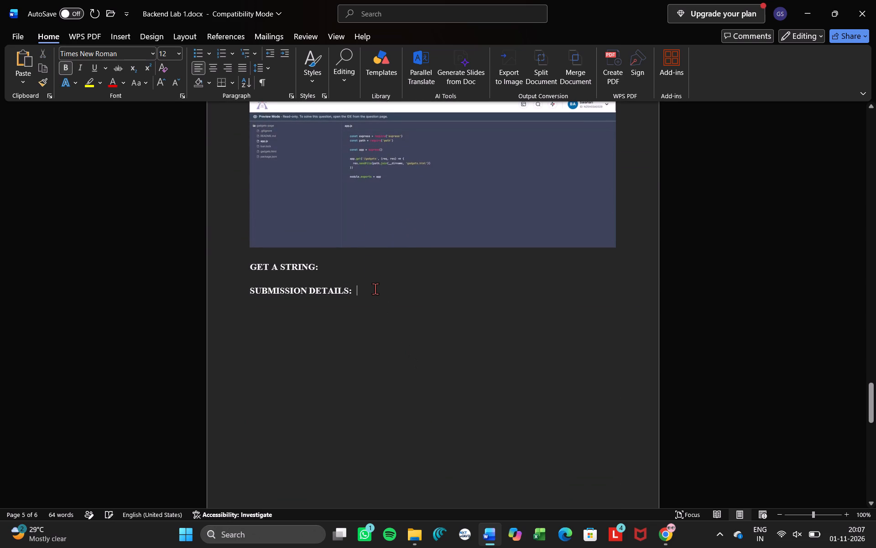
key(Return)
key(ctrl+v)
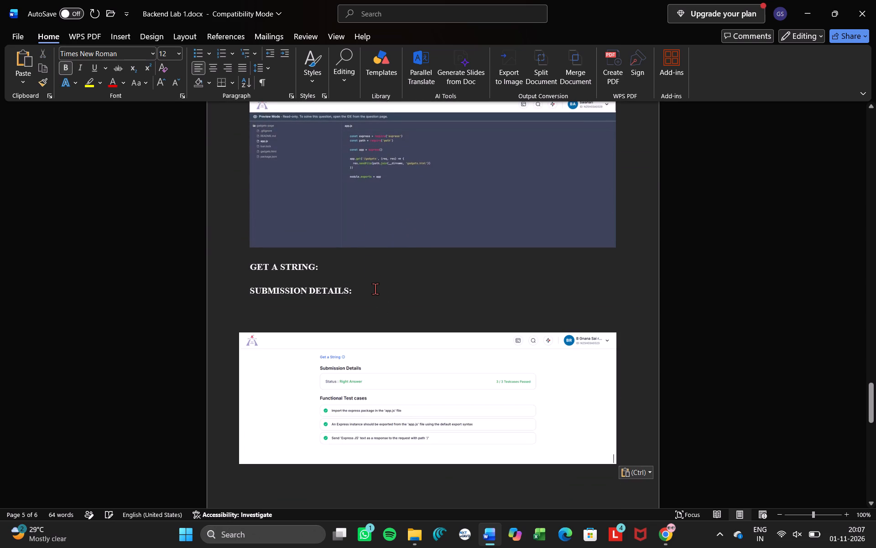
scroll(391, 366, up, 1)
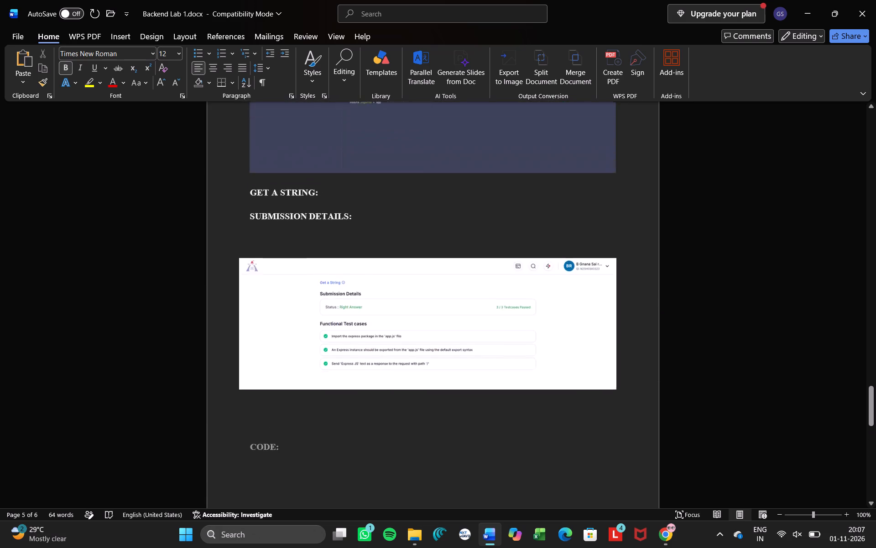
scroll(391, 366, up, 1)
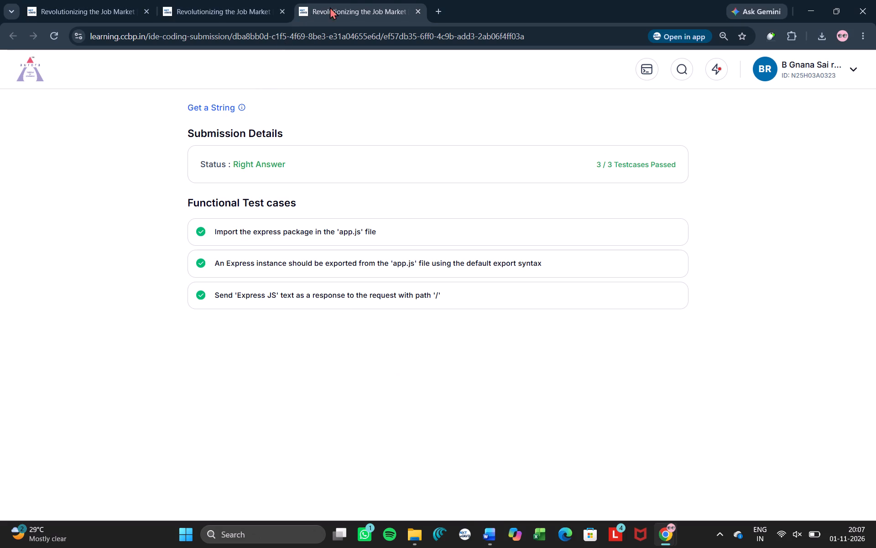
In Chrome, close the Get a String submission and IDE pages and open the read-only code preview of that question's submission.
click(419, 11)
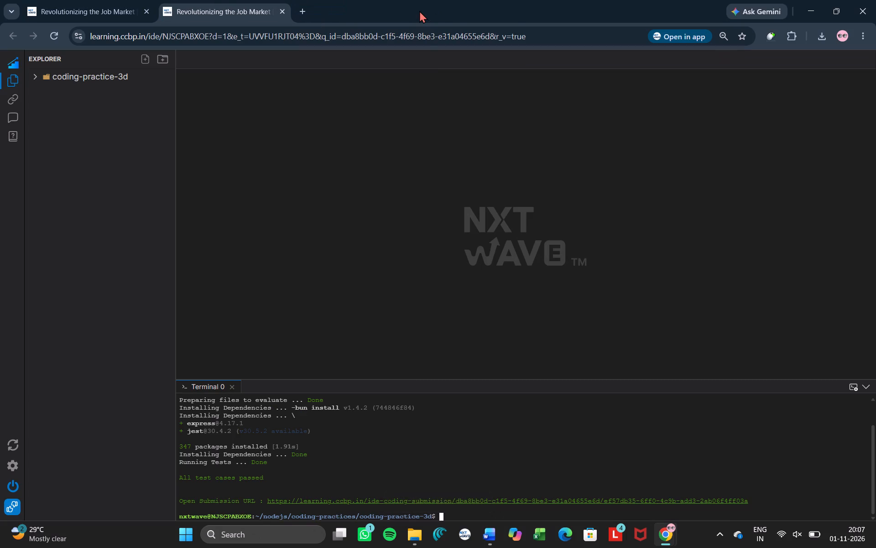
click(281, 12)
click(638, 342)
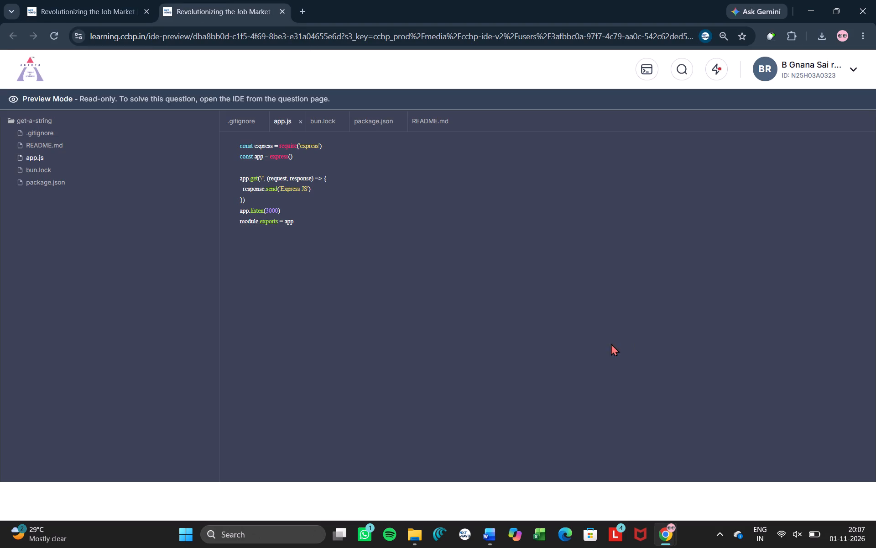
Capture a full-width screenshot of the Get a String app.js preview, from the site header to near the bottom of the code area.
key(shift+super+s)
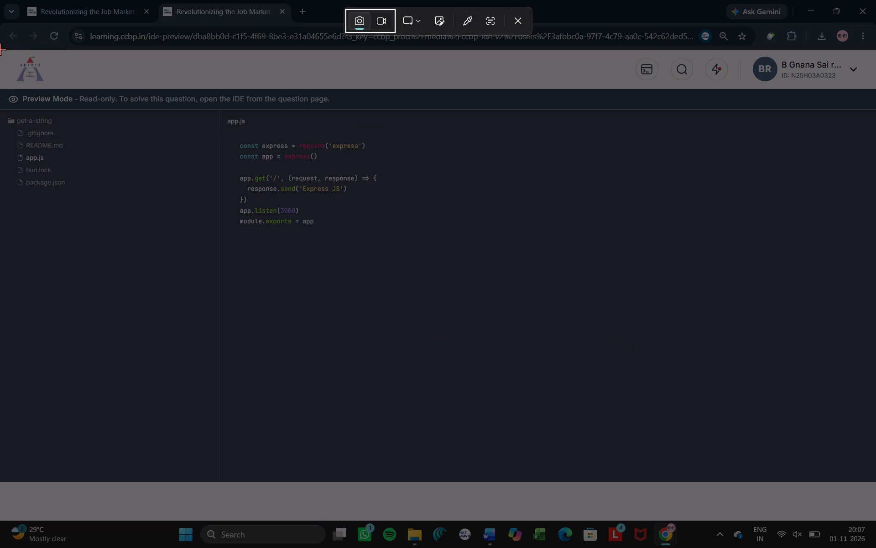
drag(1, 51, 839, 437)
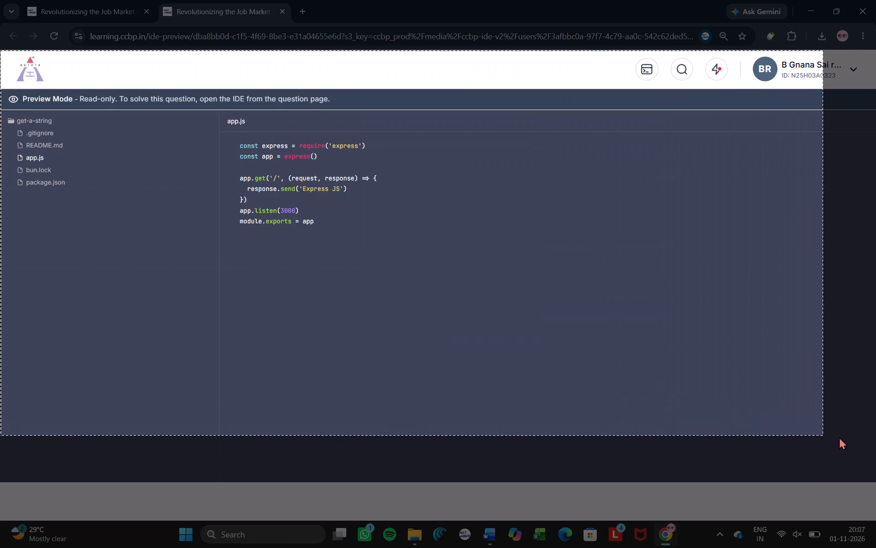
drag(839, 437, 875, 479)
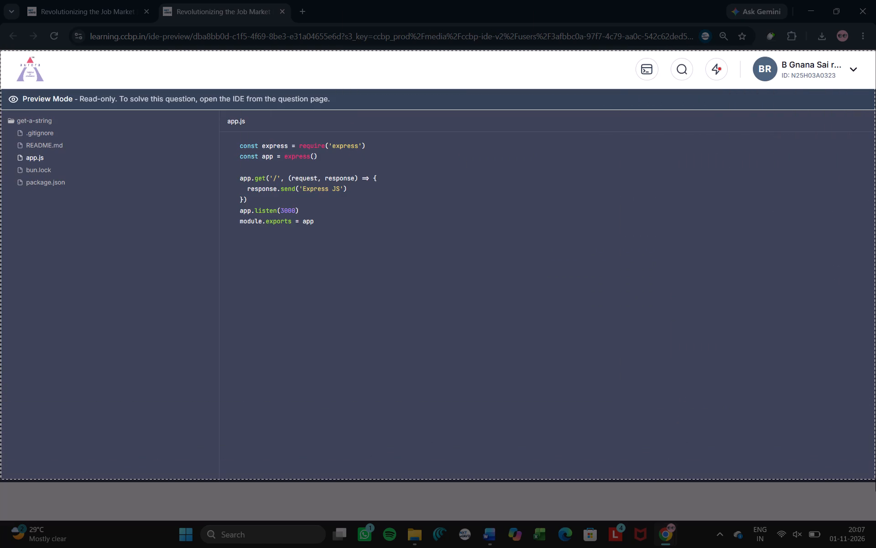
drag(875, 479, 875, 476)
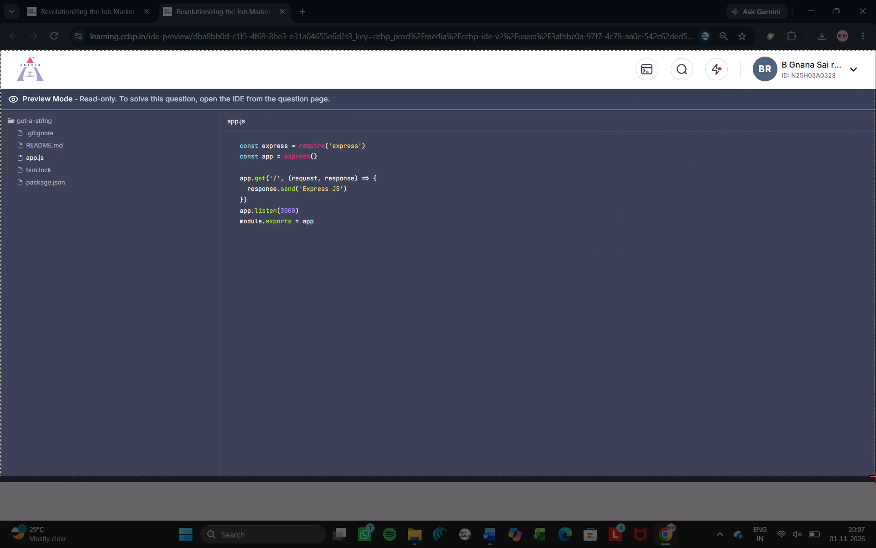
drag(875, 476, 875, 470)
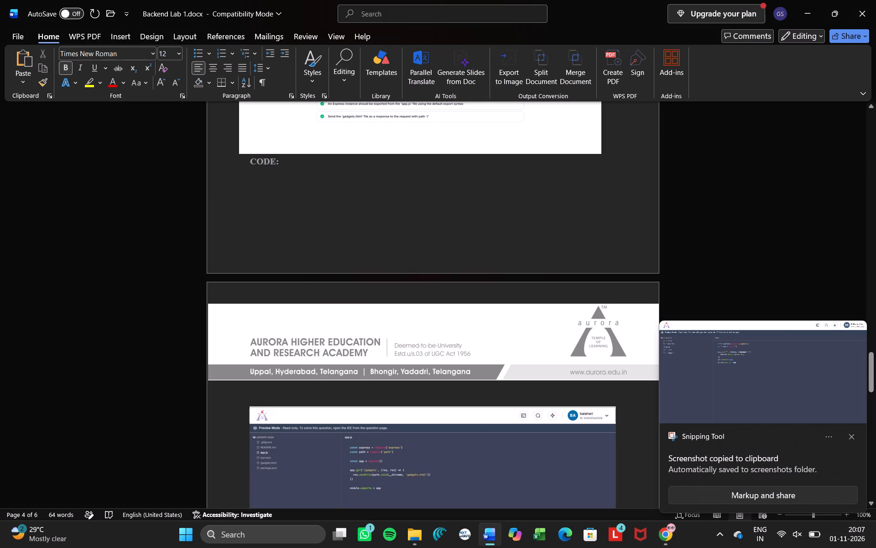
In Word, examine the code and submission pictures from page 5 back up to the Gadgets Page section on page 4.
scroll(480, 433, up, 1)
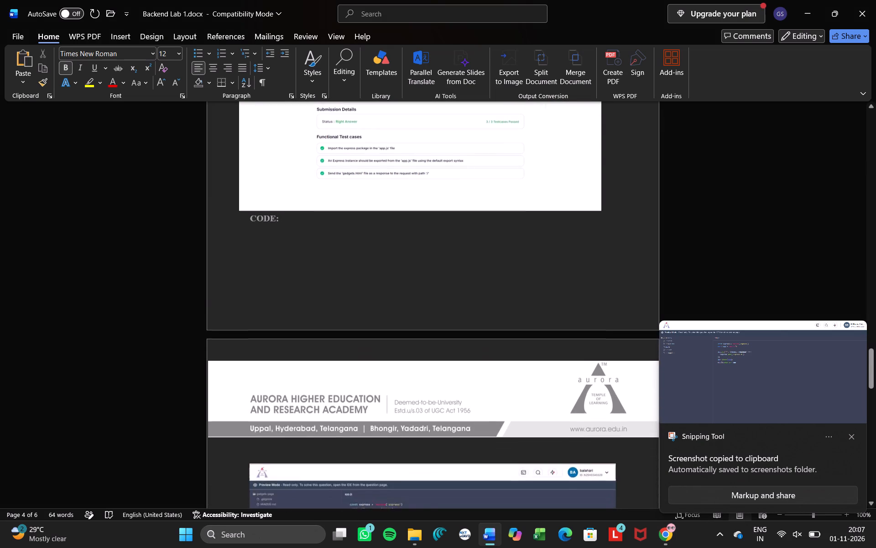
scroll(480, 433, up, 1)
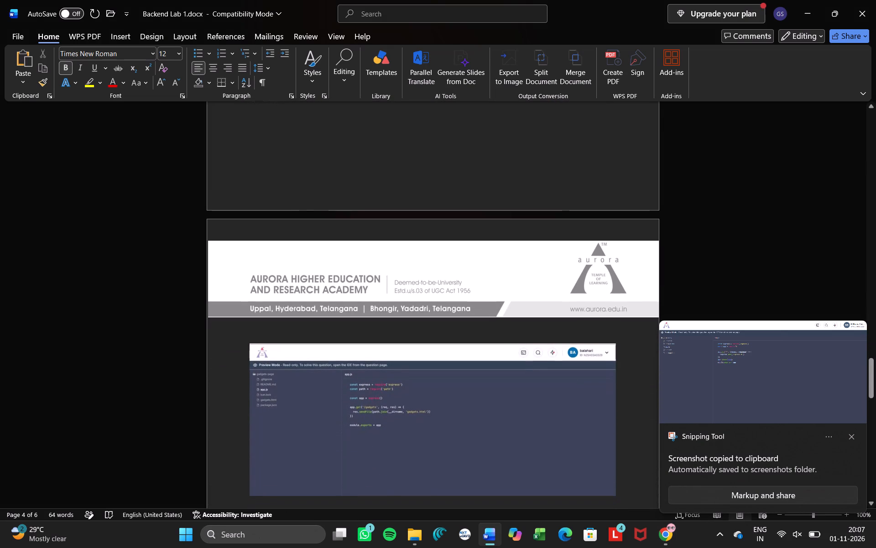
scroll(480, 433, up, 3)
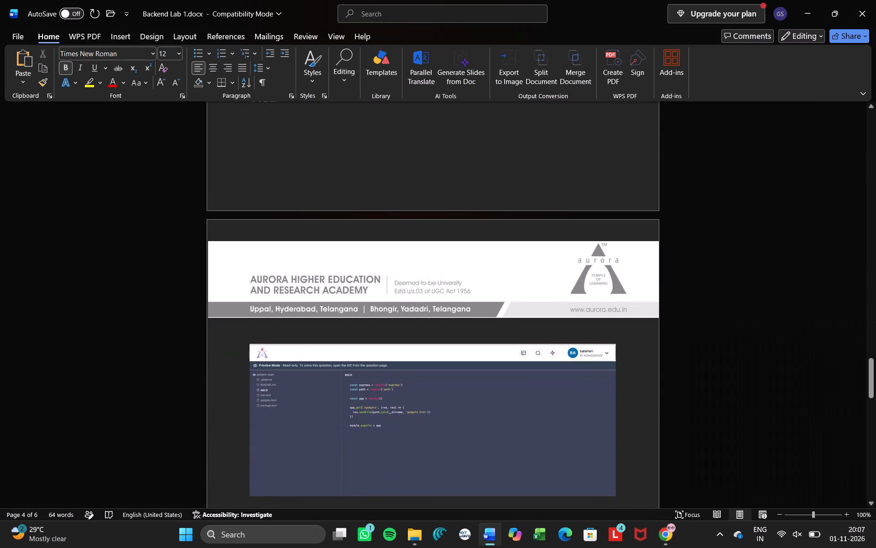
scroll(480, 433, up, 2)
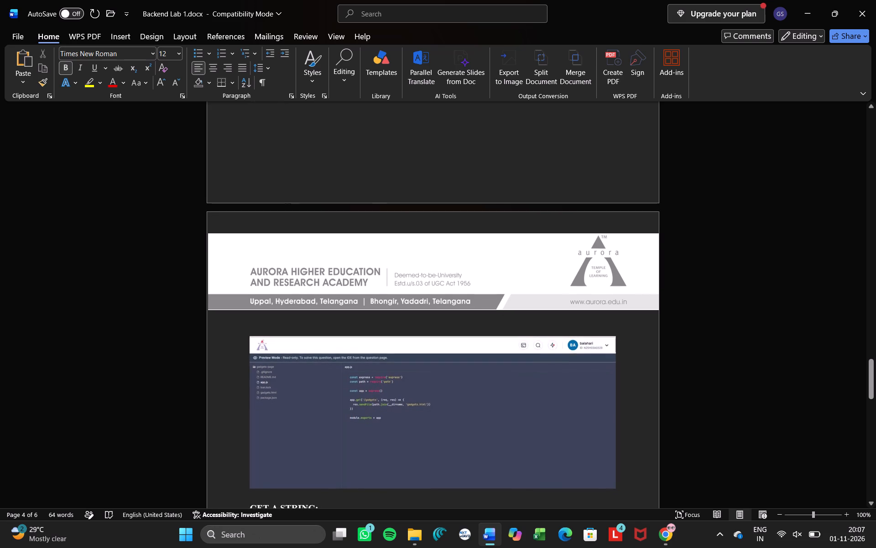
scroll(480, 433, up, 1)
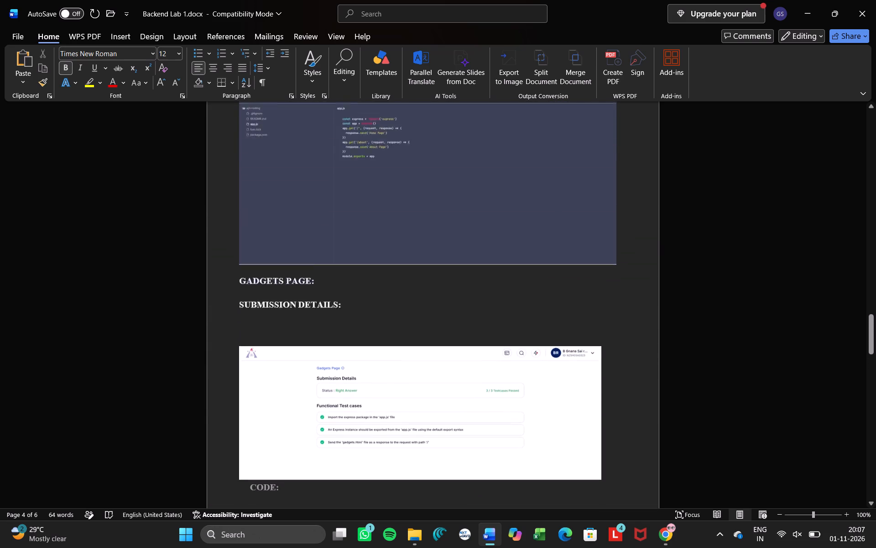
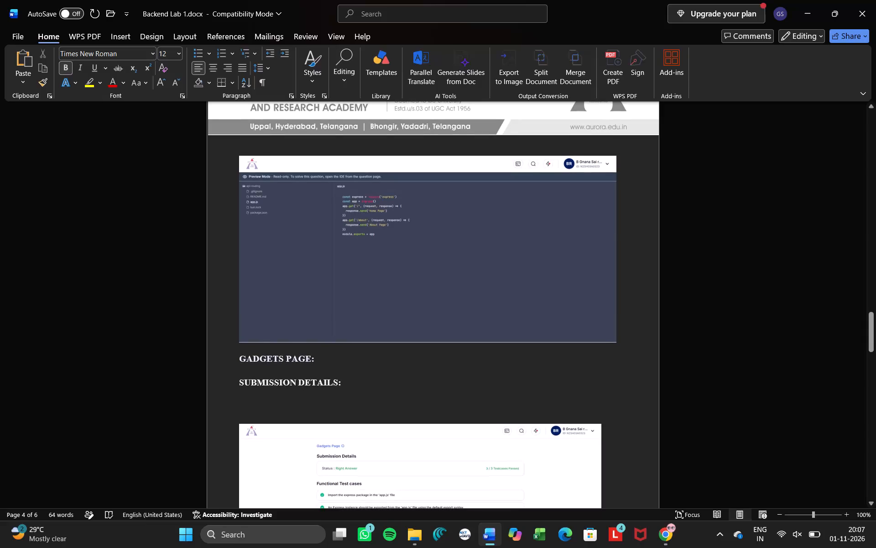
Examine the code pictures above the API Routing and Gadgets Page headings in the earlier pages of the report.
scroll(480, 433, up, 5)
scroll(480, 433, down, 4)
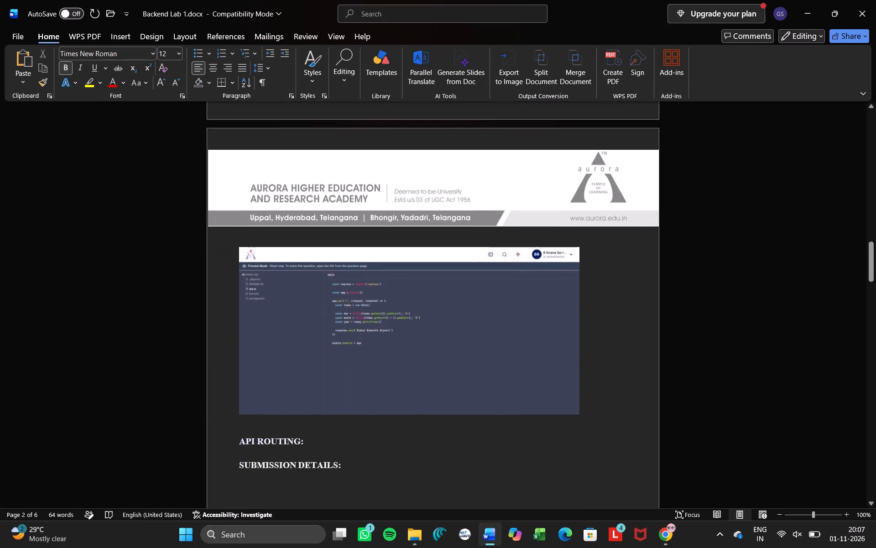
scroll(480, 433, down, 4)
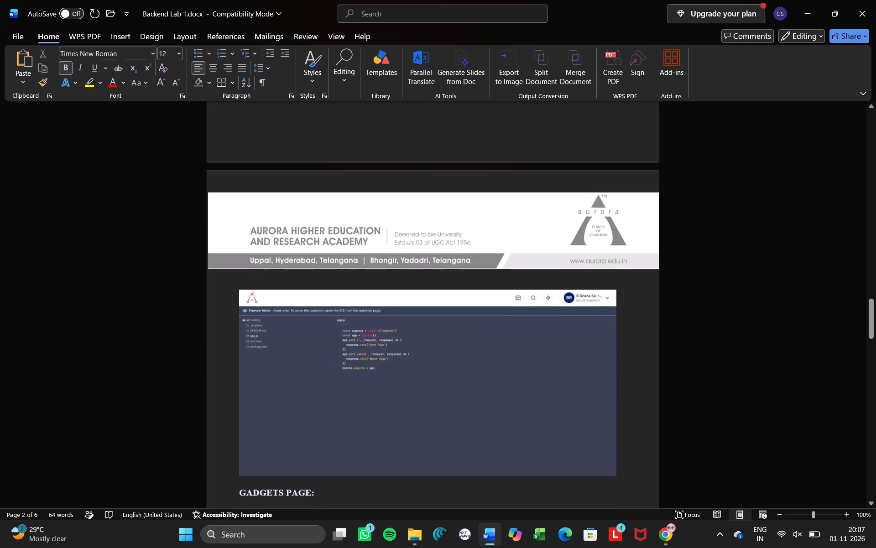
Replace the Get a String code picture at the top of page 6 with the captured app.js preview screenshot.
scroll(480, 433, down, 1)
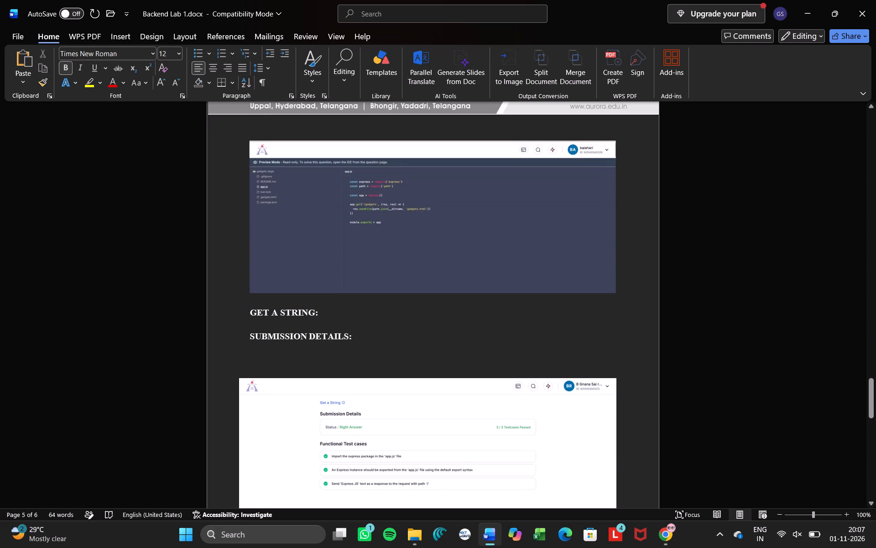
scroll(480, 433, down, 2)
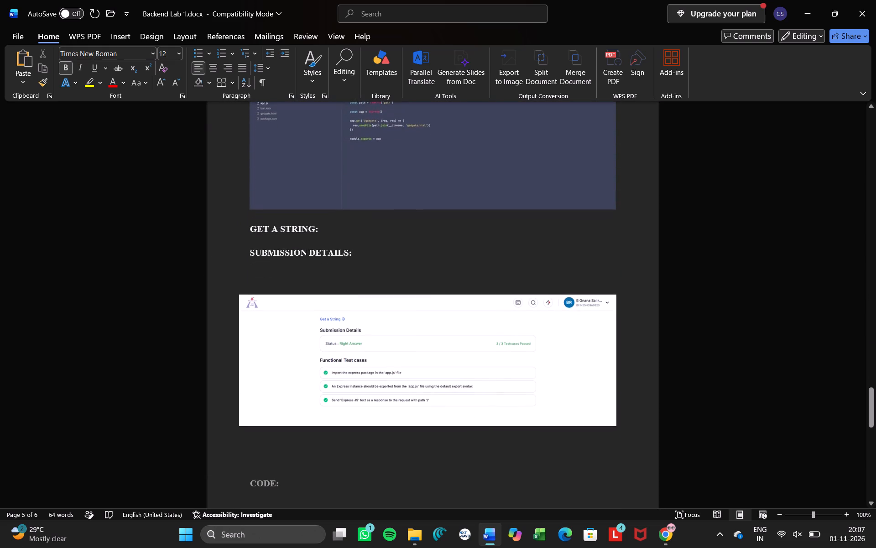
scroll(480, 433, down, 4)
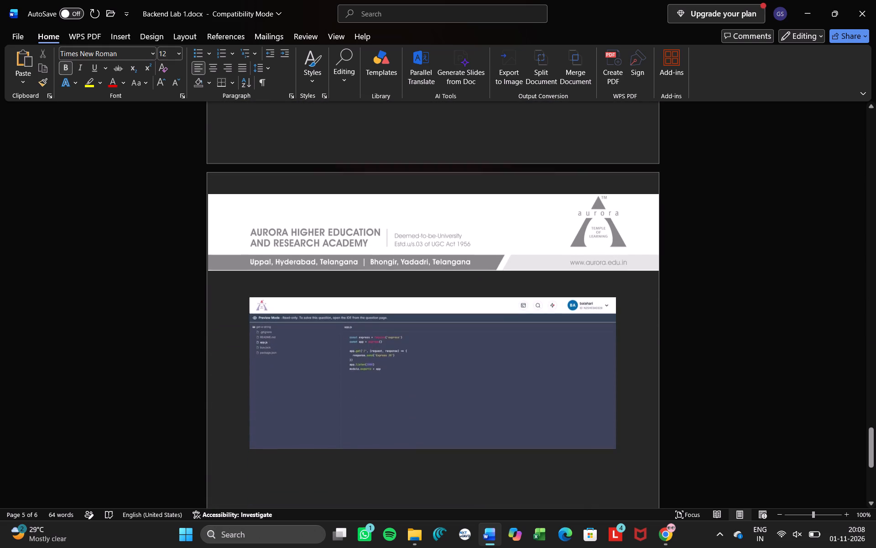
scroll(480, 433, down, 1)
click(427, 415)
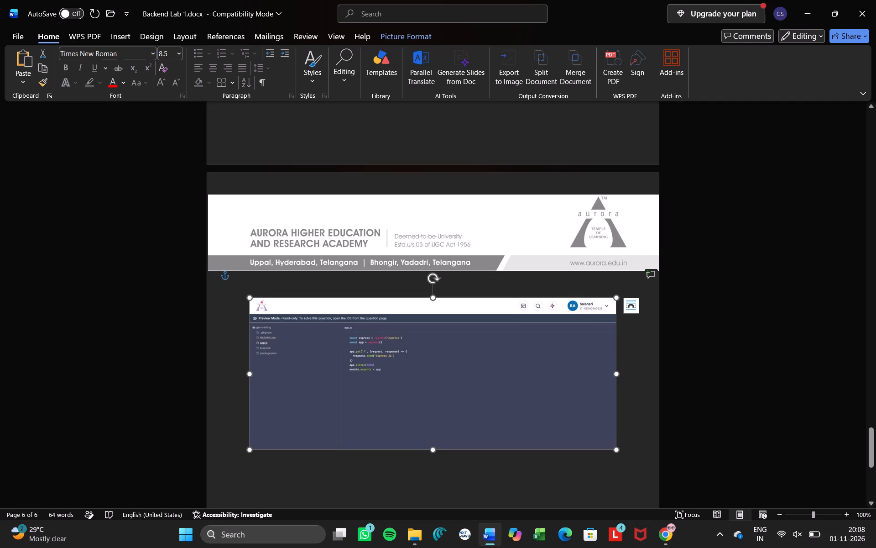
key(BackSpace)
key(ctrl+v)
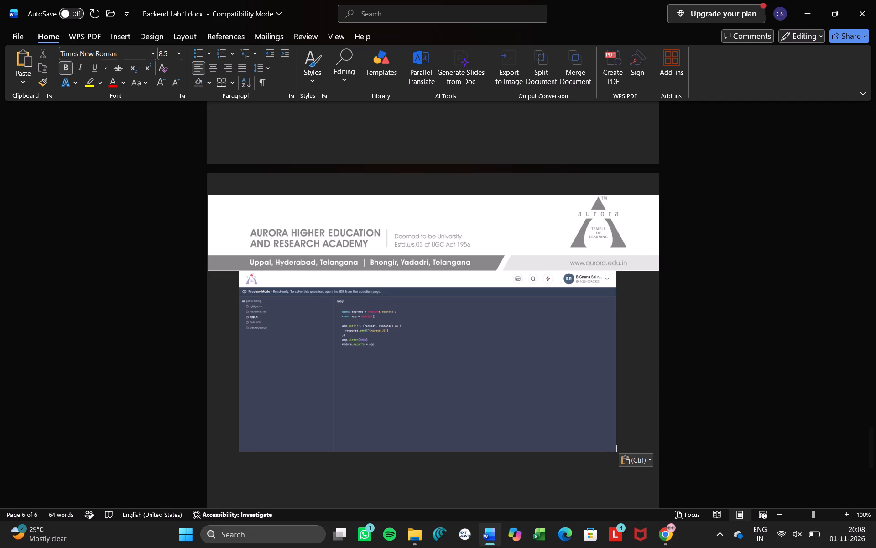
Examine the end of the document and the pictures from page 6 back up to the Gadgets Page submission on page 4.
scroll(427, 415, down, 2)
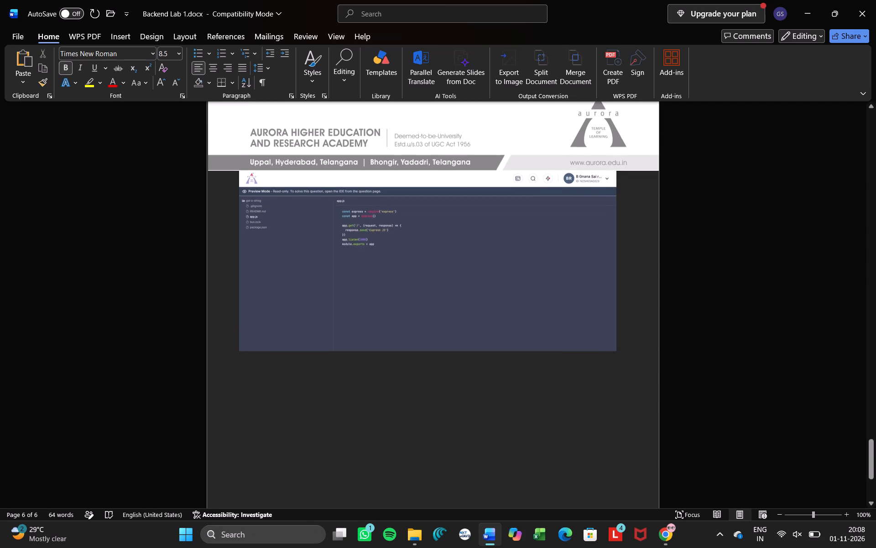
scroll(427, 415, down, 6)
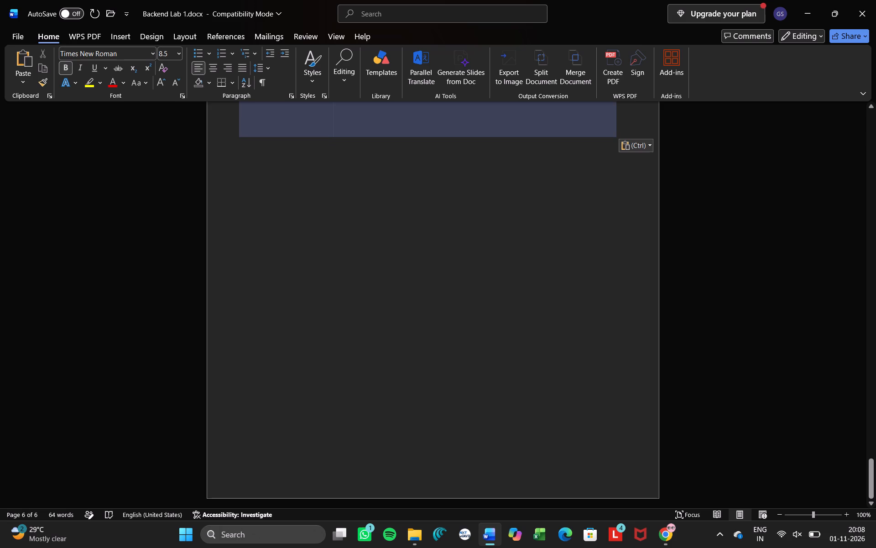
scroll(427, 415, down, 6)
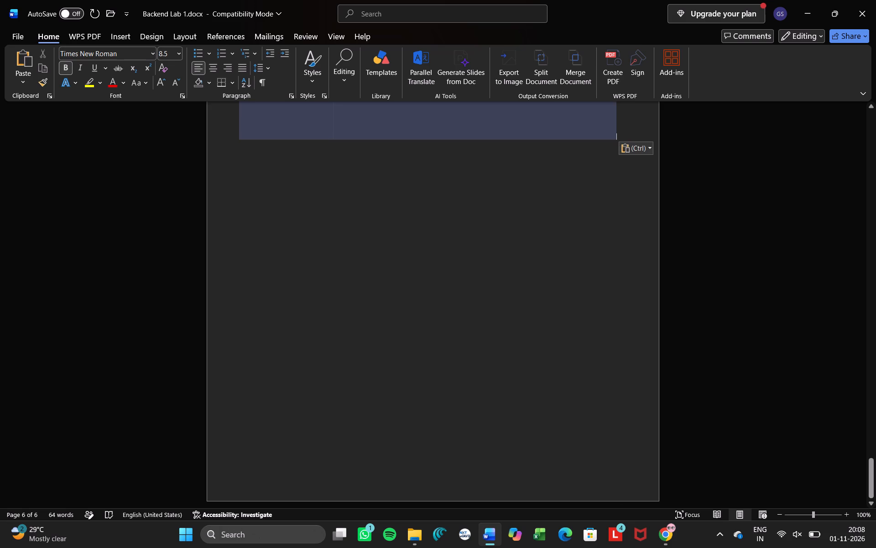
scroll(427, 415, up, 2)
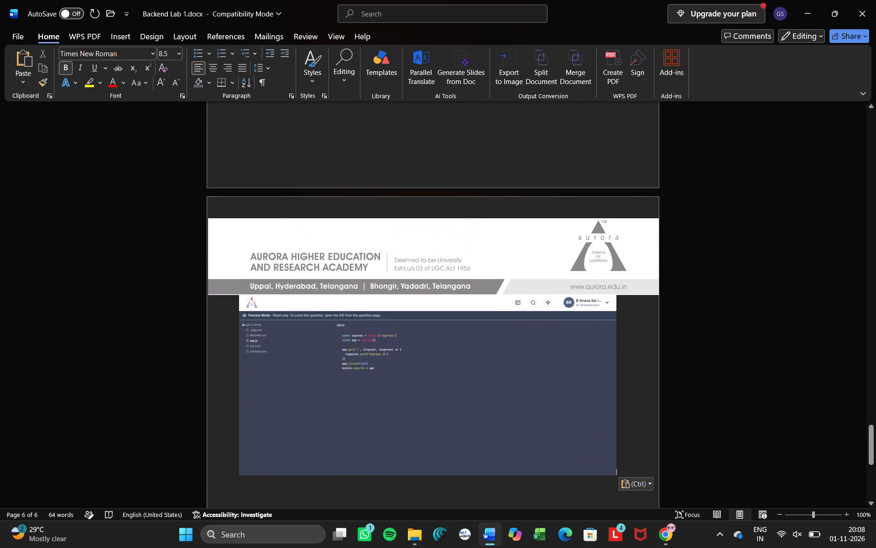
scroll(427, 415, up, 2)
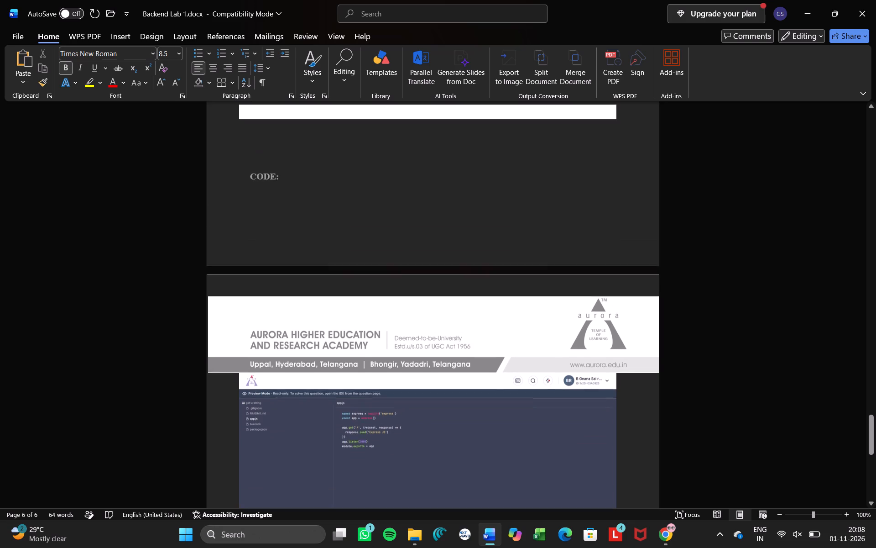
scroll(427, 415, up, 2)
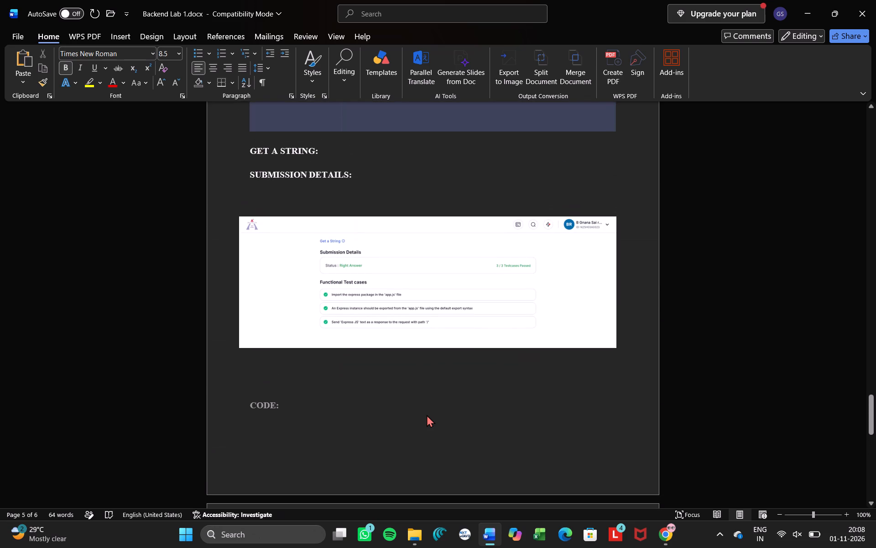
scroll(427, 415, up, 1)
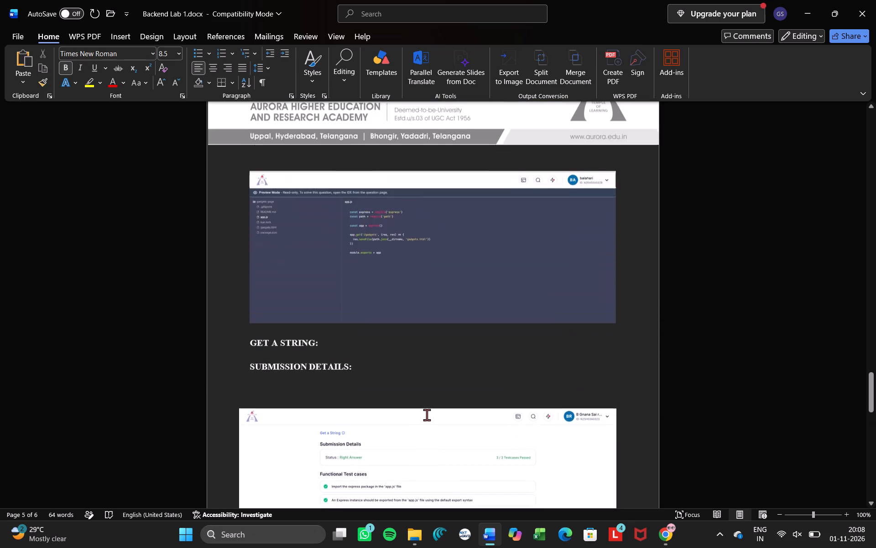
scroll(427, 415, up, 2)
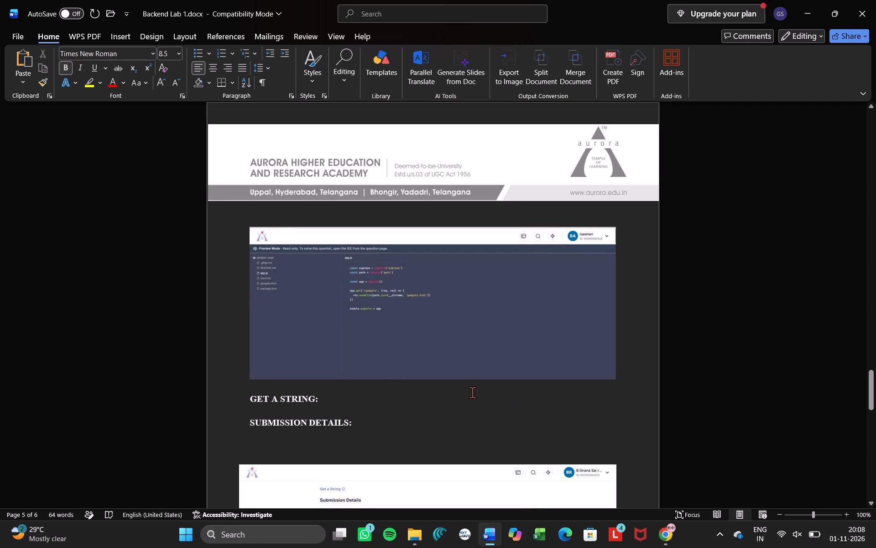
scroll(472, 392, up, 2)
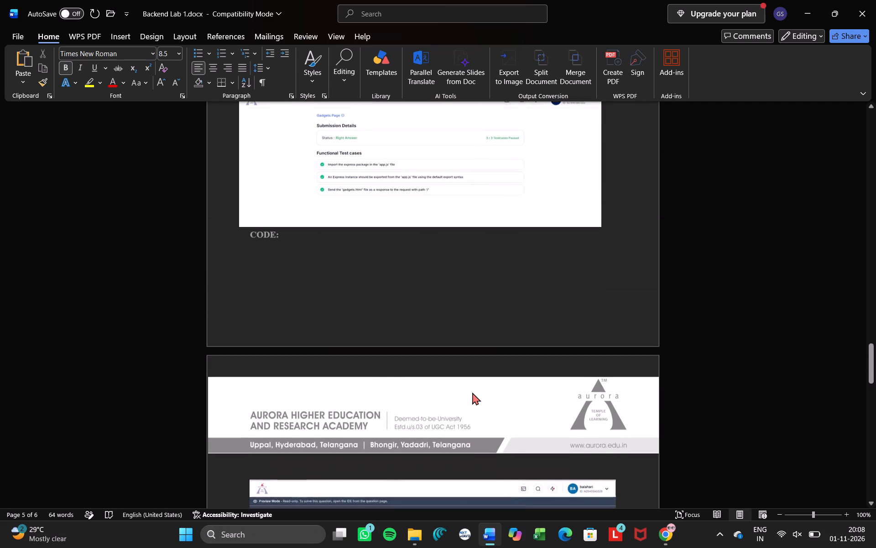
scroll(472, 392, up, 1)
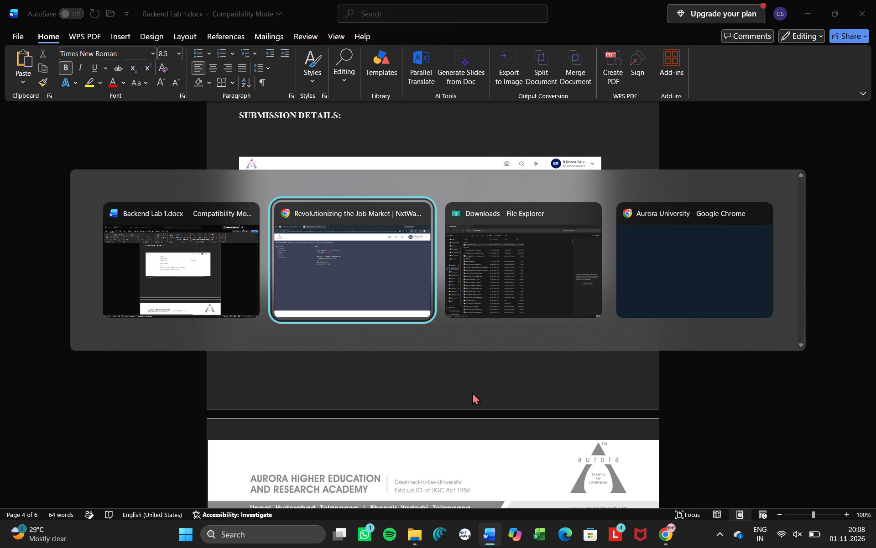
In Chrome, close the Get a String code preview and open the read-only code preview of the Gadgets Page question.
click(280, 11)
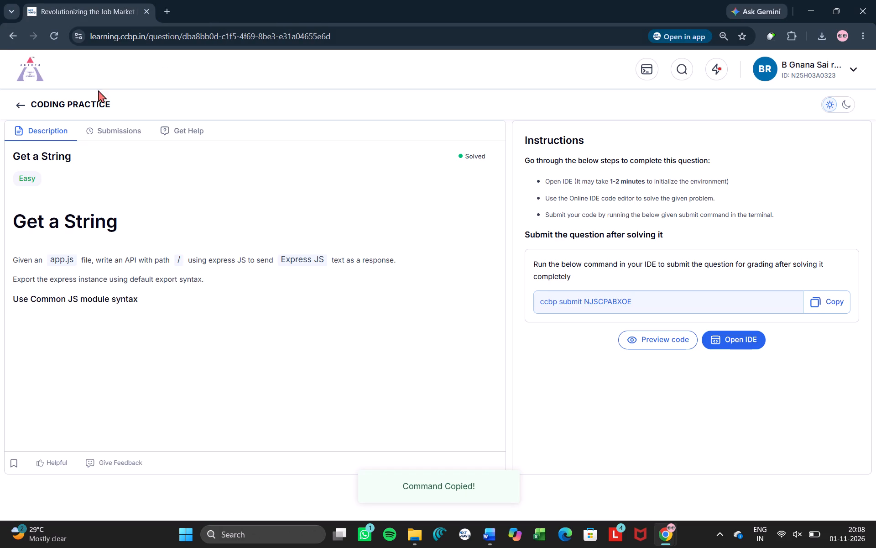
click(21, 104)
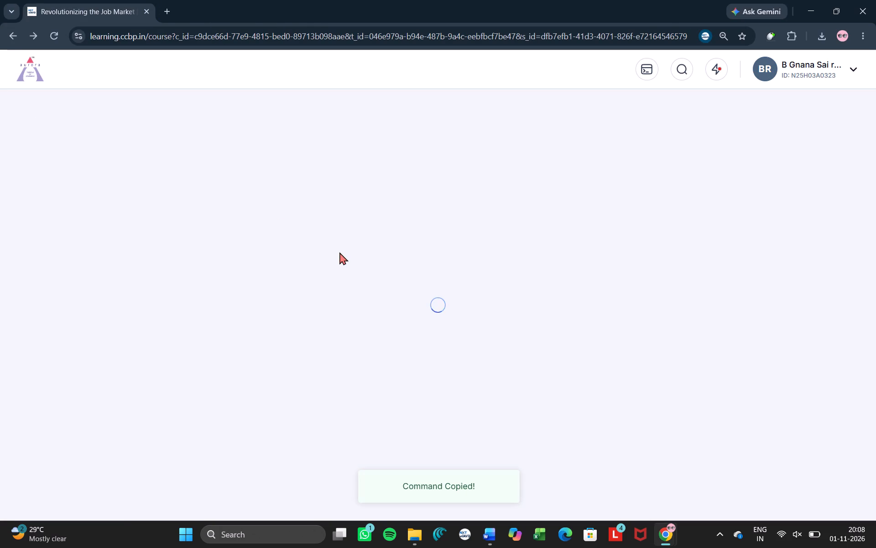
click(389, 359)
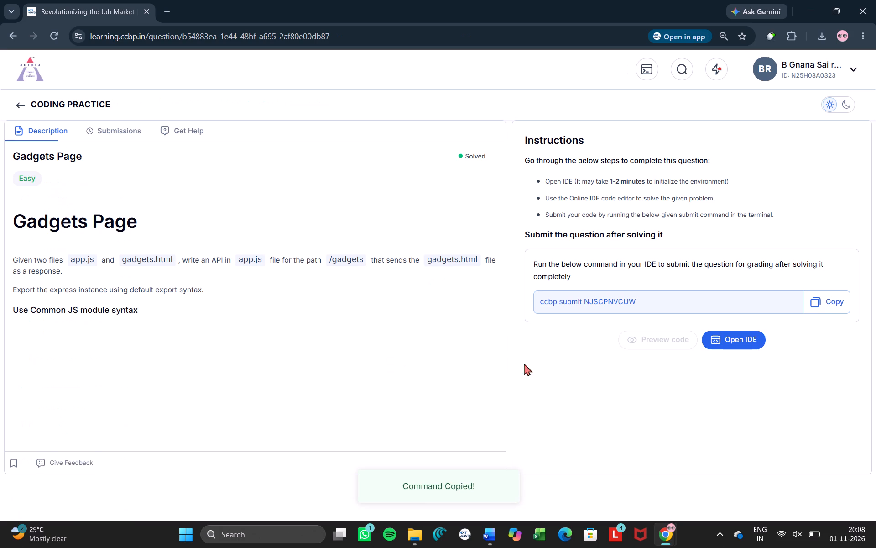
click(637, 340)
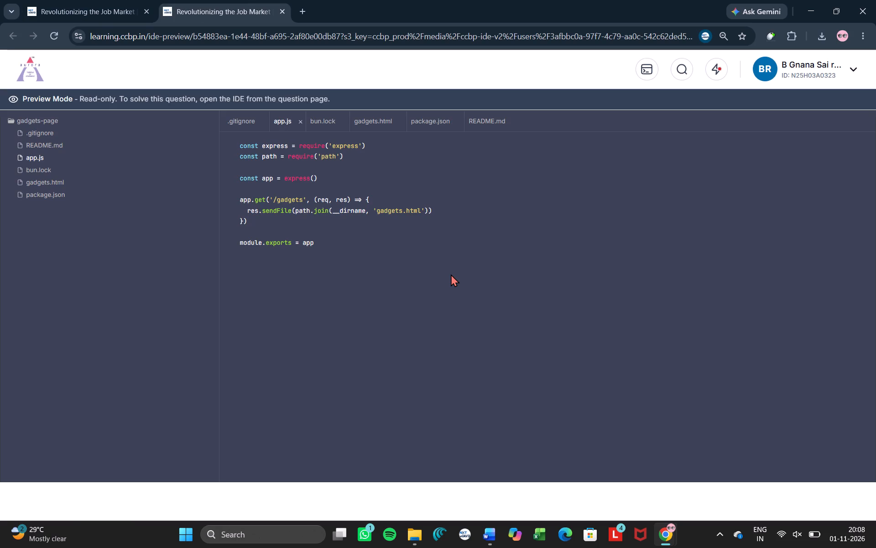
Capture a full-width screenshot of the Gadgets Page app.js preview, from the site header to the bottom of the code area.
key(shift+super+s)
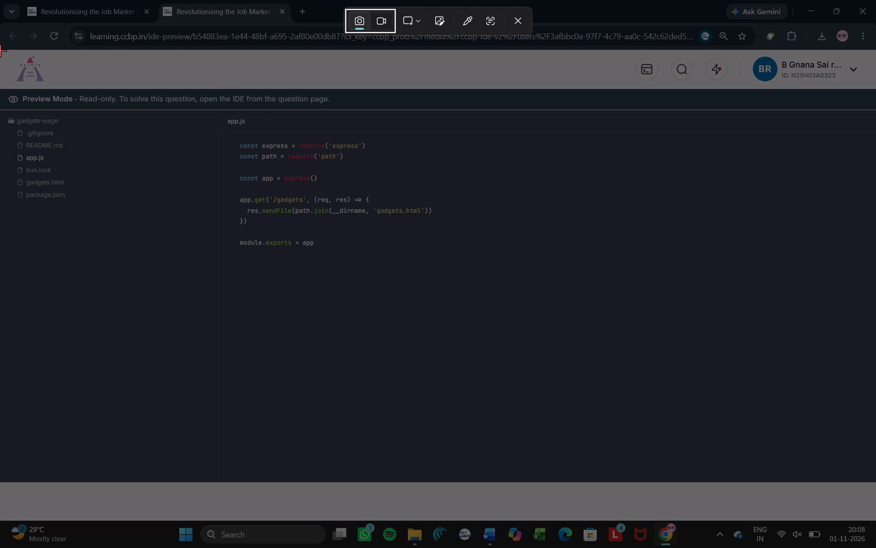
drag(0, 52, 746, 291)
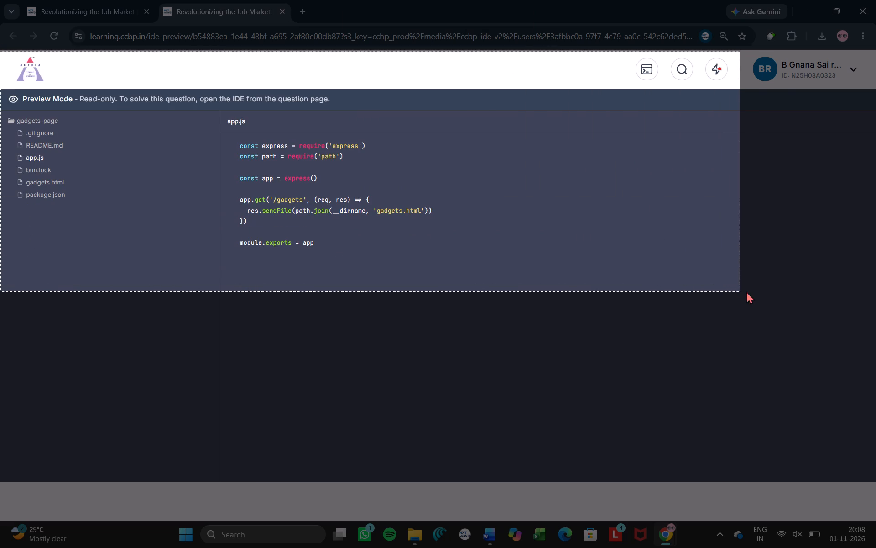
drag(746, 291, 875, 456)
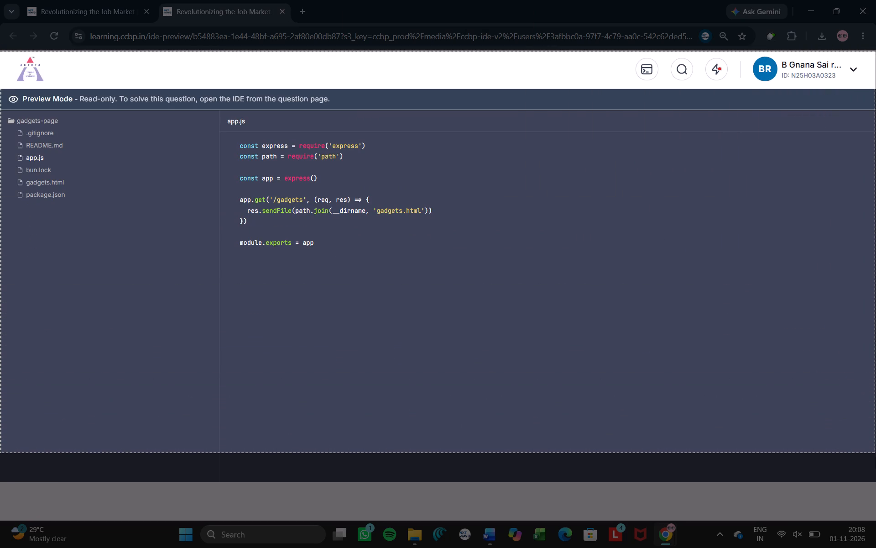
drag(875, 456, 875, 480)
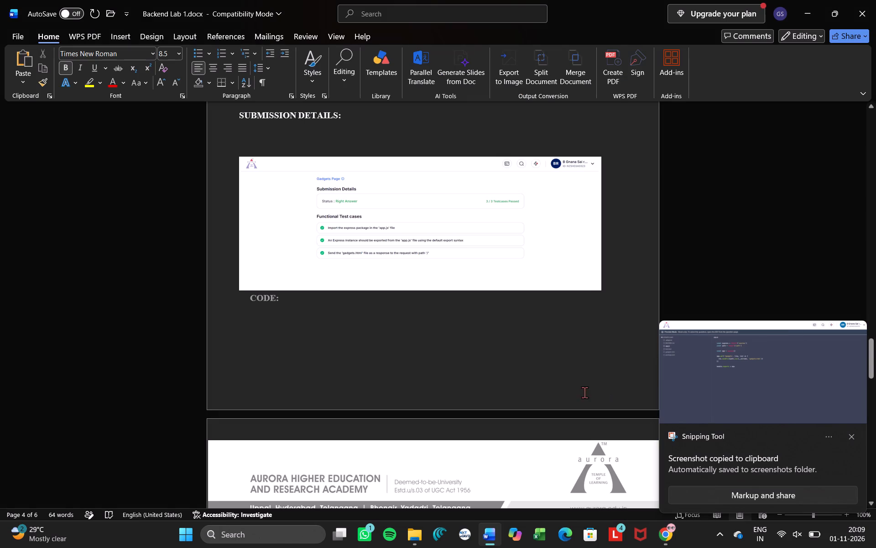
In Word, replace the Gadgets Page code picture at the top of page 5 with the captured app.js preview screenshot.
scroll(457, 368, down, 2)
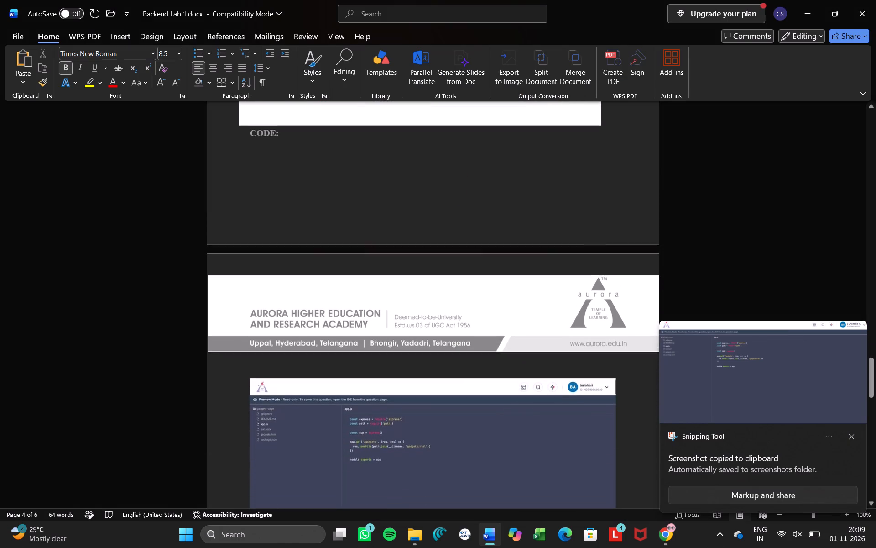
scroll(457, 368, down, 1)
scroll(457, 368, up, 2)
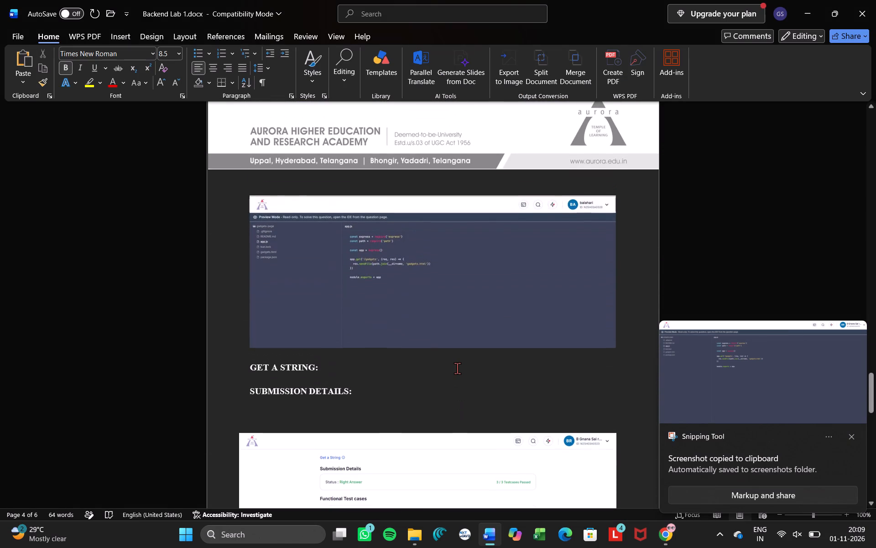
scroll(457, 368, up, 1)
click(399, 293)
key(BackSpace)
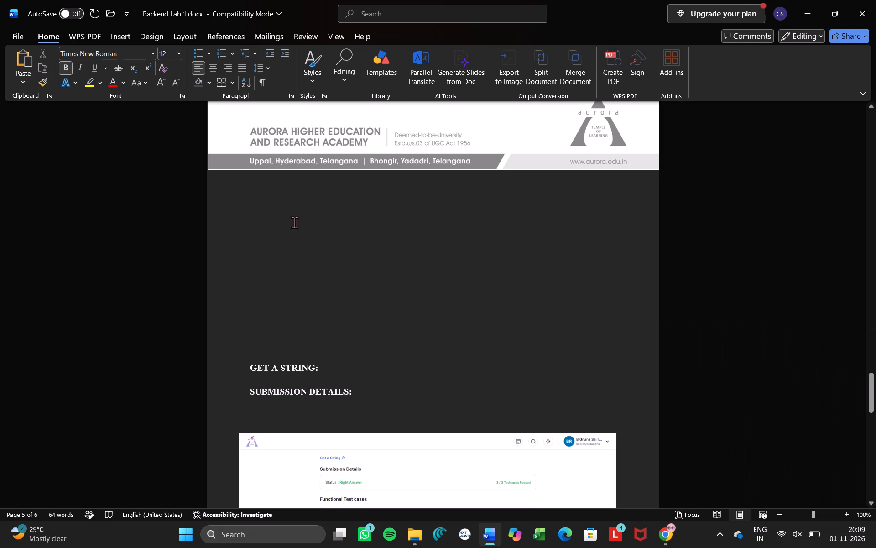
click(243, 175)
key(ctrl+v)
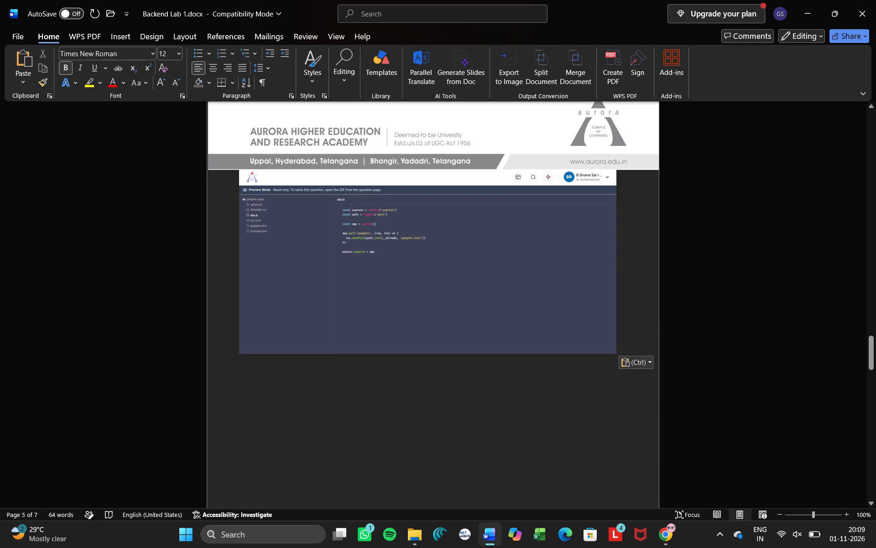
Remove the blank lines above the GET A STRING heading on page 5 so it sits directly under the Gadgets Page code picture.
scroll(373, 257, down, 1)
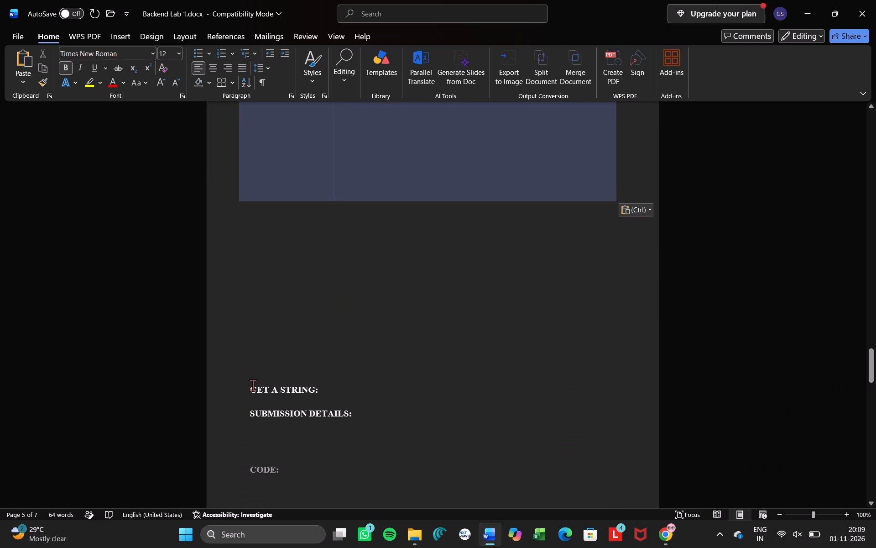
click(250, 391)
key(BackSpace)
key(BackSpace)
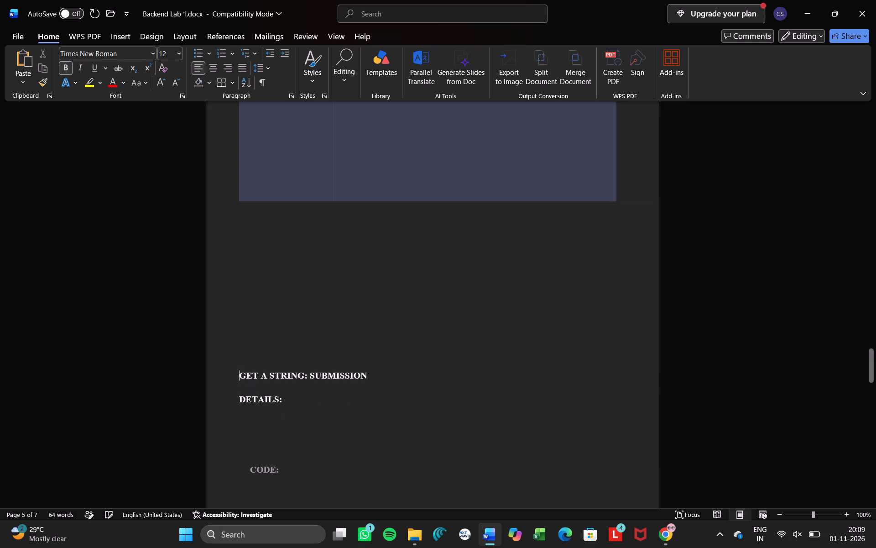
key(BackSpace)
key(BackSpace)
key(BackSpace)
key(BackSpace)
key(BackSpace)
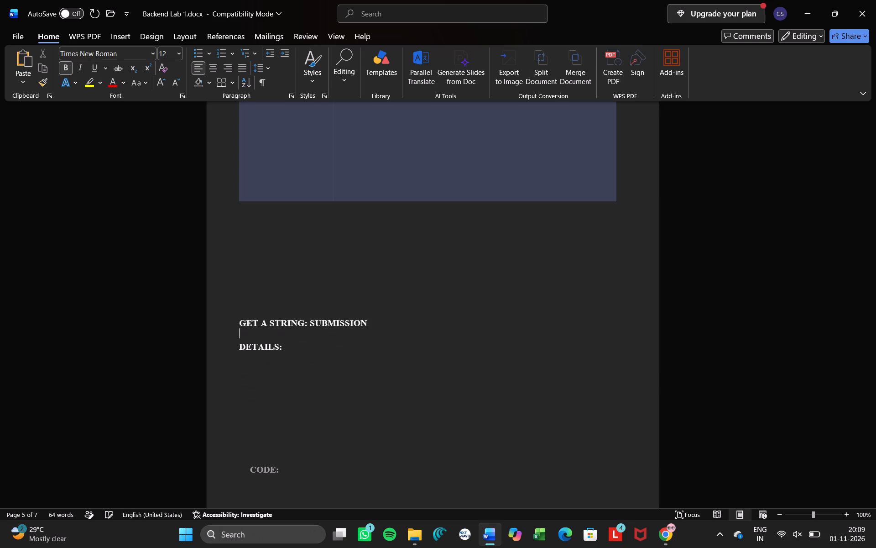
key(BackSpace)
key(BackSpace)
key(BackSpace)
key(BackSpace)
key(BackSpace)
key(BackSpace)
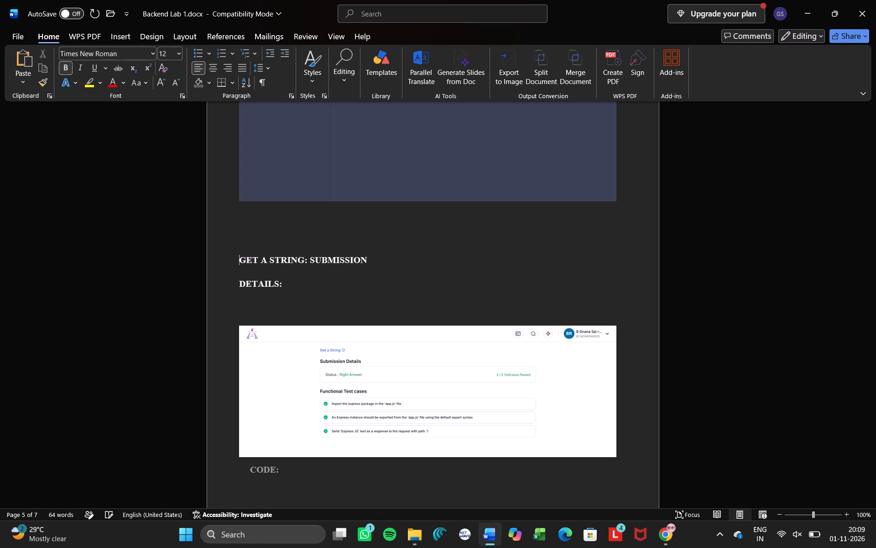
key(BackSpace)
key(BackSpace)
key(BackSpace)
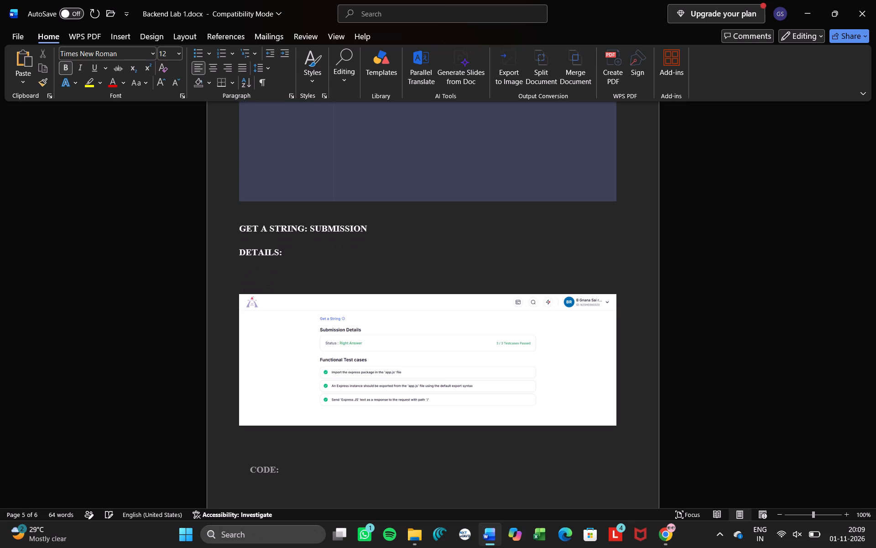
key(BackSpace)
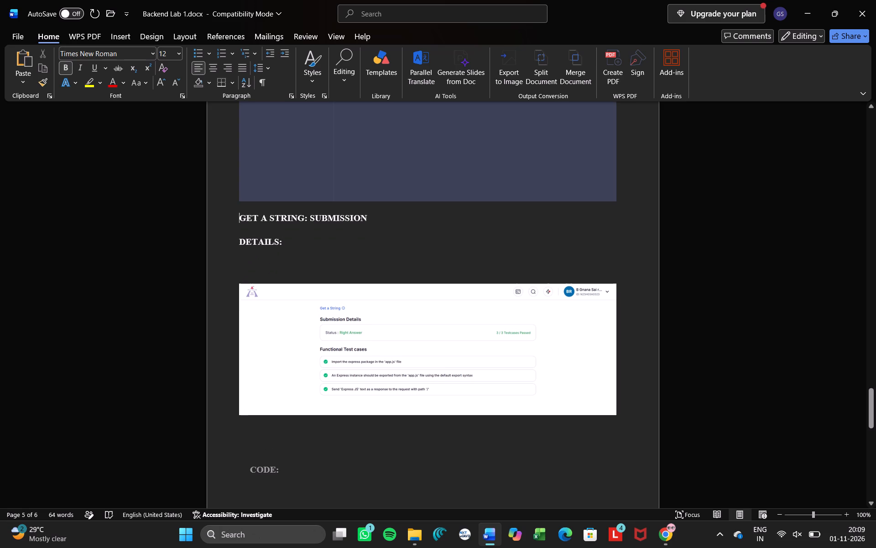
Split the merged heading so SUBMISSION DETAILS: starts its own line below GET A STRING:, without a leading space.
click(308, 218)
key(Return)
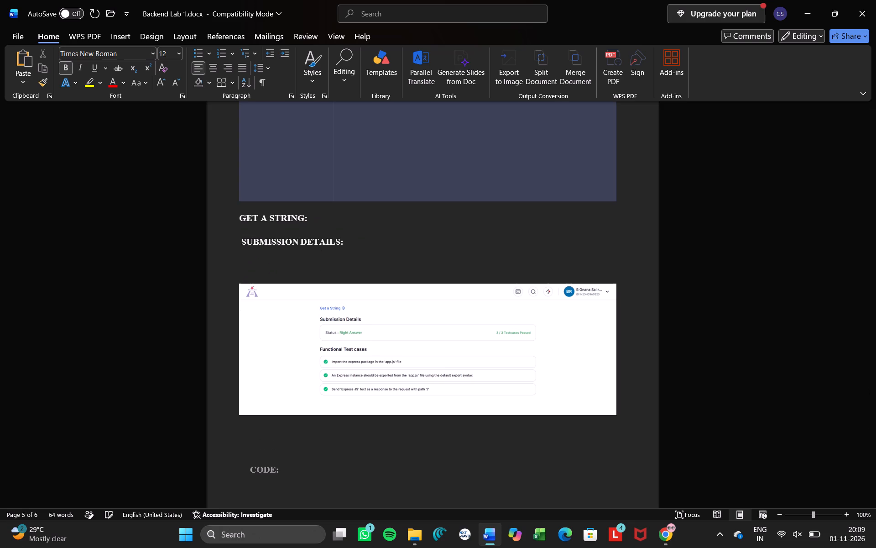
key(Right)
key(BackSpace)
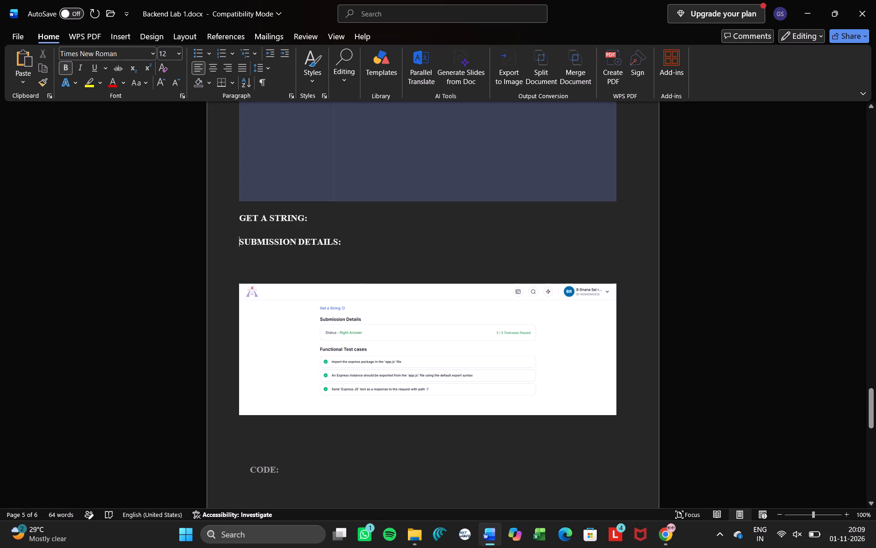
Enlarge the Get a String submission picture proportionally until its right edge nearly reaches the edge of the page.
click(449, 348)
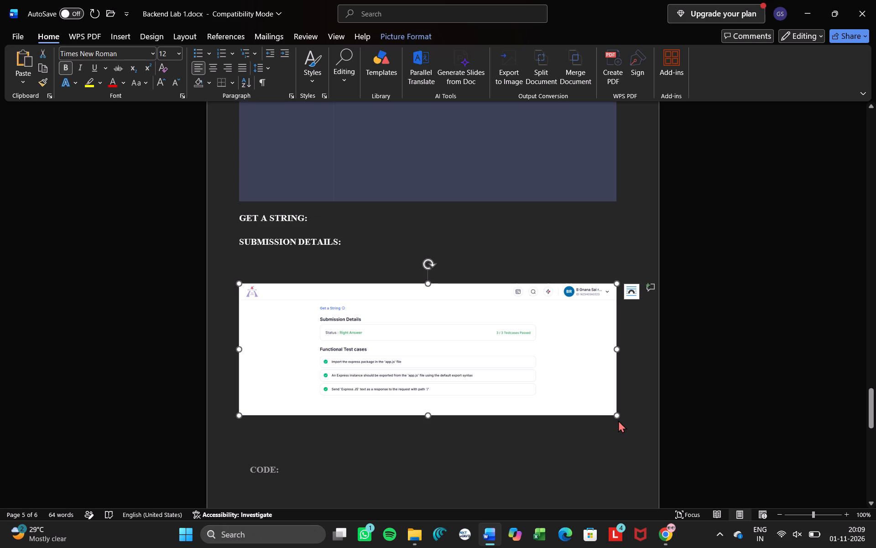
drag(618, 416, 629, 419)
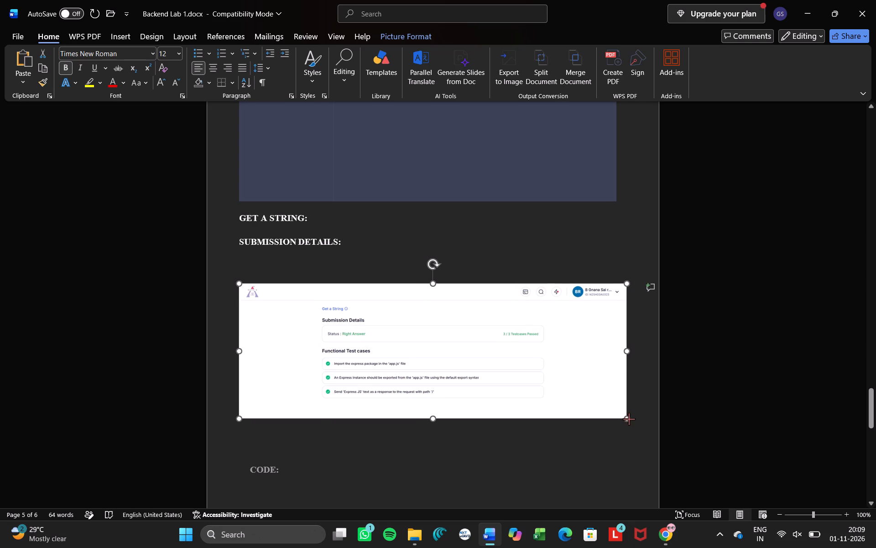
drag(629, 419, 648, 422)
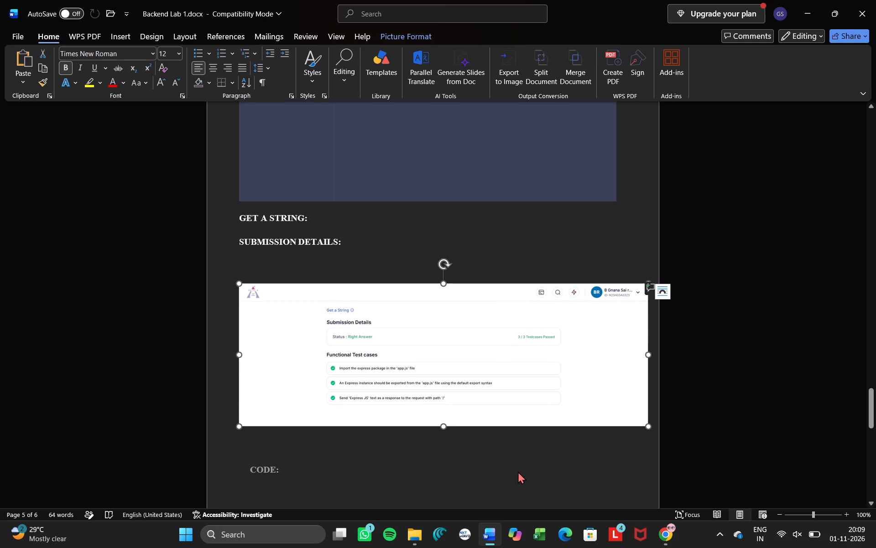
Set the Date of Submission in the assessment table on page 1 to 01-11-2026.
scroll(511, 476, down, 5)
scroll(511, 476, up, 12)
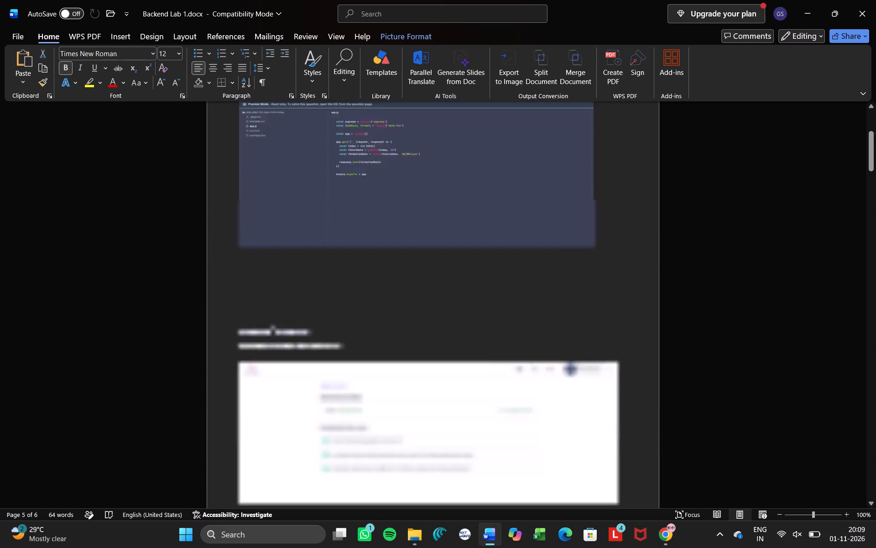
scroll(511, 476, up, 14)
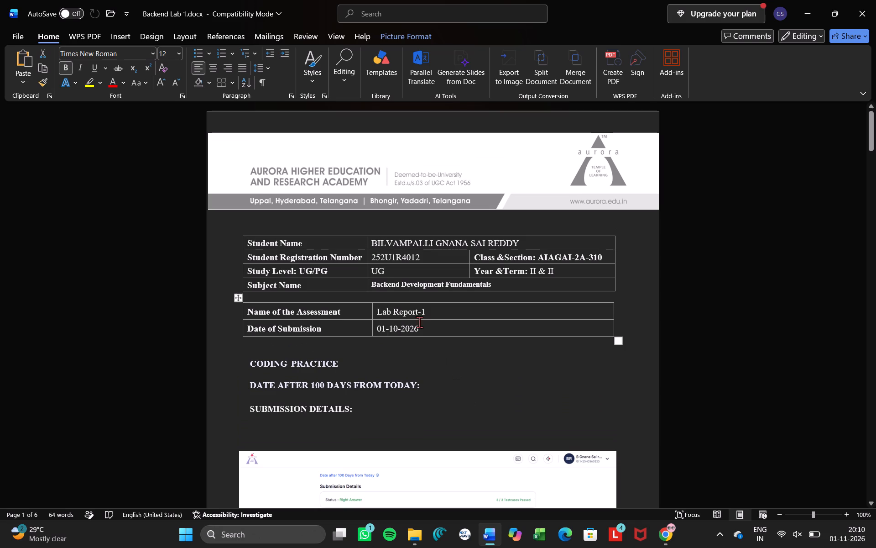
click(396, 330)
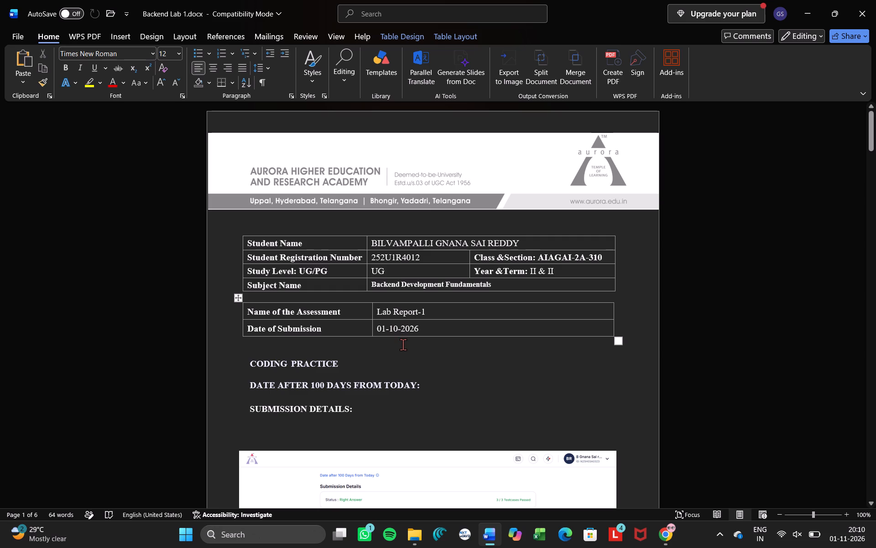
key(BackSpace)
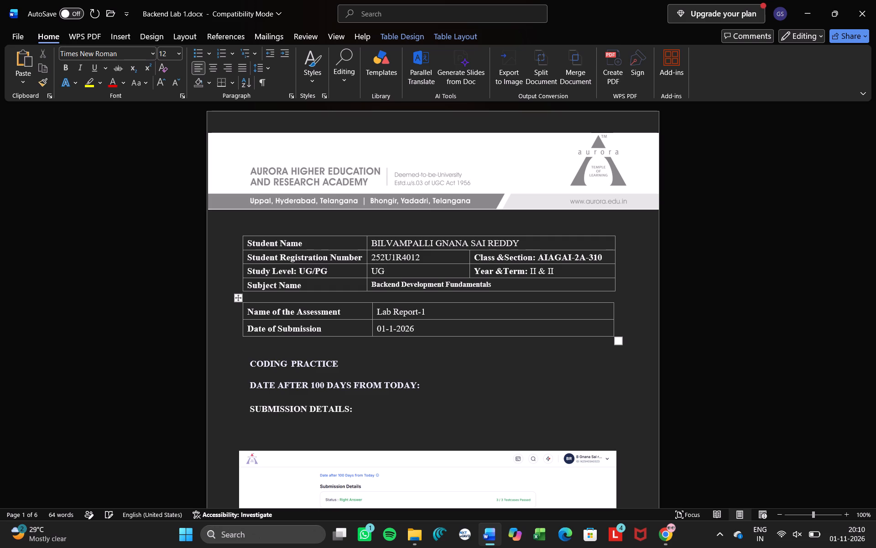
key(1)
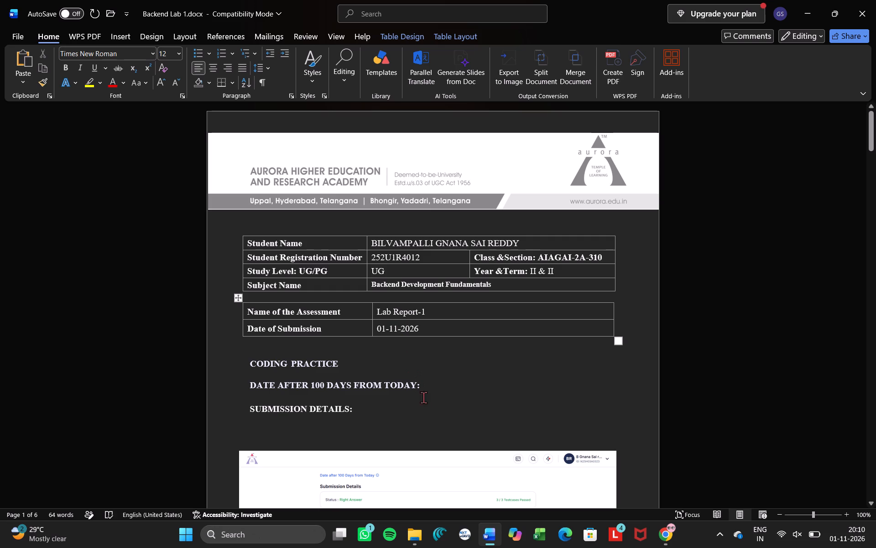
Review the whole report from page 1 to the end, checking each question's headings, submission pictures and code pictures.
scroll(431, 413, down, 6)
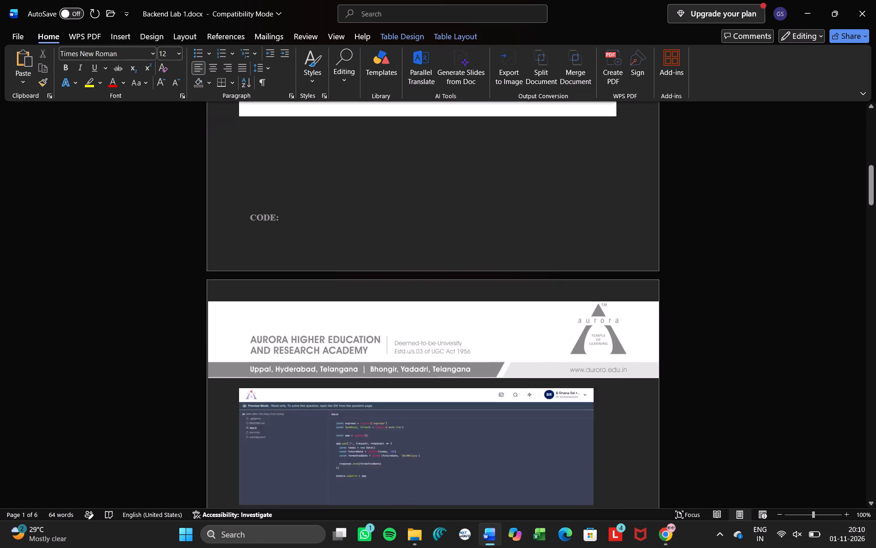
scroll(431, 413, down, 2)
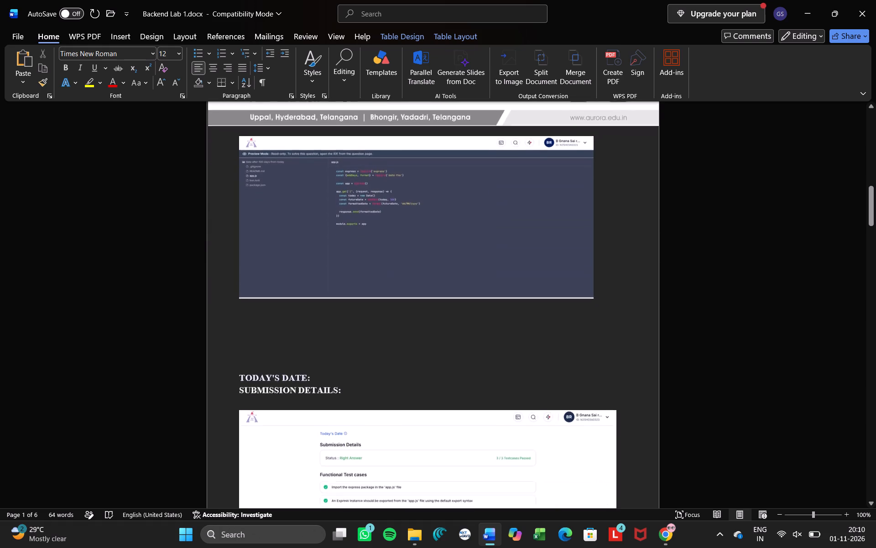
scroll(431, 413, down, 3)
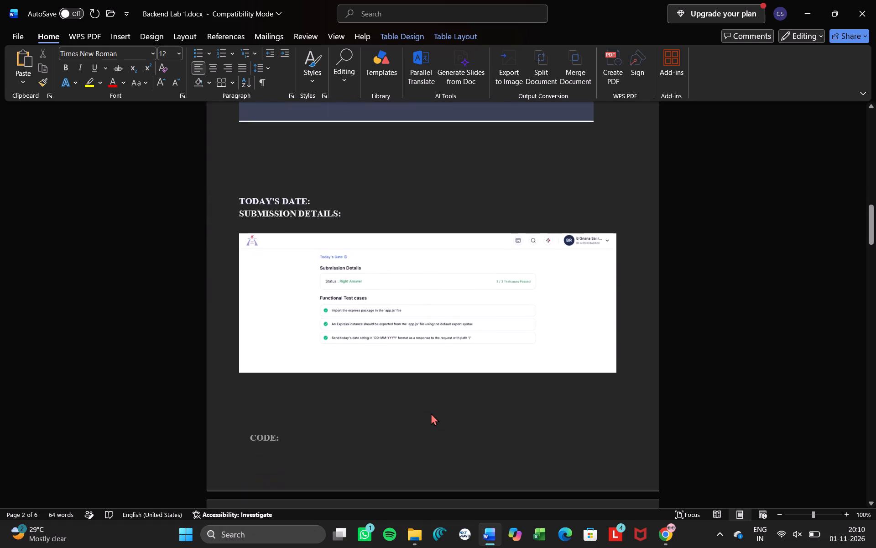
scroll(431, 413, down, 5)
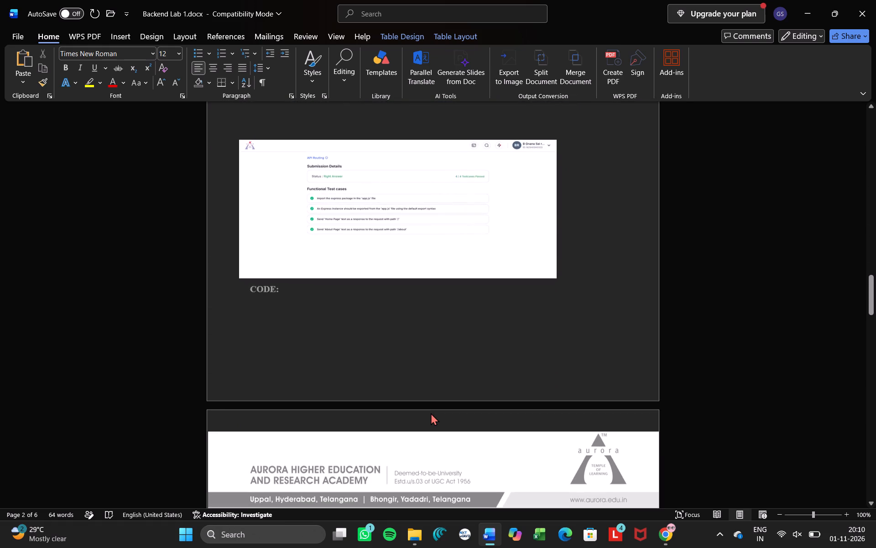
scroll(431, 413, down, 4)
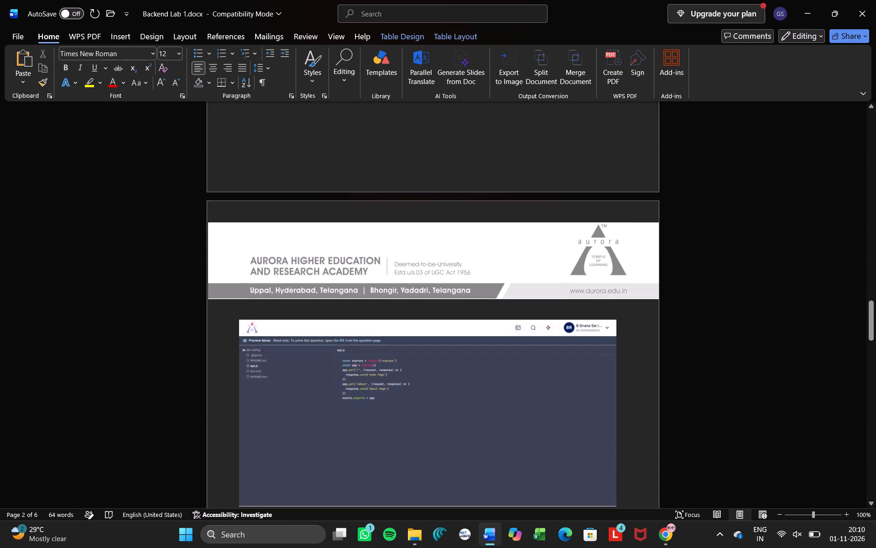
scroll(431, 413, down, 5)
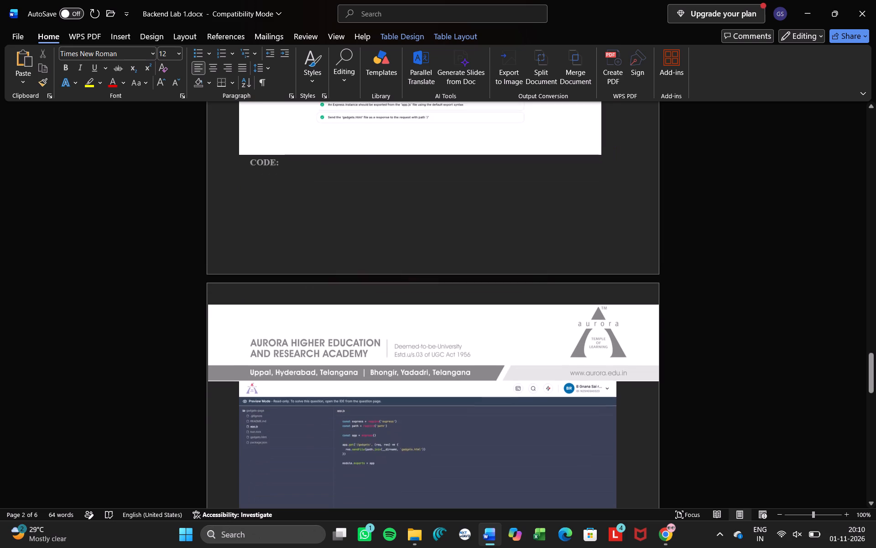
scroll(431, 413, down, 5)
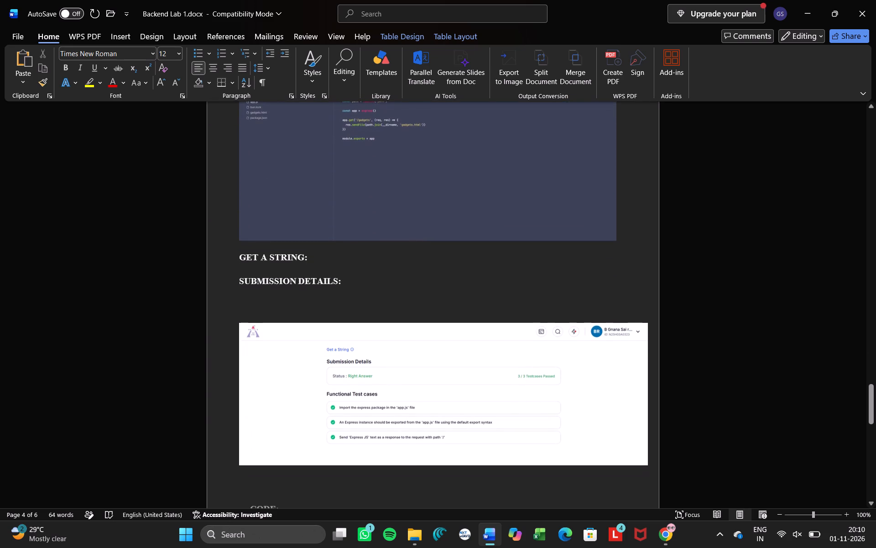
scroll(431, 413, down, 4)
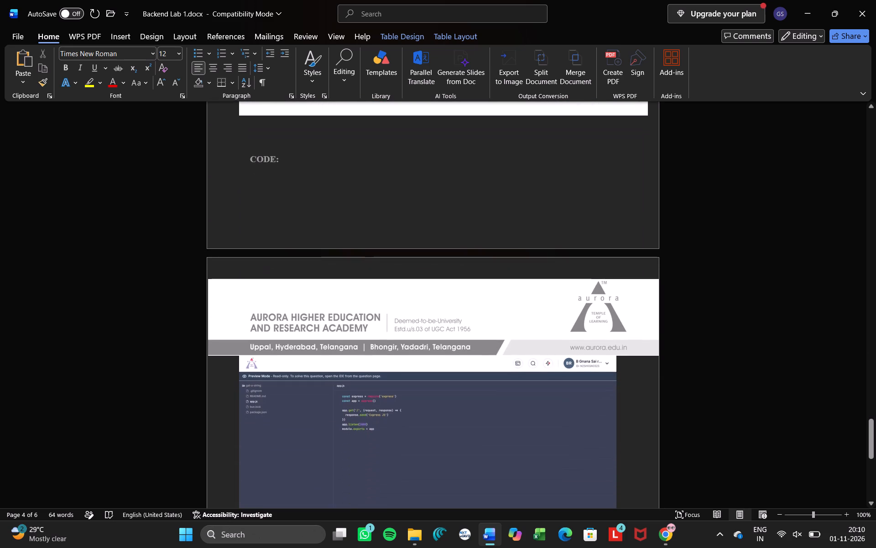
scroll(431, 413, down, 7)
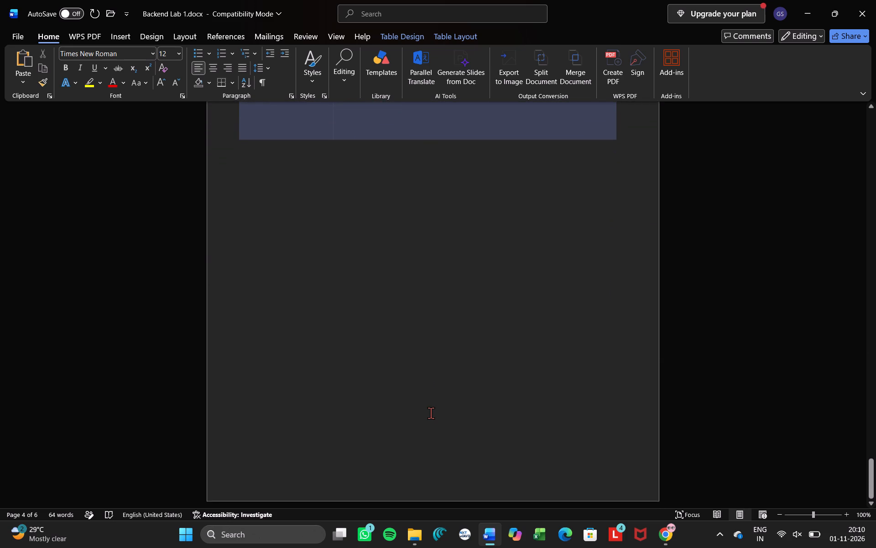
scroll(431, 413, down, 2)
scroll(431, 413, up, 4)
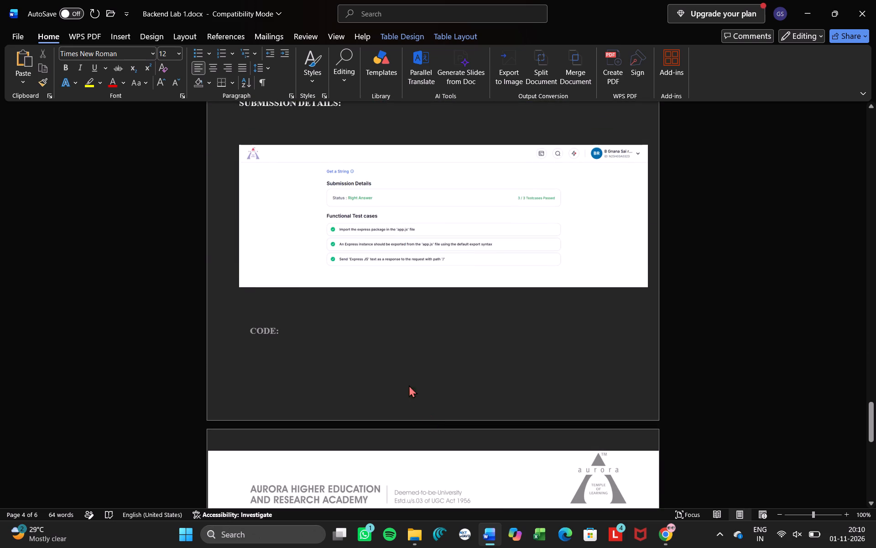
Export the report as a PDF named Backend Lab 1.pdf in the Downloads folder, optimised for Standard and opened after publishing.
click(15, 36)
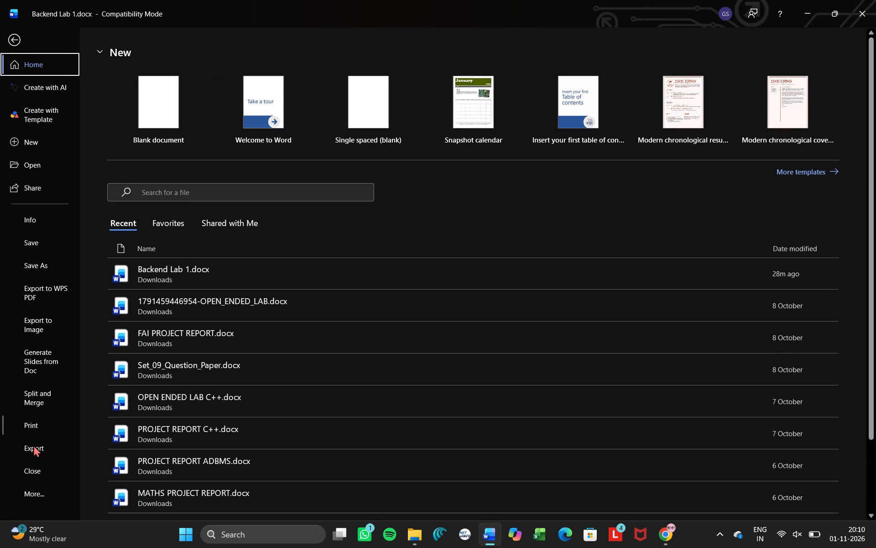
click(33, 446)
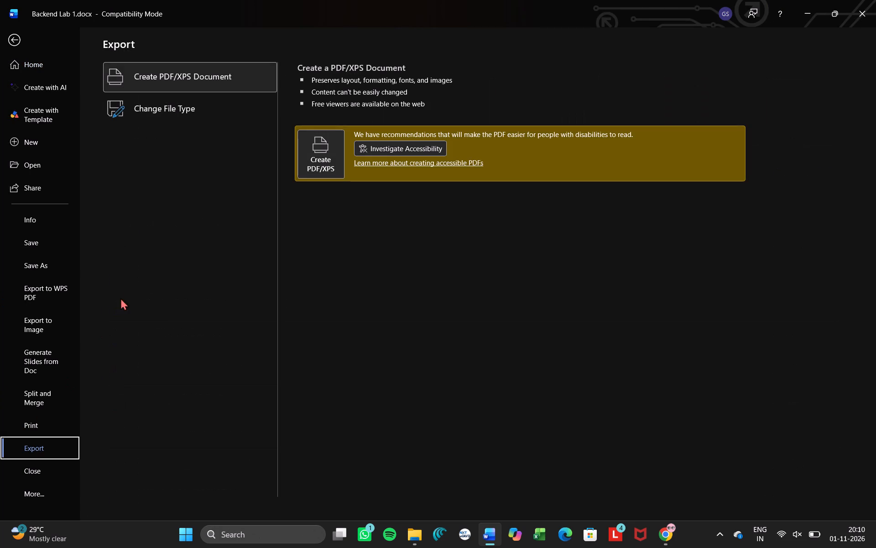
click(310, 176)
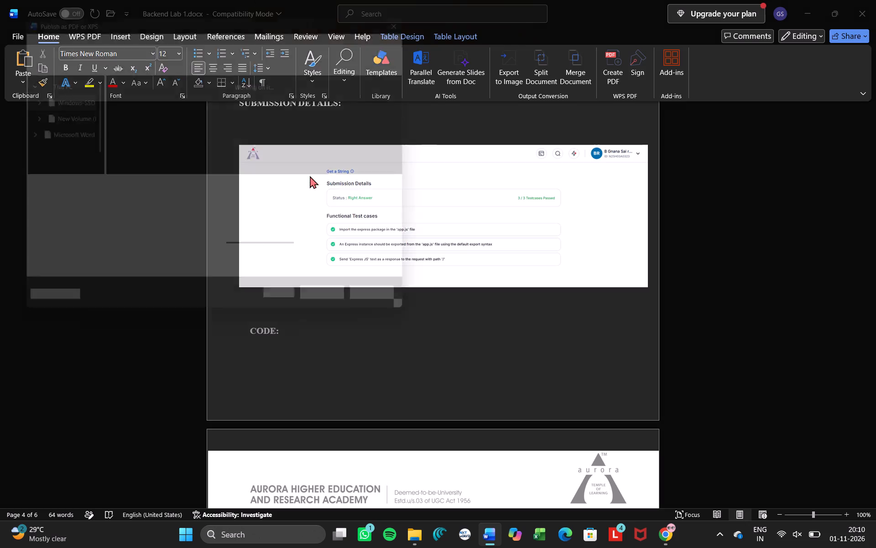
scroll(55, 102, up, 1)
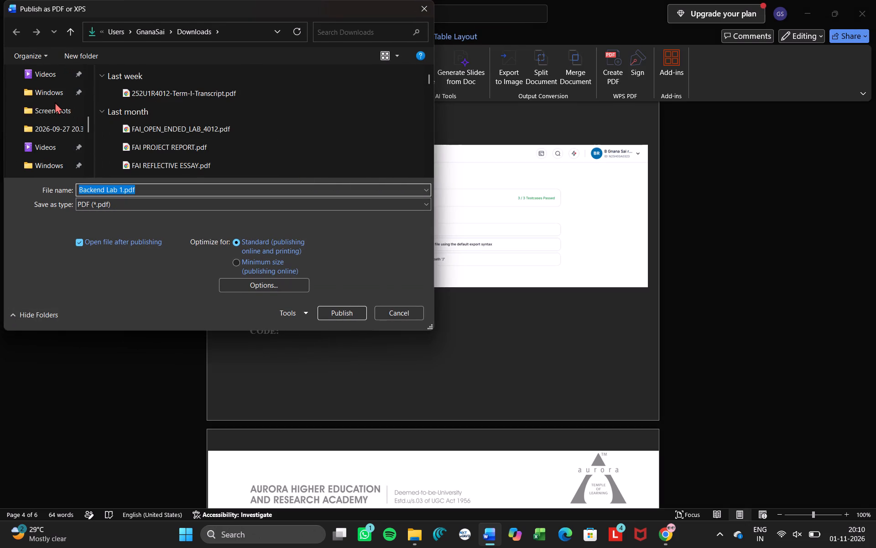
scroll(55, 102, up, 1)
click(51, 128)
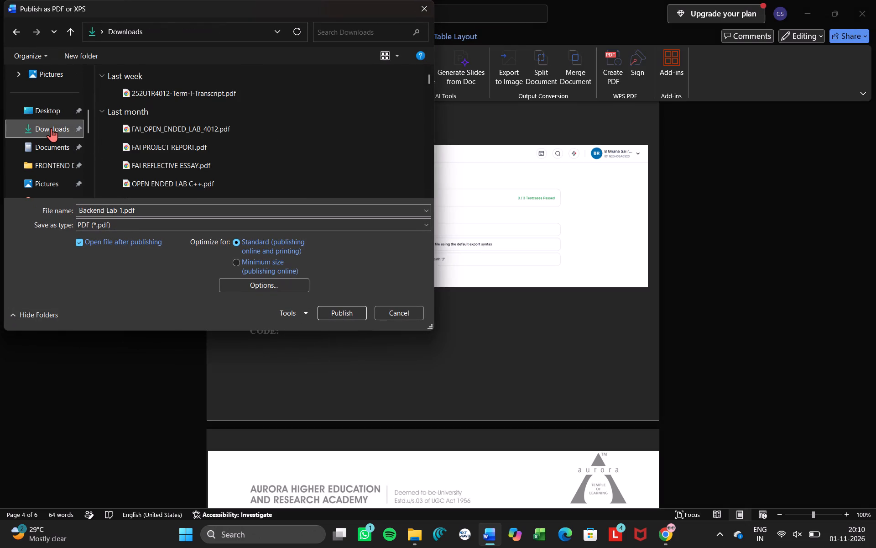
click(151, 206)
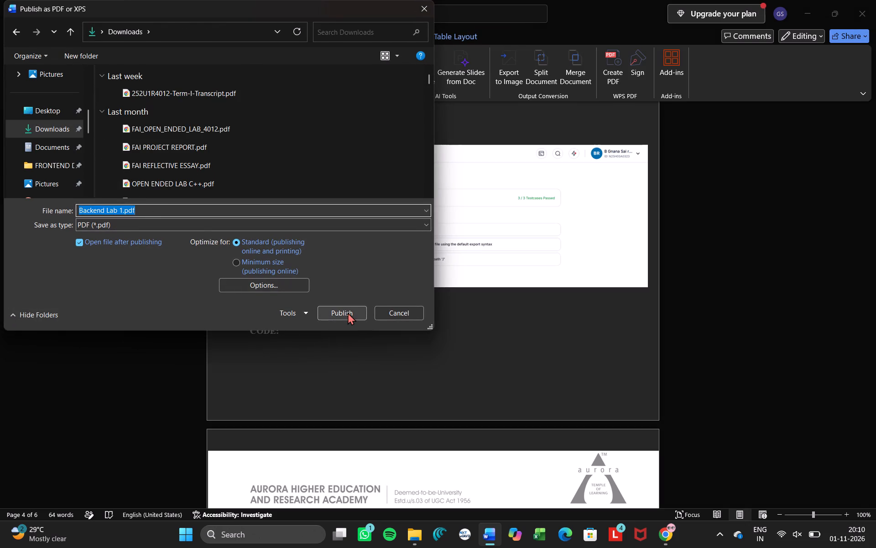
click(348, 312)
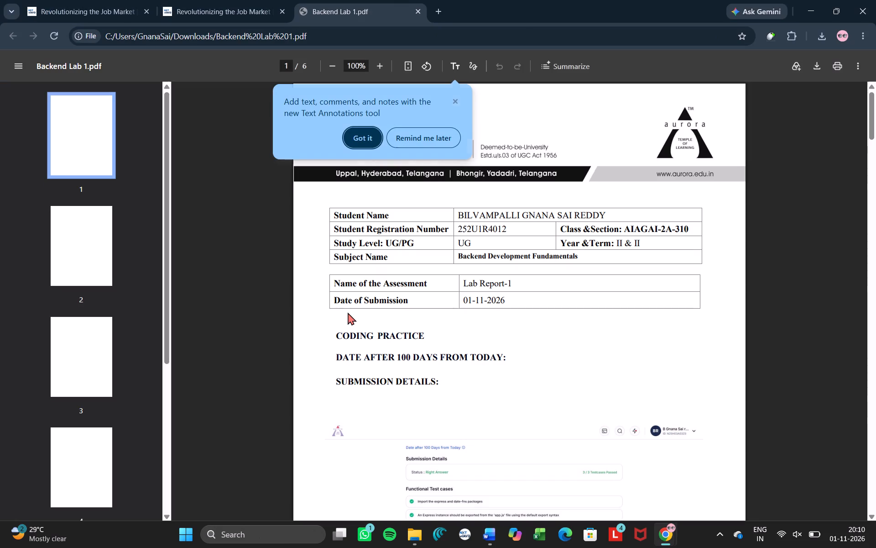
Dismiss the annotation tip and check the published PDF from page 1 to page 6, including the submission date, headings and pictures.
click(455, 98)
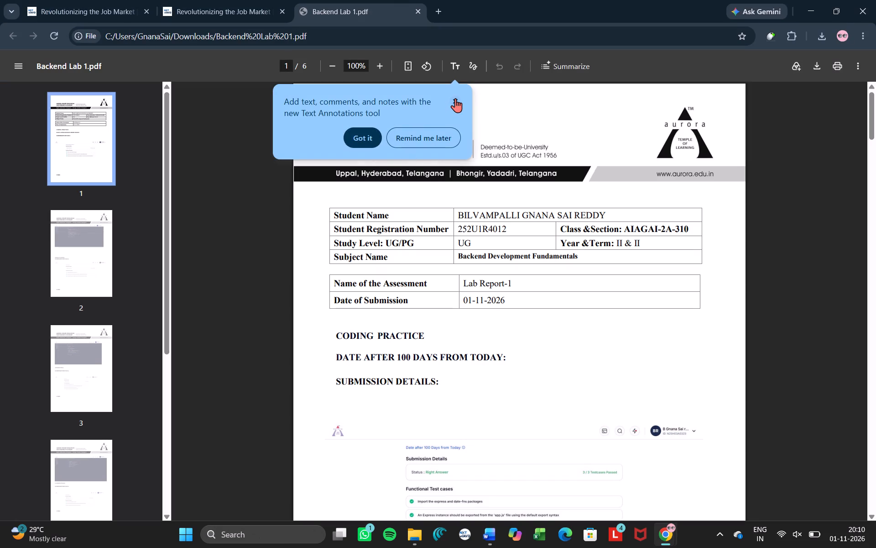
scroll(487, 238, down, 3)
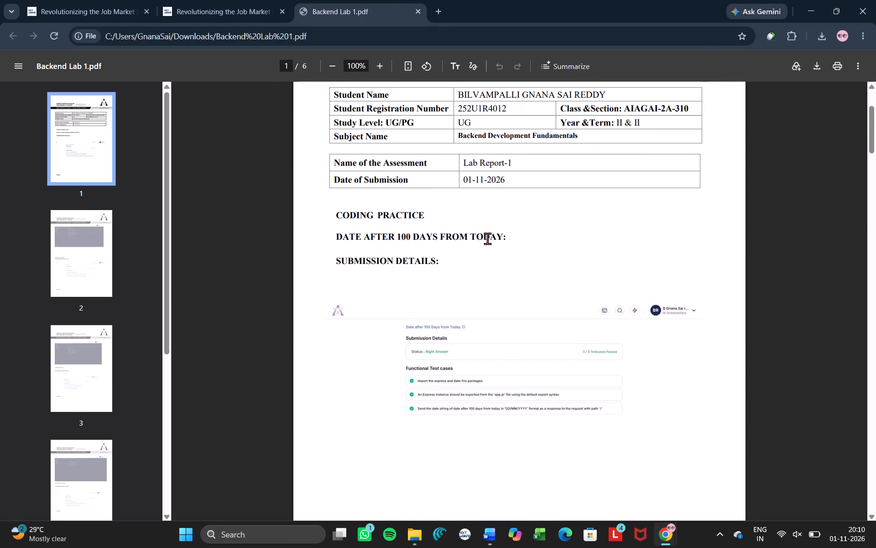
scroll(487, 238, down, 9)
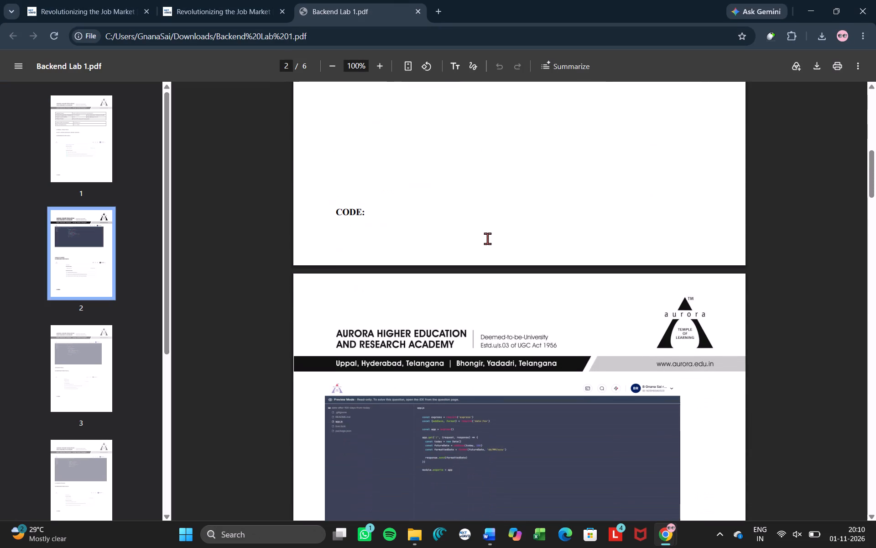
scroll(487, 238, down, 9)
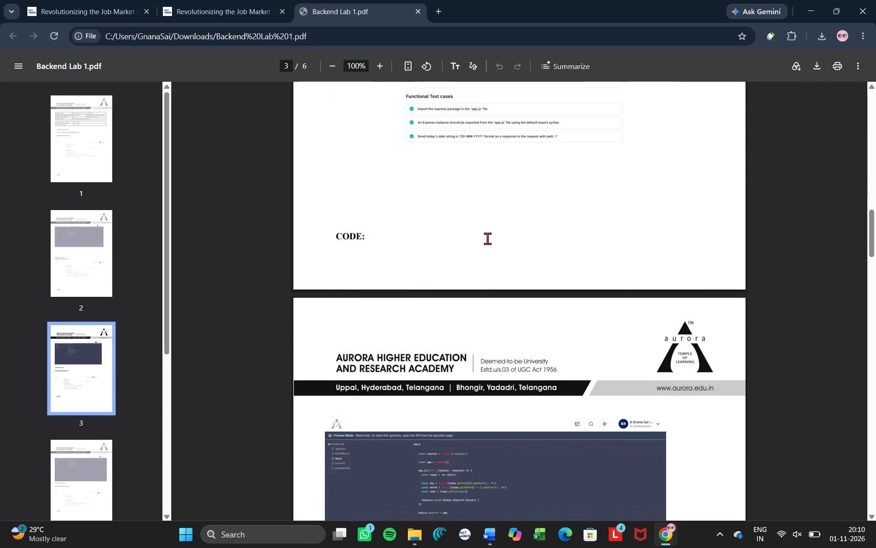
scroll(487, 238, down, 12)
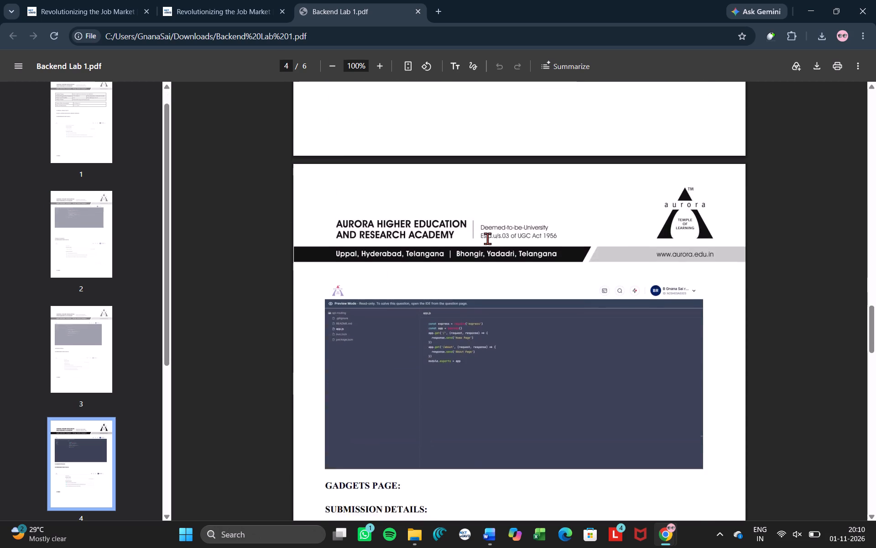
scroll(487, 238, down, 11)
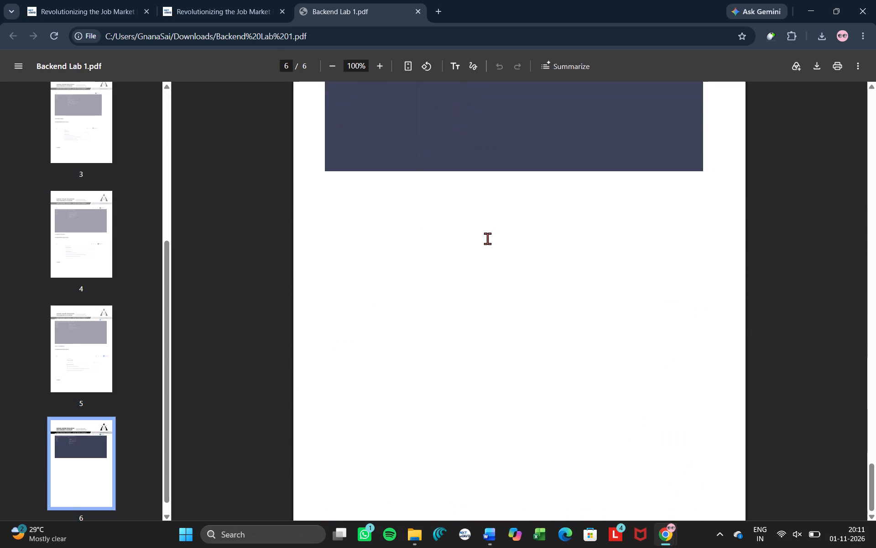
Close the published Backend Lab 1.pdf and the duplicate course page, keeping one course page open.
scroll(487, 238, up, 4)
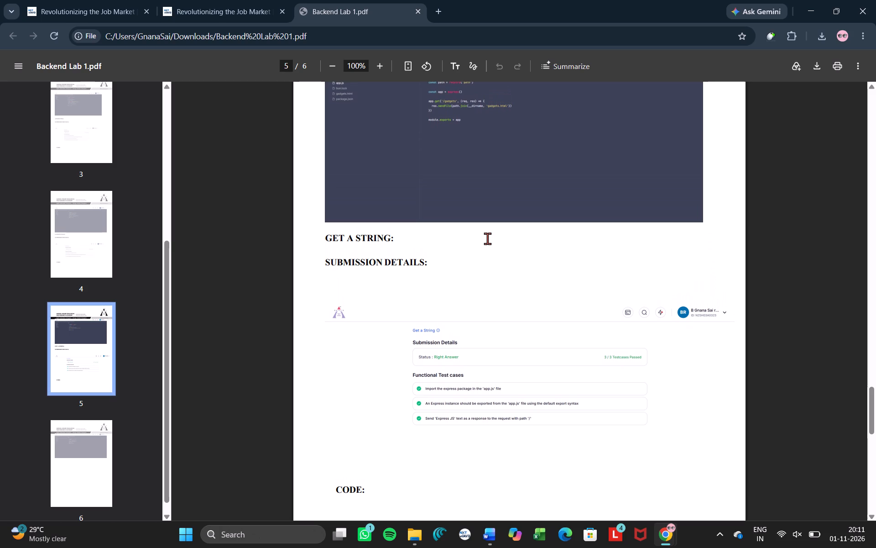